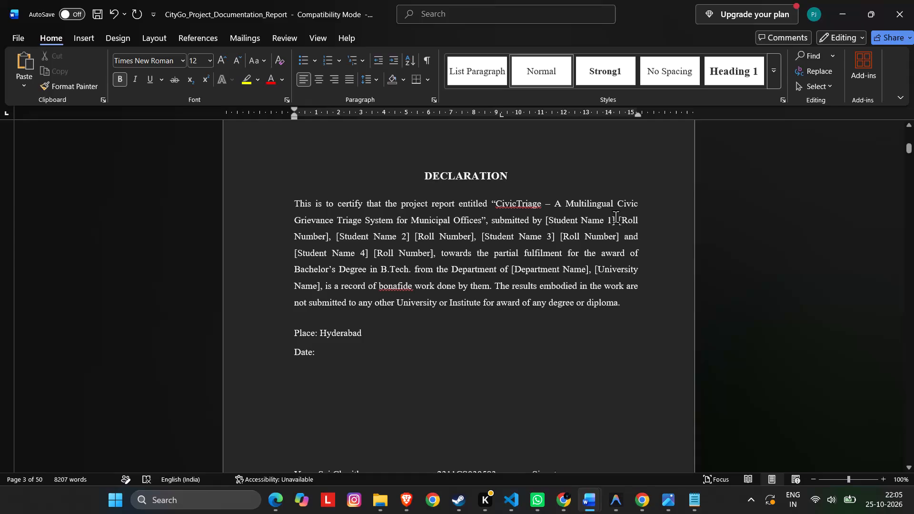
Switch to the Group 7-1 reference report and examine the wording and layout of its certificate and declaration pages.
left_click_drag(616, 220, 545, 218)
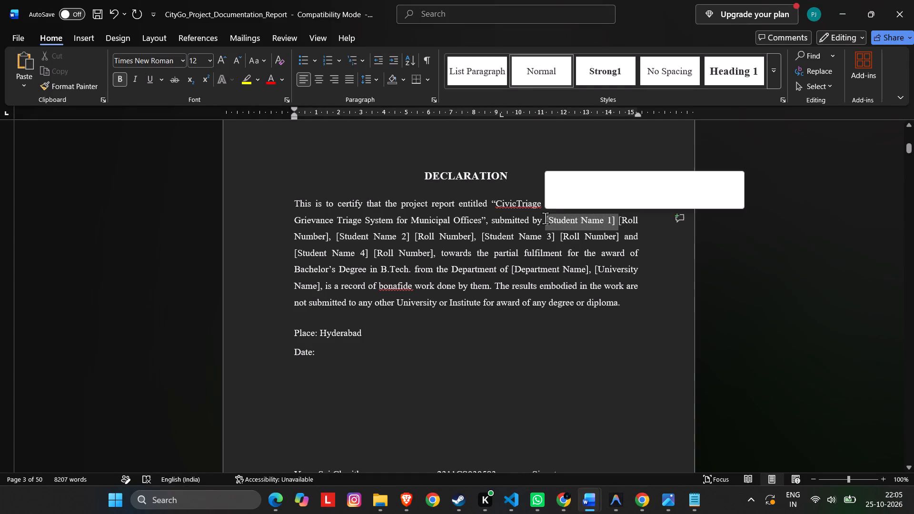
left_click(627, 360)
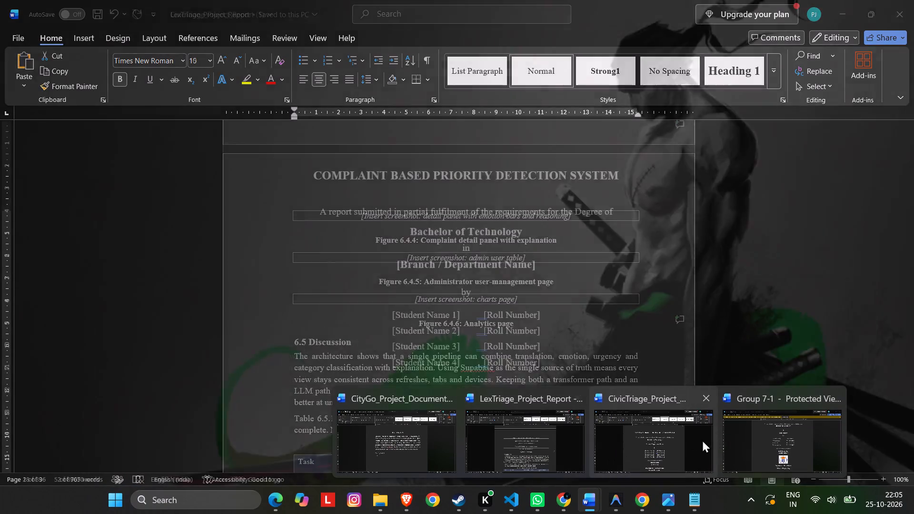
left_click(782, 440)
scroll(685, 331, "down", 12)
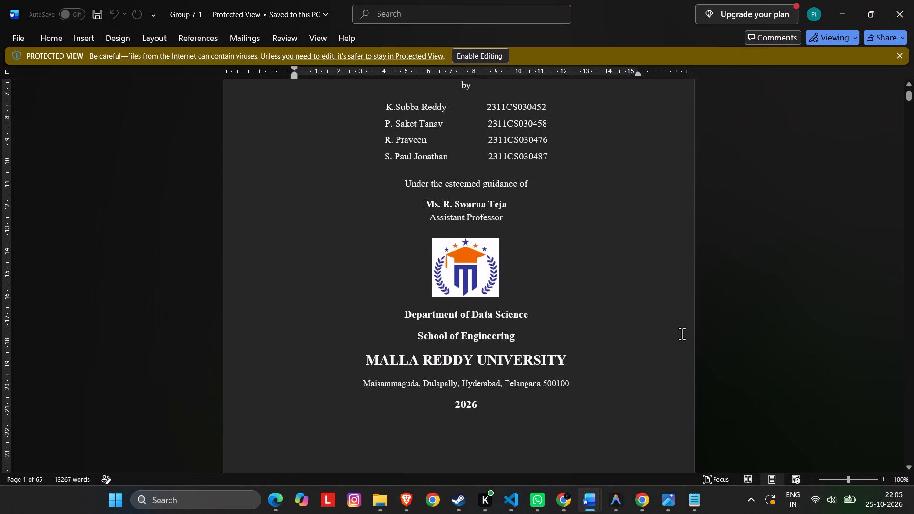
scroll(682, 334, "down", 20)
scroll(682, 334, "down", 15)
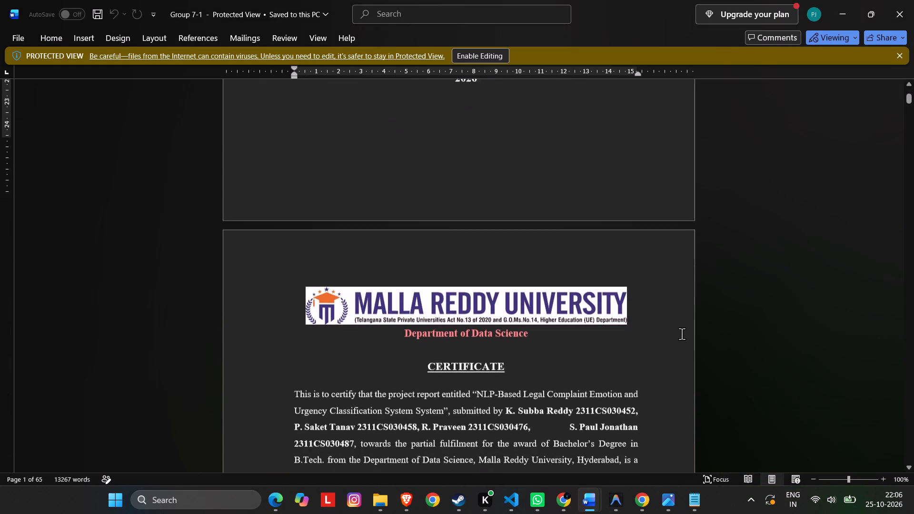
scroll(682, 334, "down", 20)
scroll(682, 334, "down", 6)
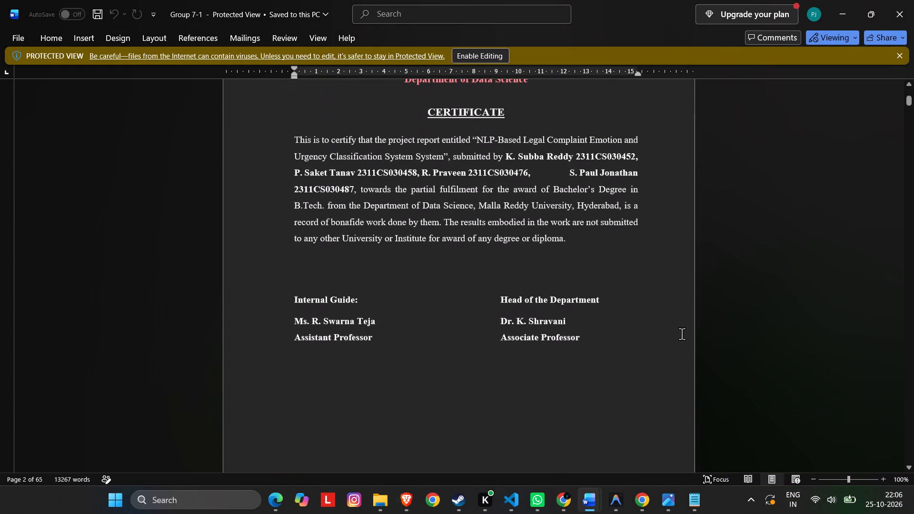
scroll(682, 334, "down", 18)
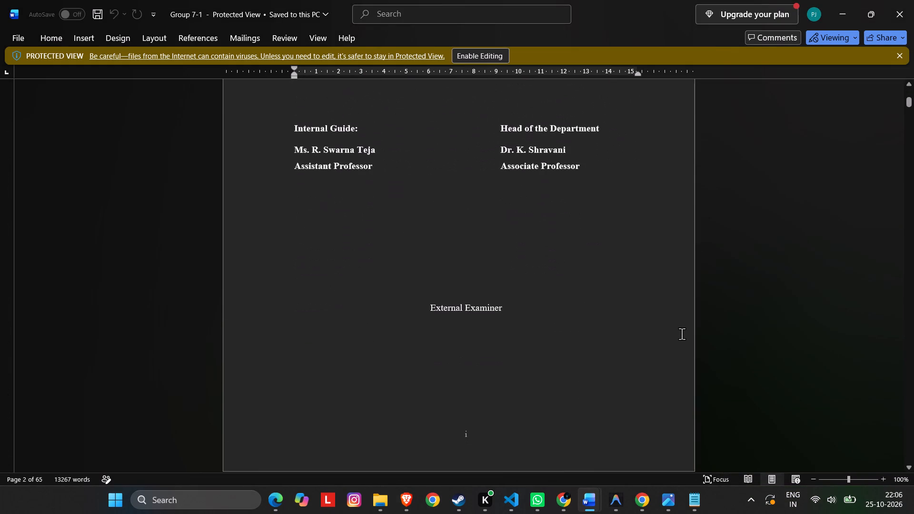
scroll(682, 334, "down", 15)
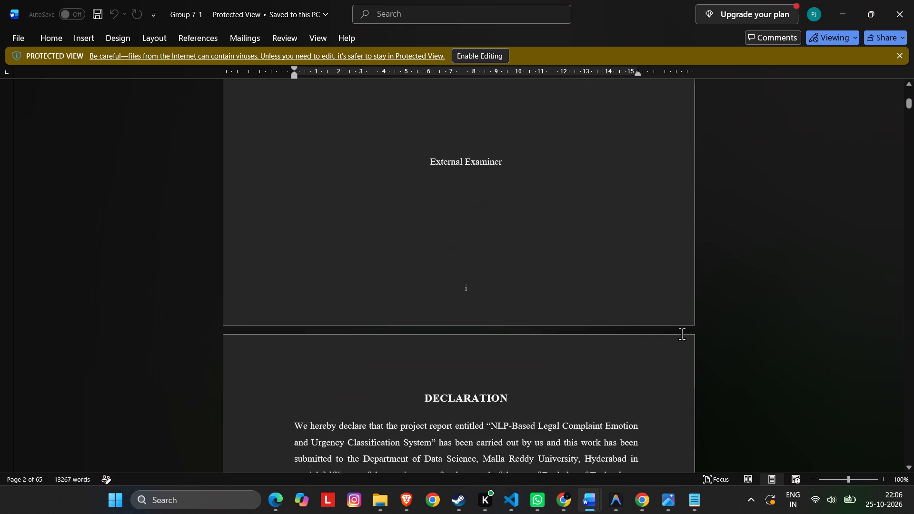
scroll(682, 334, "down", 17)
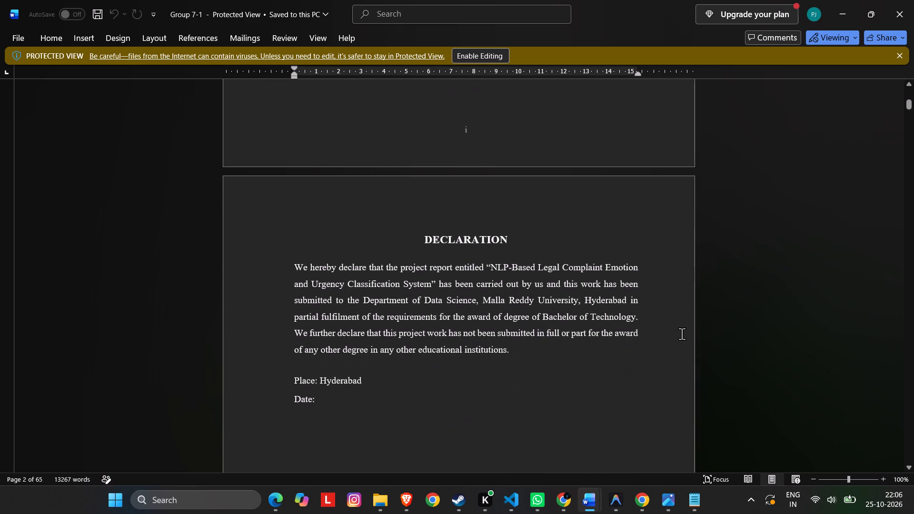
scroll(682, 334, "down", 9)
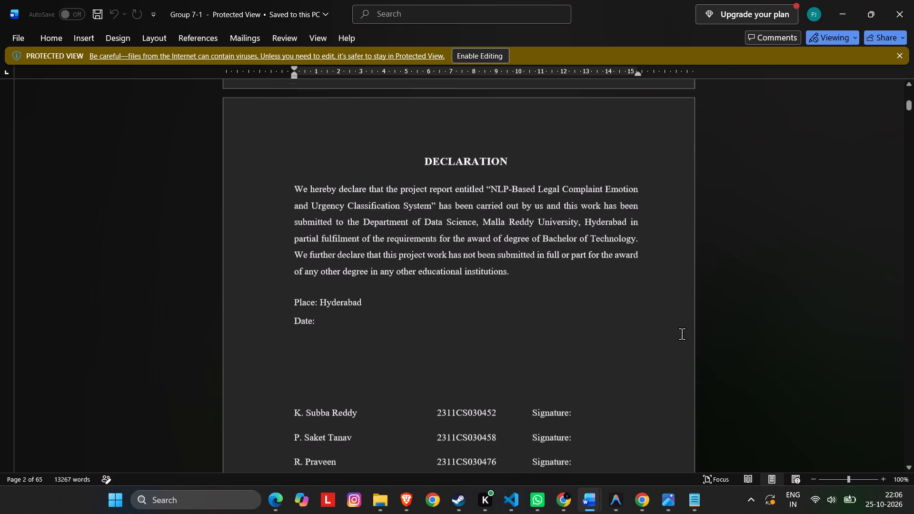
scroll(682, 334, "up", 20)
scroll(682, 334, "up", 2)
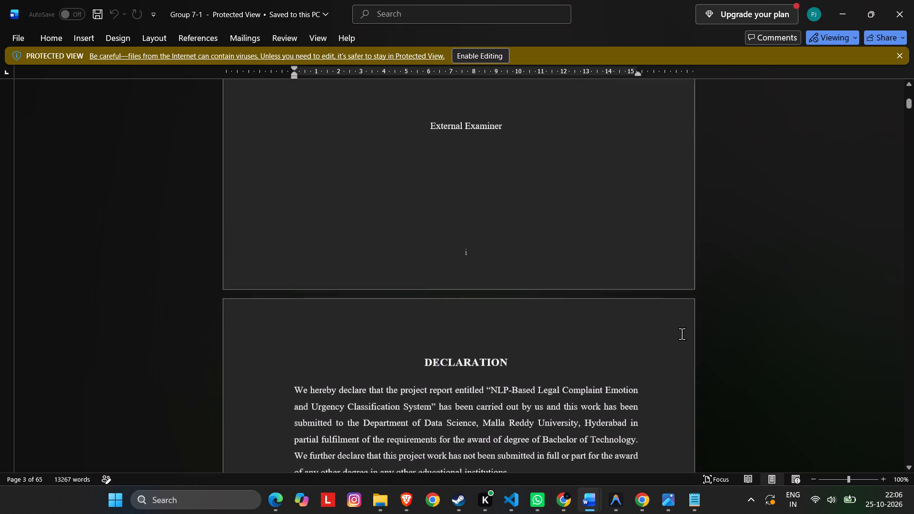
scroll(682, 334, "up", 20)
scroll(682, 334, "up", 10)
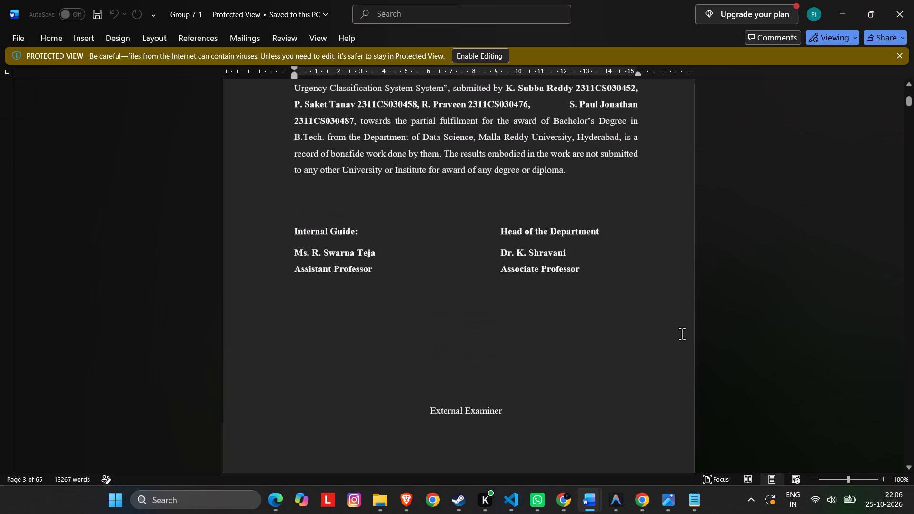
scroll(682, 334, "up", 7)
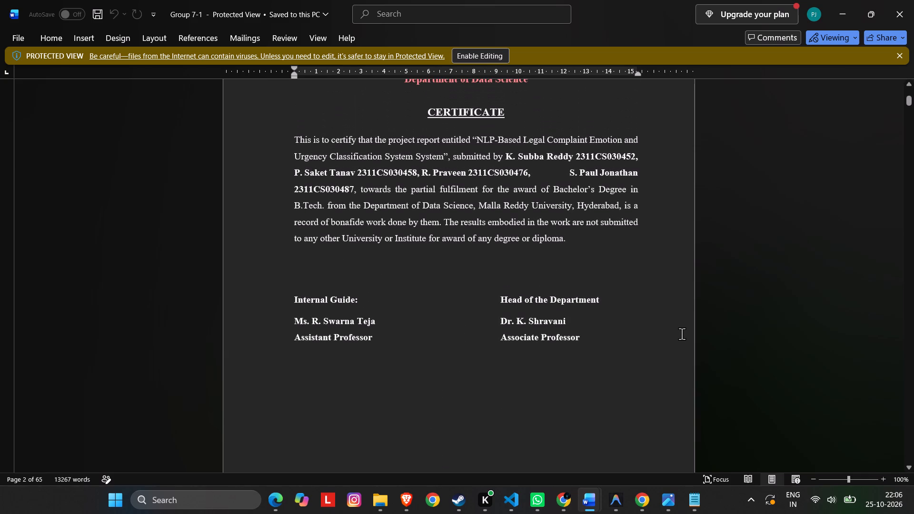
scroll(682, 334, "down", 5)
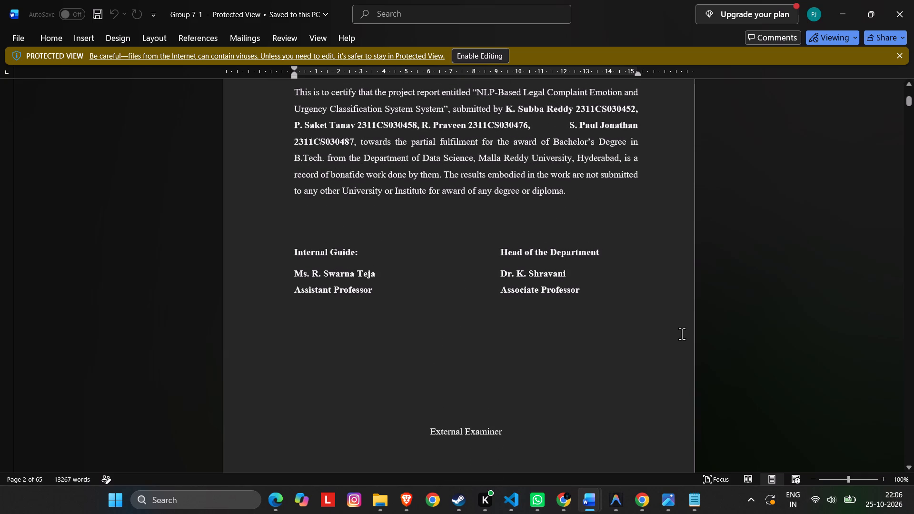
Compare the declaration page in CityGo_Project_Documentation_Report with the declaration page in the Group 7-1 report.
key("alt+Tab")
scroll(682, 334, "down", 3)
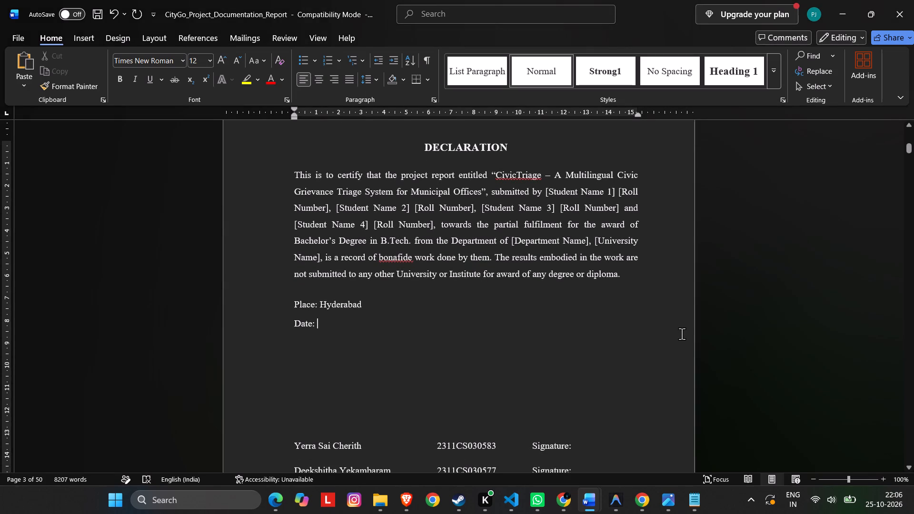
key("alt+Tab")
scroll(682, 334, "down", 12)
scroll(682, 334, "up", 1)
scroll(682, 334, "down", 20)
scroll(682, 334, "down", 6)
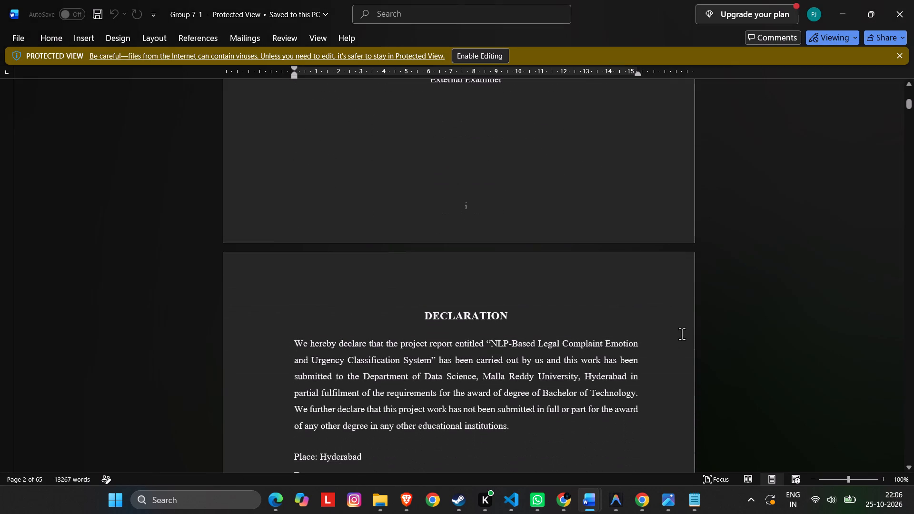
scroll(682, 334, "down", 15)
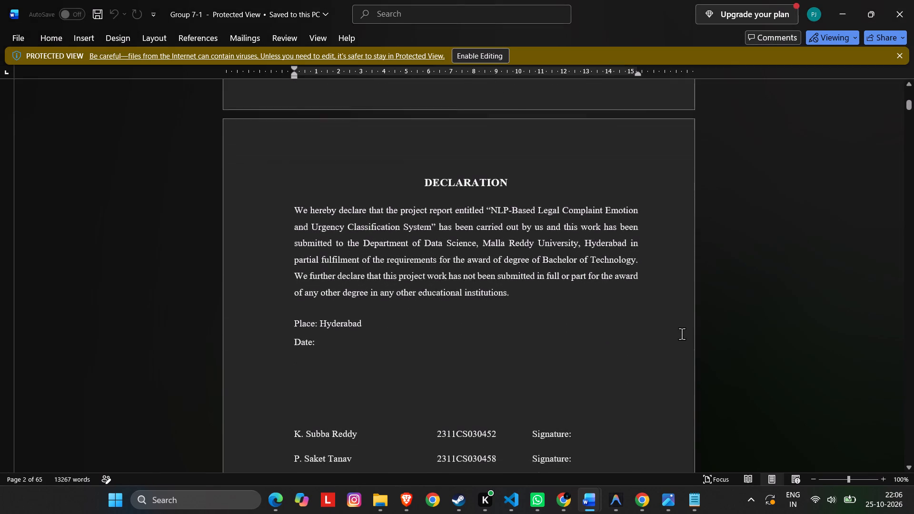
scroll(682, 334, "down", 10)
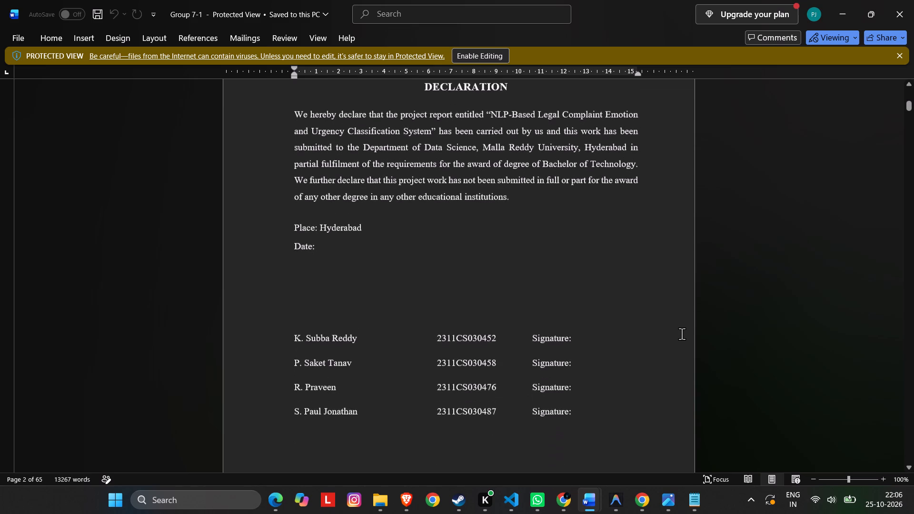
key("alt+Tab")
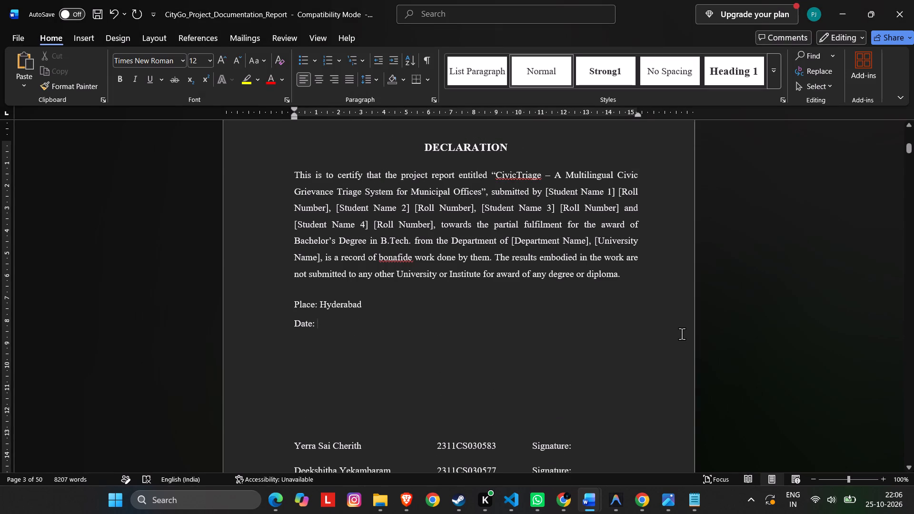
key("alt+Tab")
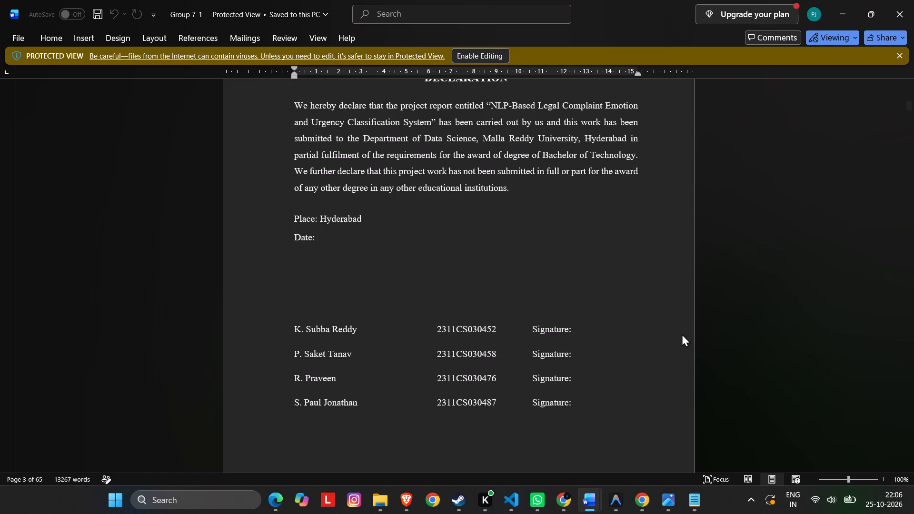
key("alt+Tab")
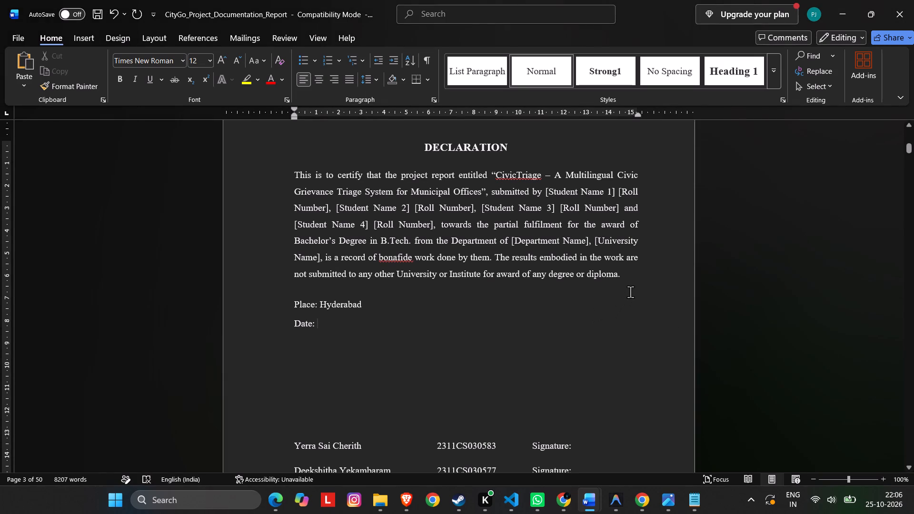
Replace the declaration paragraph in CityGo_Project_Documentation_Report with the "We hereby declare" paragraph copied from the Group 7-1 report.
scroll(630, 292, "up", 4)
left_click(634, 311)
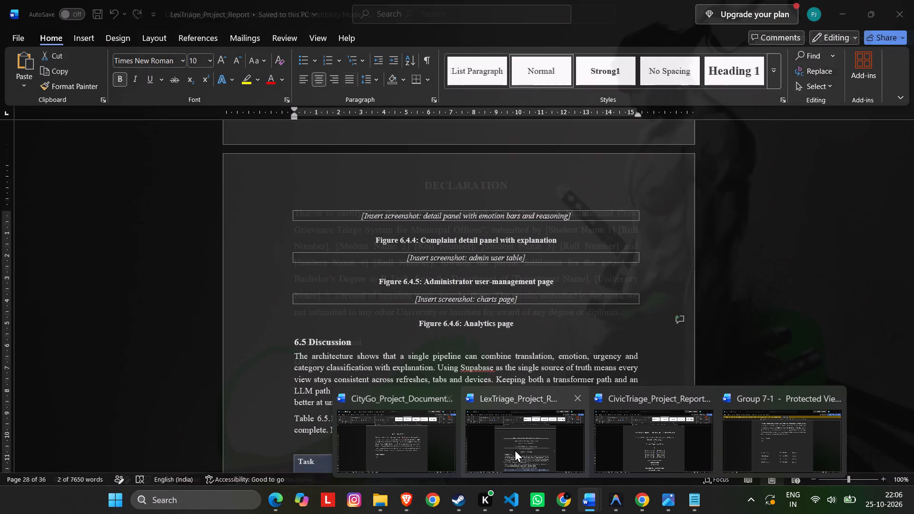
left_click(627, 450)
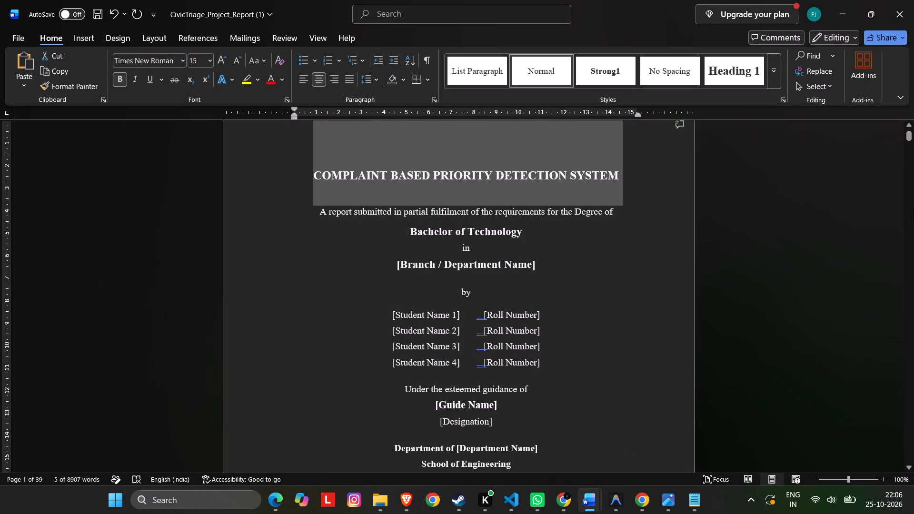
key("alt+Tab")
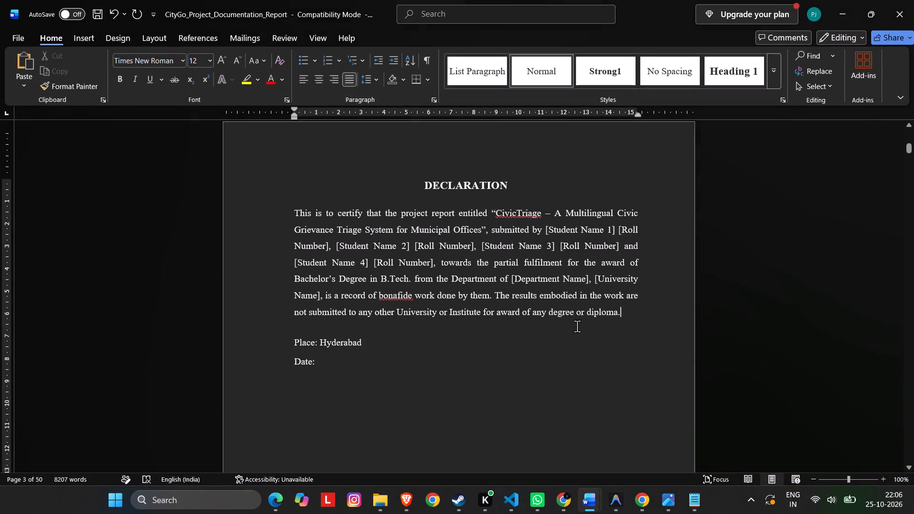
key("alt+Tab")
key("alt+Tab")
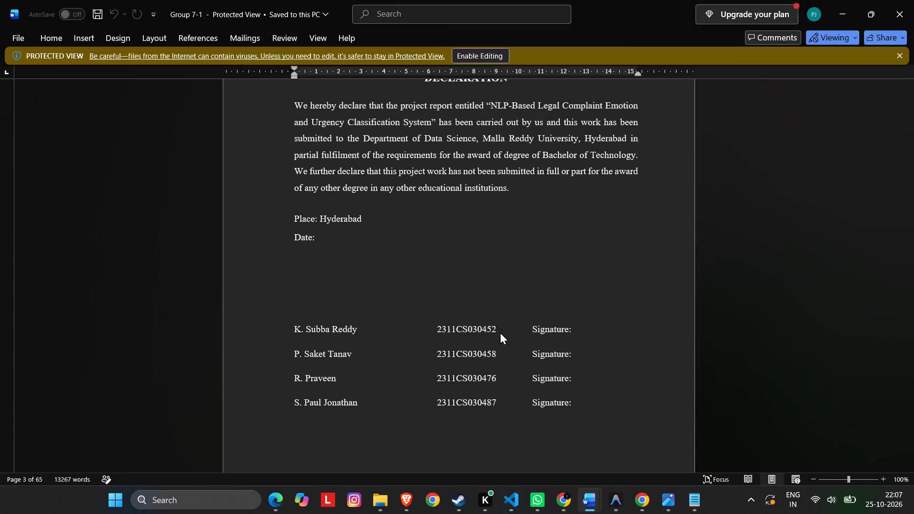
scroll(497, 303, "up", 4)
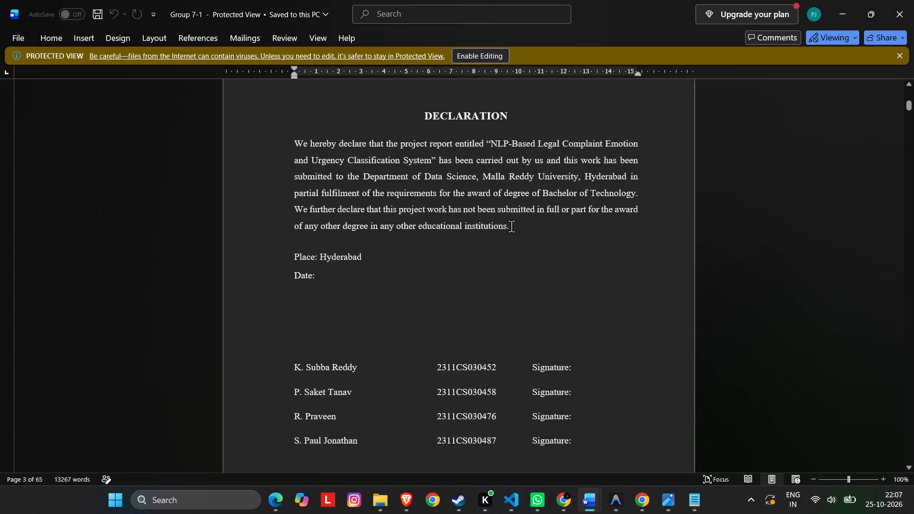
left_click_drag(516, 229, 286, 141)
key("ctrl+c")
key("alt+Tab")
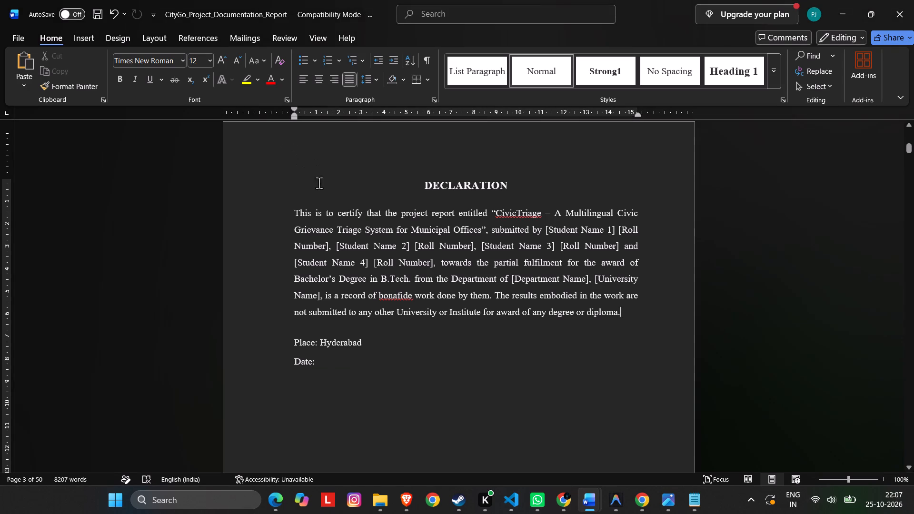
left_click_drag(293, 208, 625, 308)
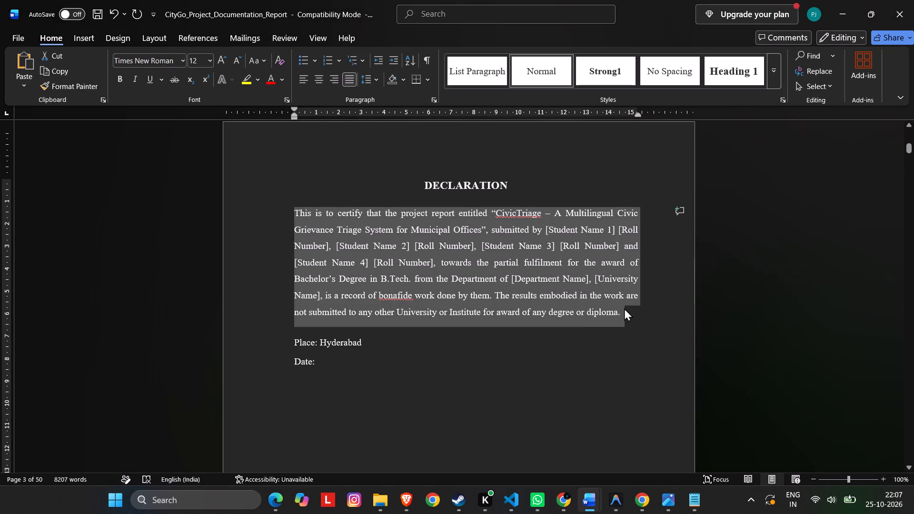
key("ctrl+v")
Replace the project title in the declaration paragraph with "Civictriage – Complaint based priority detection system", copied from the certificate page.
left_click_drag(489, 215, 430, 232)
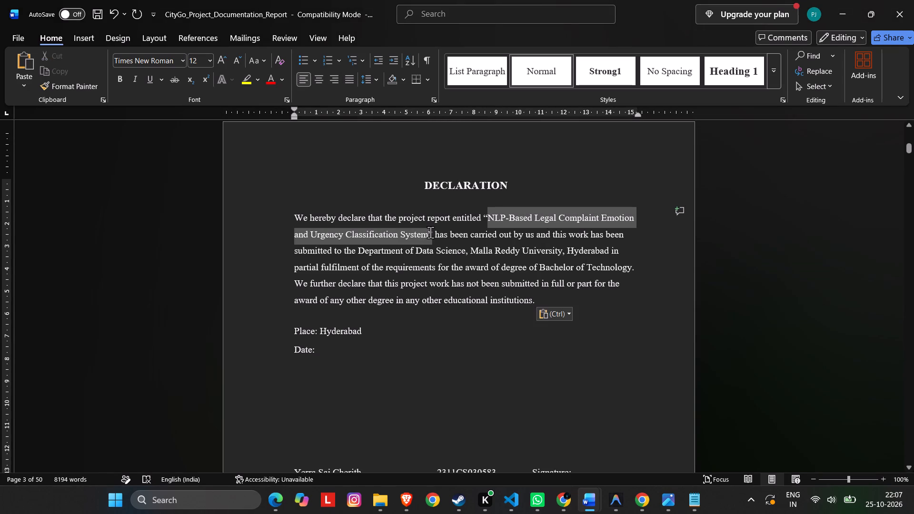
left_click_drag(430, 232, 427, 232)
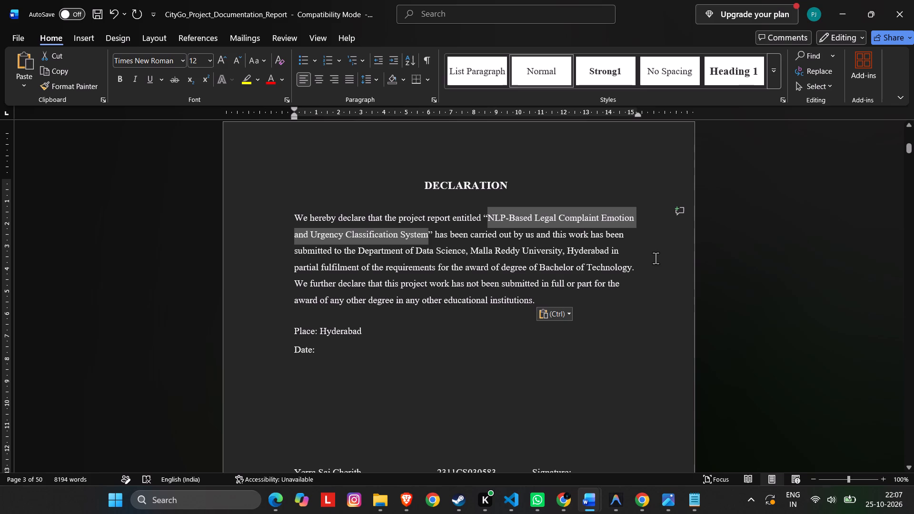
left_click_drag(909, 147, 906, 134)
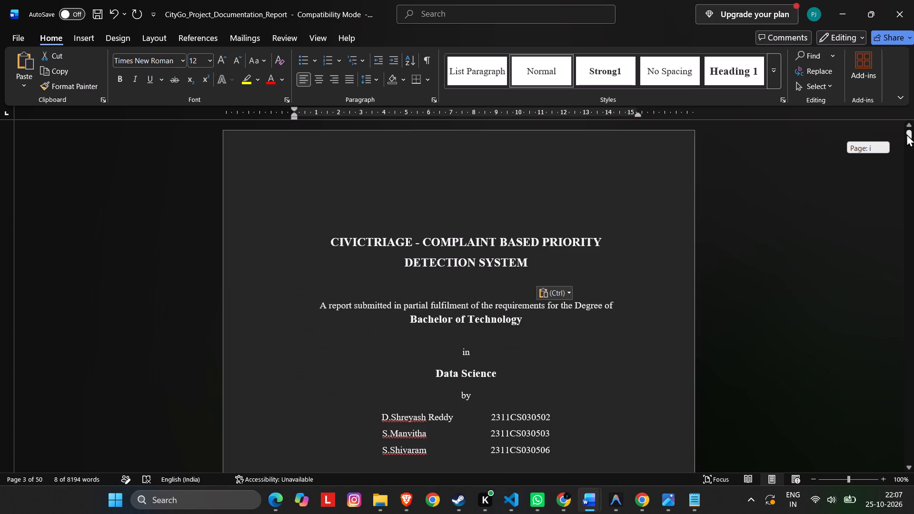
left_click_drag(906, 134, 907, 141)
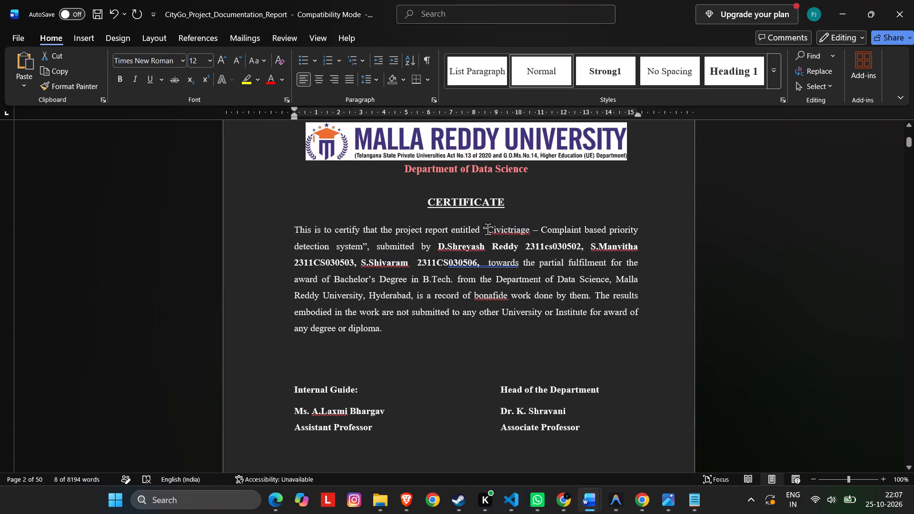
left_click_drag(487, 229, 363, 246)
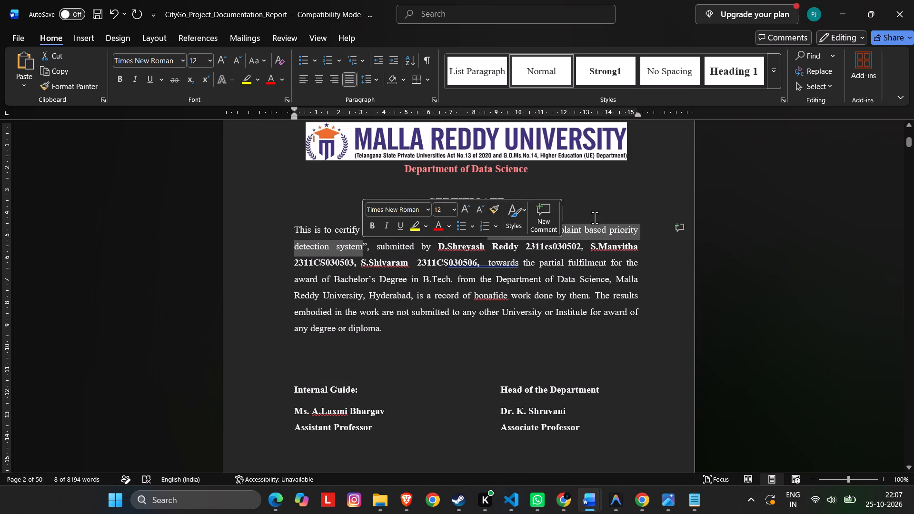
key("ctrl+c")
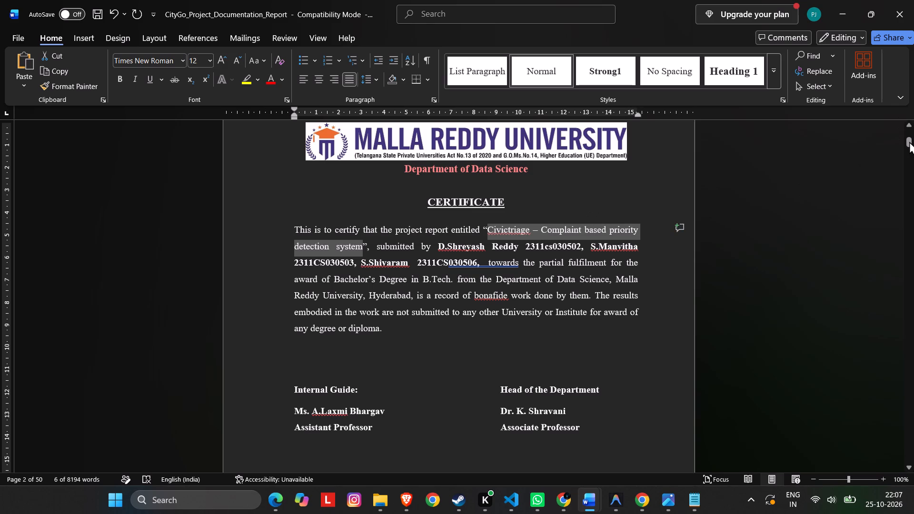
left_click_drag(909, 141, 907, 147)
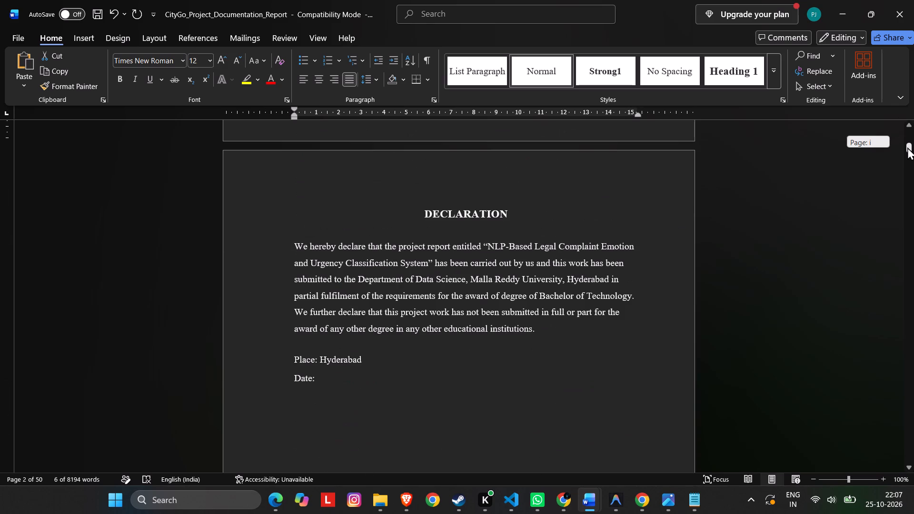
left_click_drag(907, 147, 908, 148)
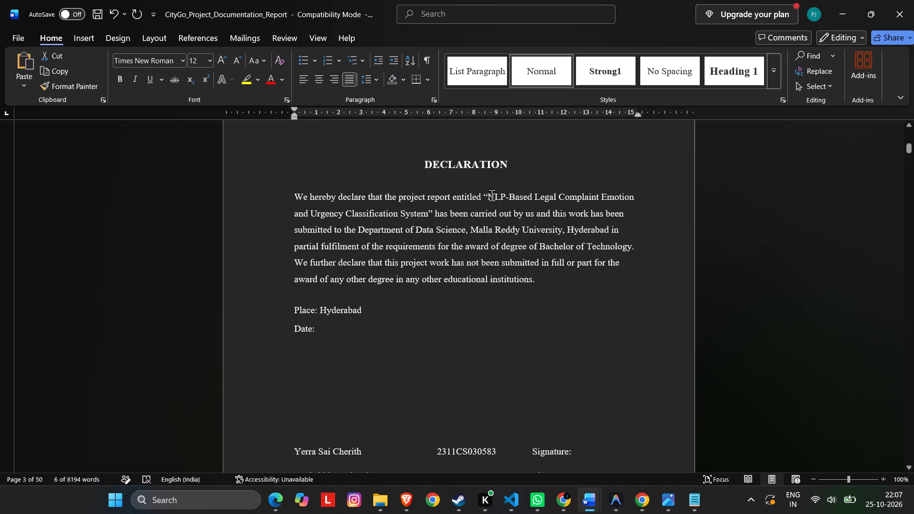
left_click_drag(490, 195, 427, 213)
key("ctrl+v")
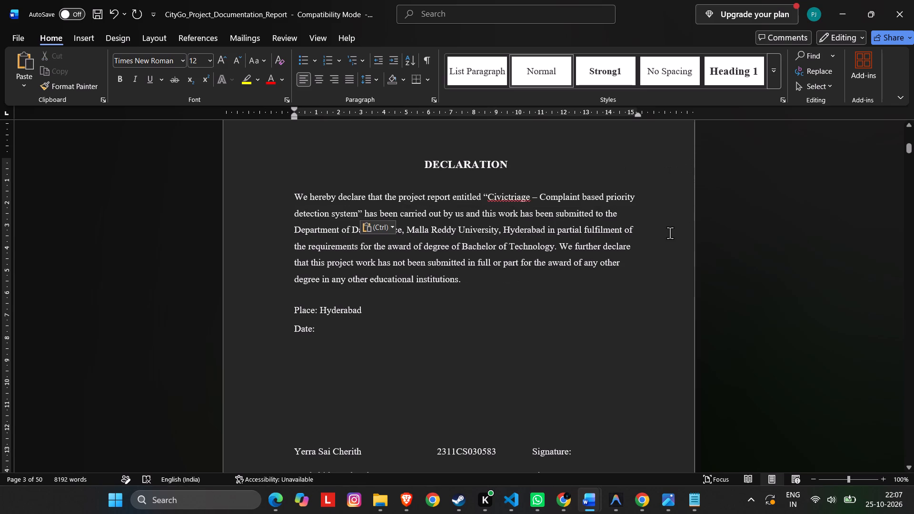
Change the roll numbers in the declaration's first three signature rows to those of the three students on the certificate page, in order.
scroll(670, 233, "down", 3)
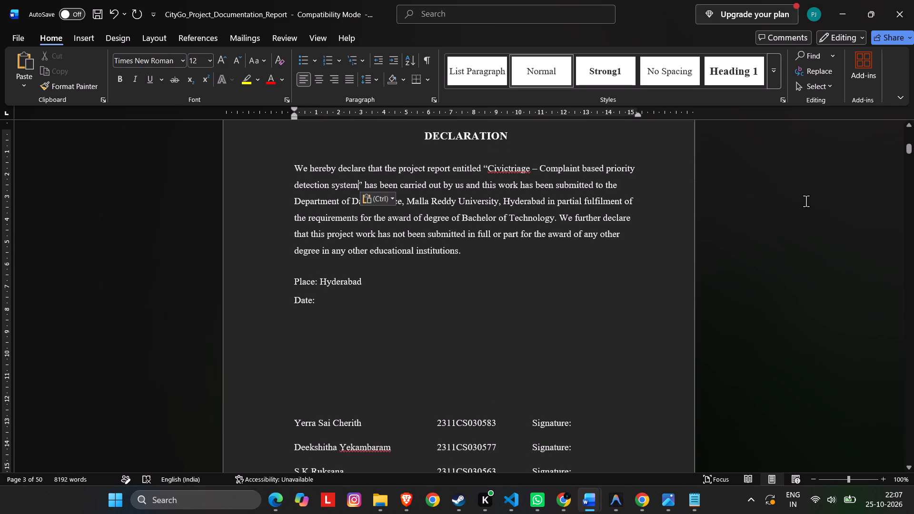
left_click(909, 148)
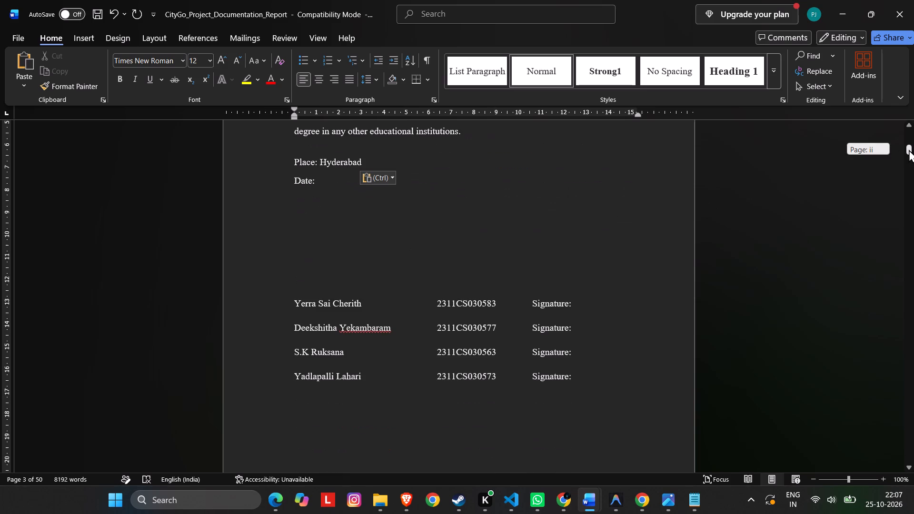
scroll(726, 202, "up", 5)
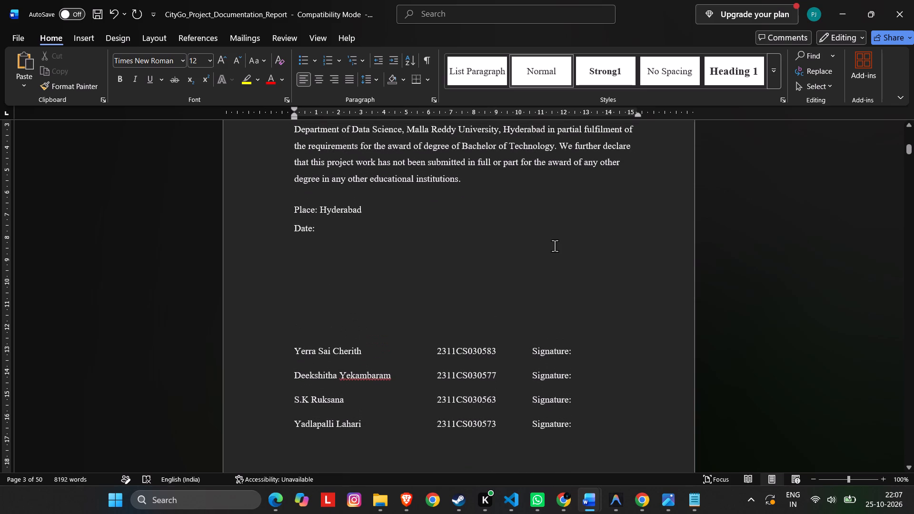
left_click(498, 349)
key("BackSpace")
key("BackSpace")
type("02")
left_click(501, 376)
key("BackSpace")
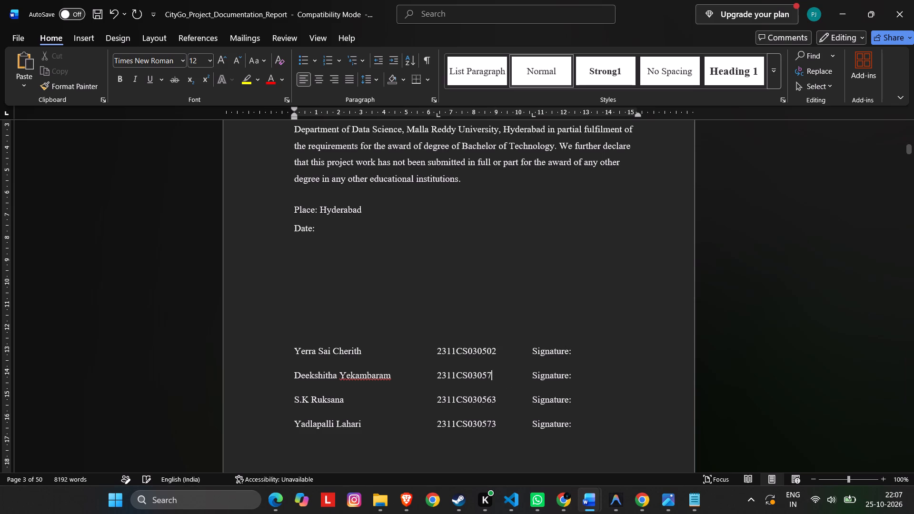
key("BackSpace")
type("03")
left_click(497, 400)
key("BackSpace")
key("BackSpace")
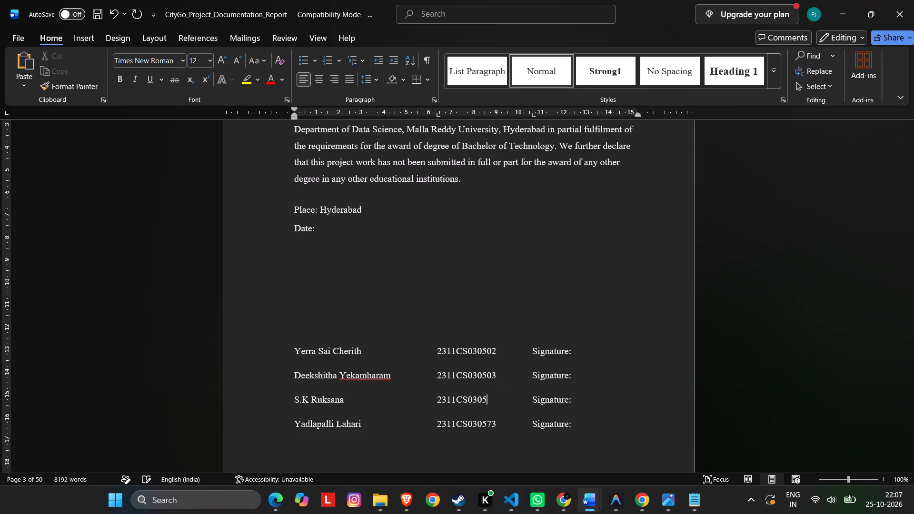
type("06")
Delete the entire fourth student row, including its name, roll number and signature label, from the declaration's signature list.
left_click_drag(587, 426, 281, 435)
key("BackSpace")
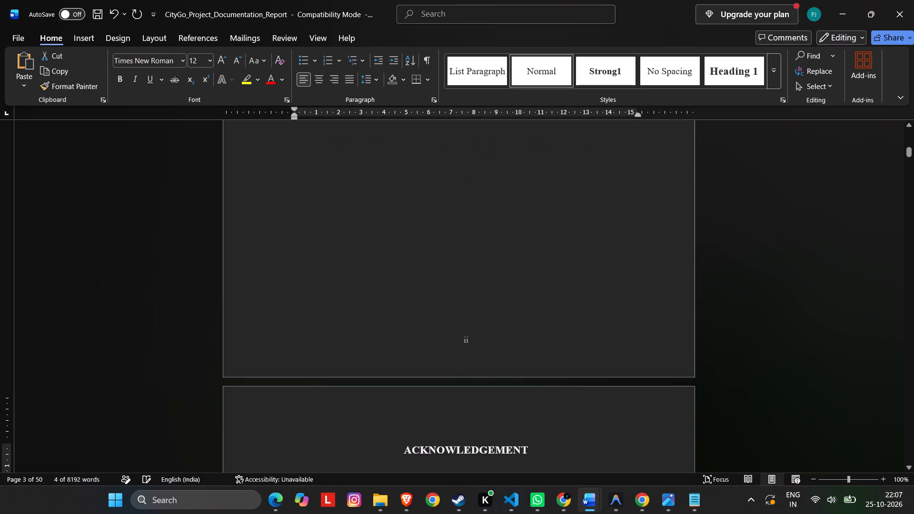
scroll(307, 418, "up", 7)
scroll(346, 374, "up", 5)
scroll(512, 312, "up", 4)
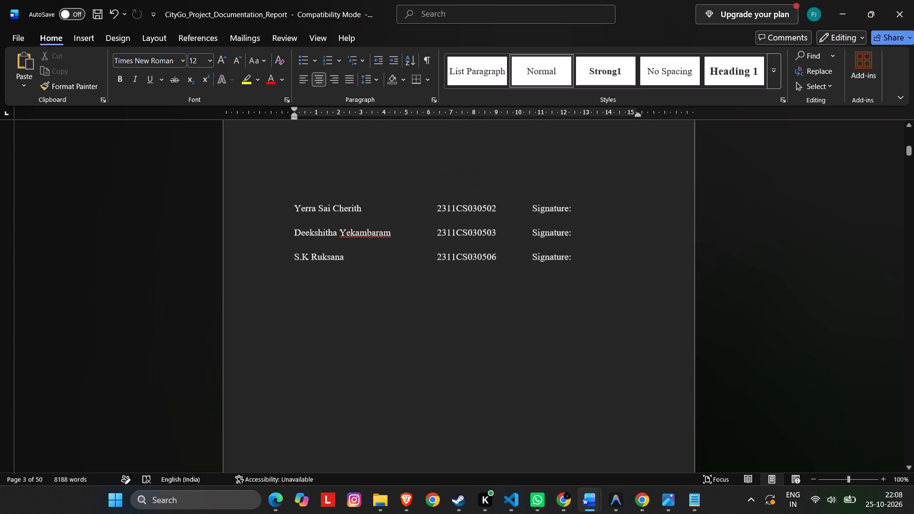
Compare the declaration's signature list with the Group 7-1 report, and switch to the CivicTriage_Project_Report (1) document.
left_click(372, 209)
key("alt+Tab")
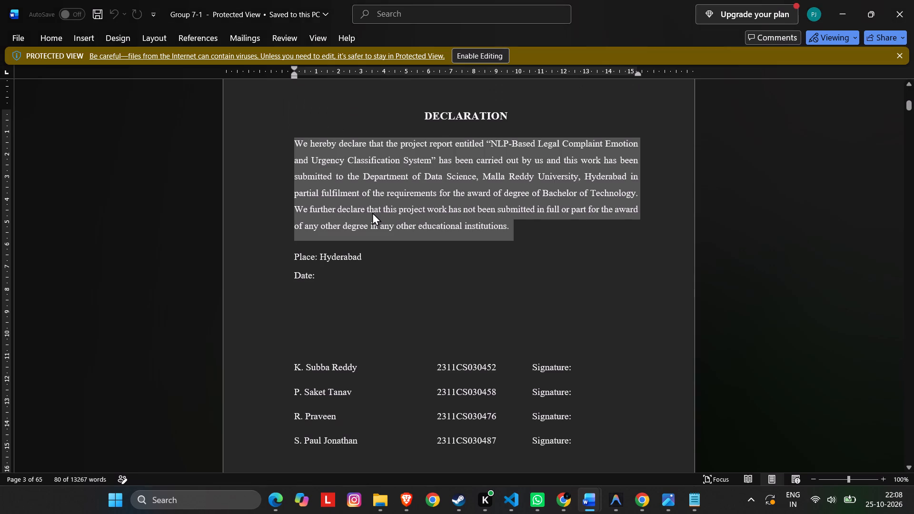
key("alt+Tab")
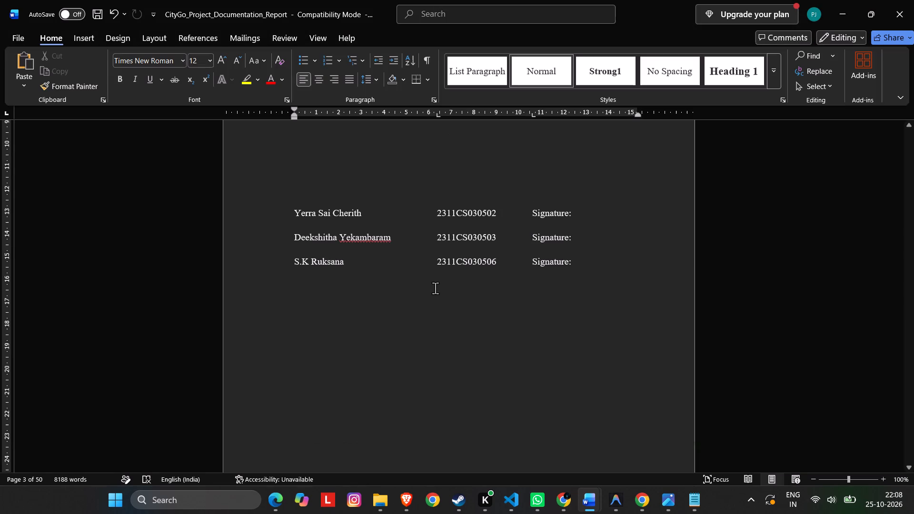
key("alt+Tab")
key("alt+Tab")
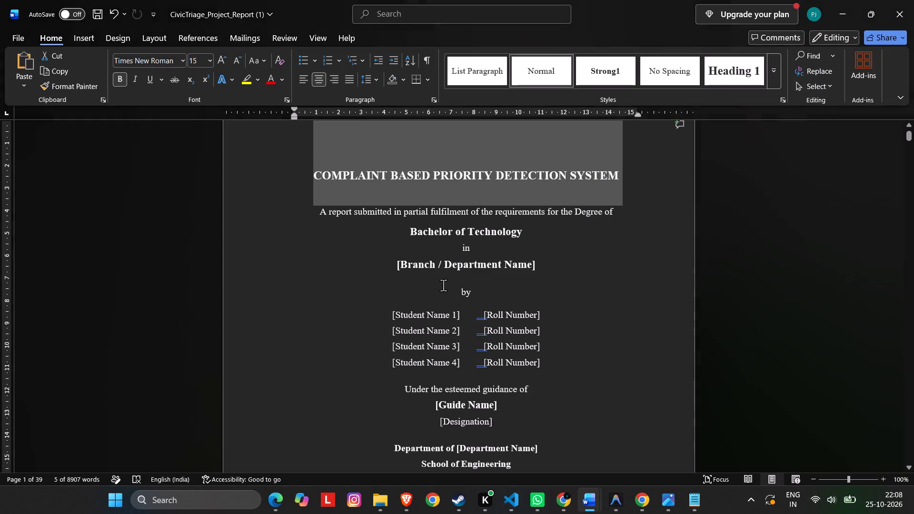
key("alt+Tab")
key("alt+Tab")
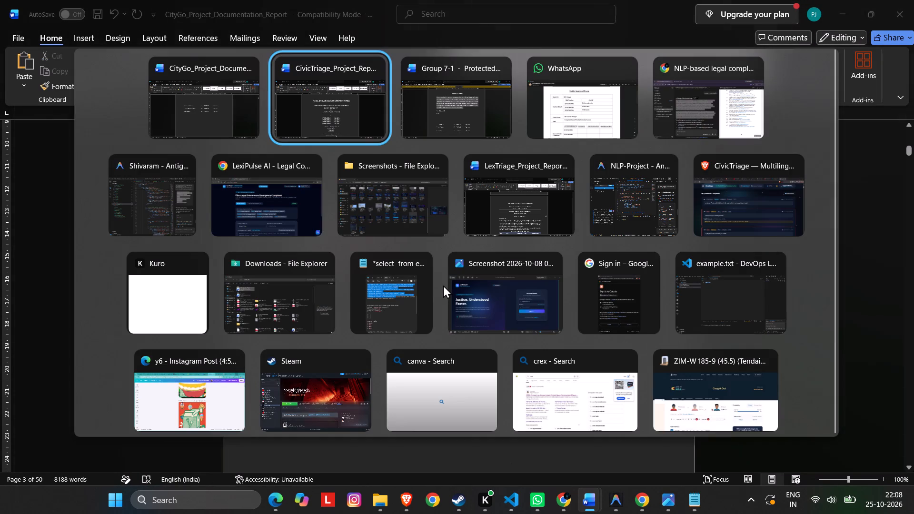
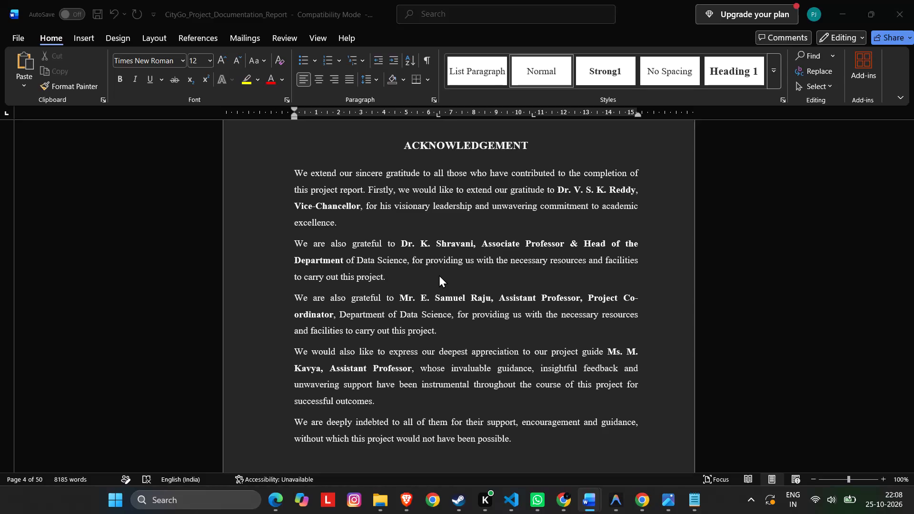
Check the edited declaration page in CityGo_Project_Documentation_Report against the declaration page of the Group 7-1 report.
key("alt+Tab")
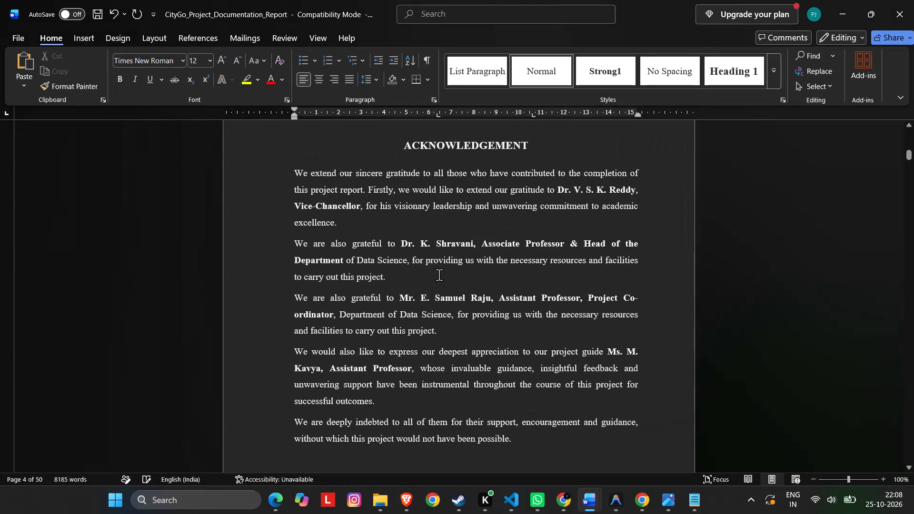
key("alt+Tab")
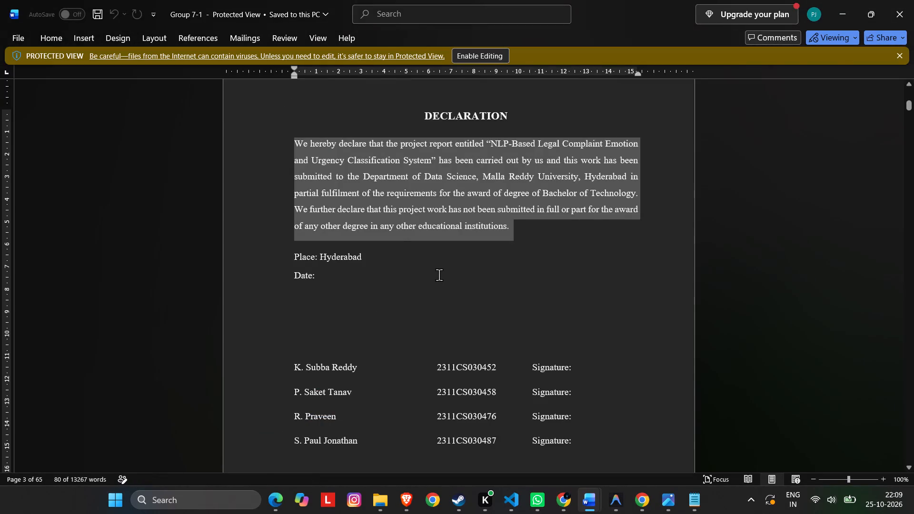
key("alt+Tab")
scroll(822, 280, "up", 3)
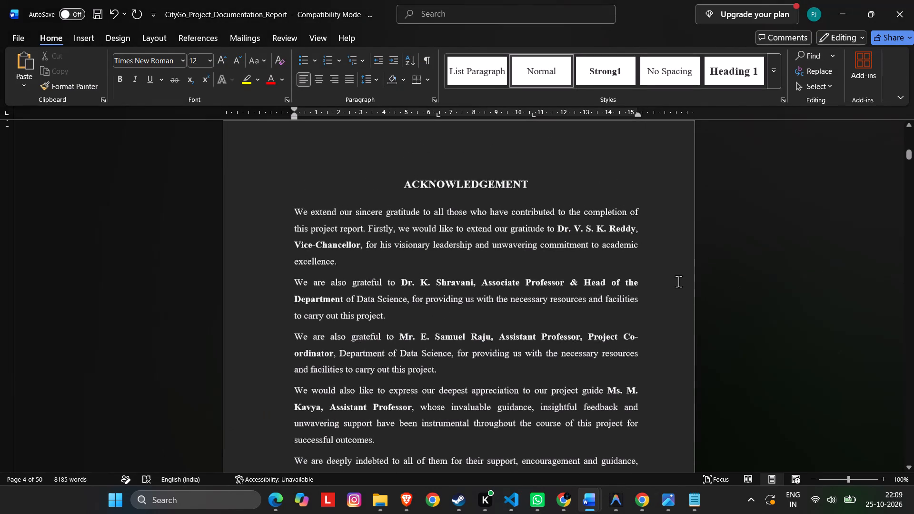
scroll(678, 281, "up", 20)
scroll(678, 281, "up", 14)
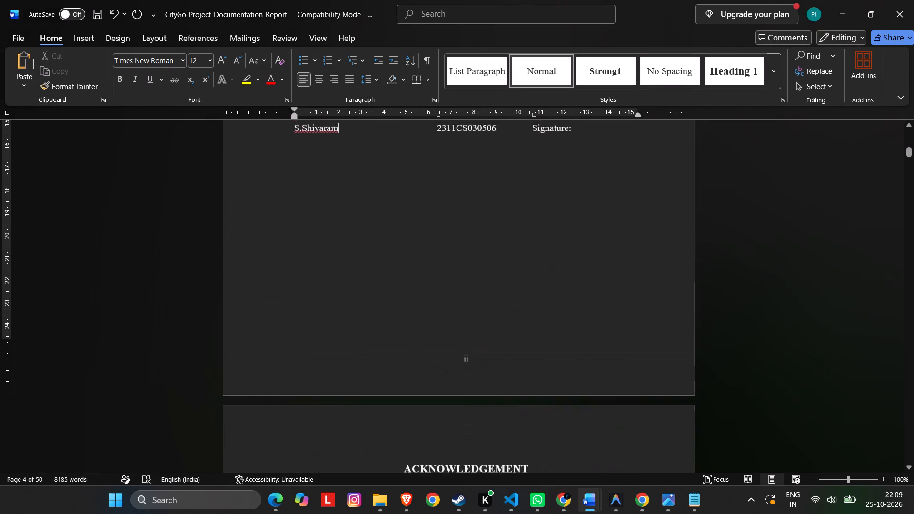
scroll(488, 305, "up", 8)
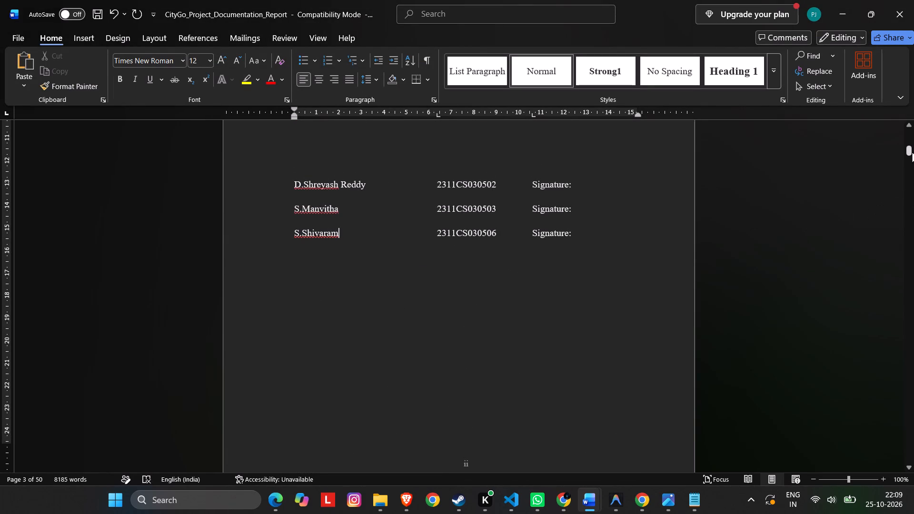
left_click_drag(906, 149, 905, 146)
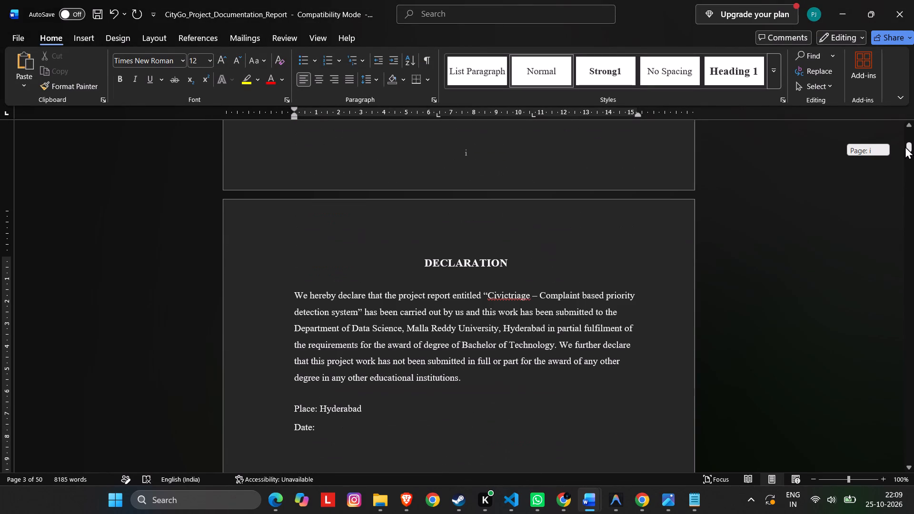
Capitalise the "t" in the project title in the certificate paragraph, making it "CivicTriage".
left_click_drag(905, 146, 904, 140)
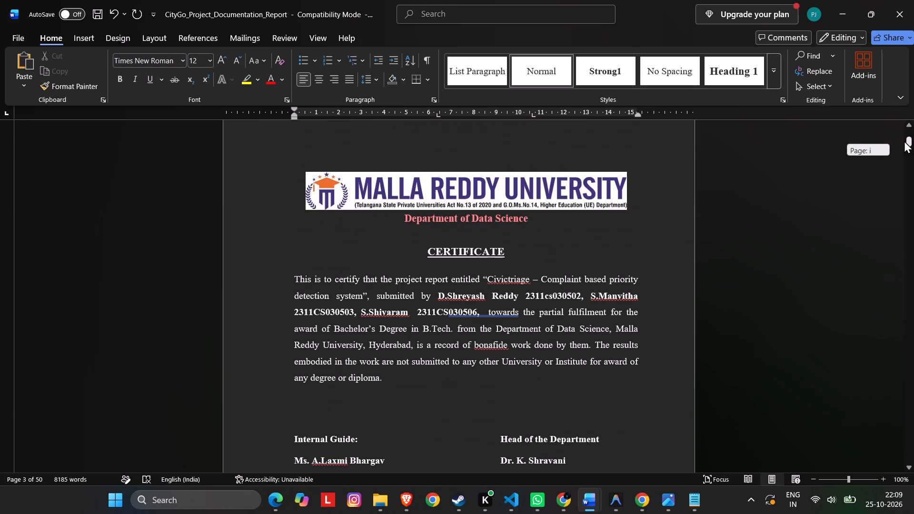
left_click_drag(904, 140, 904, 141)
left_click(508, 230)
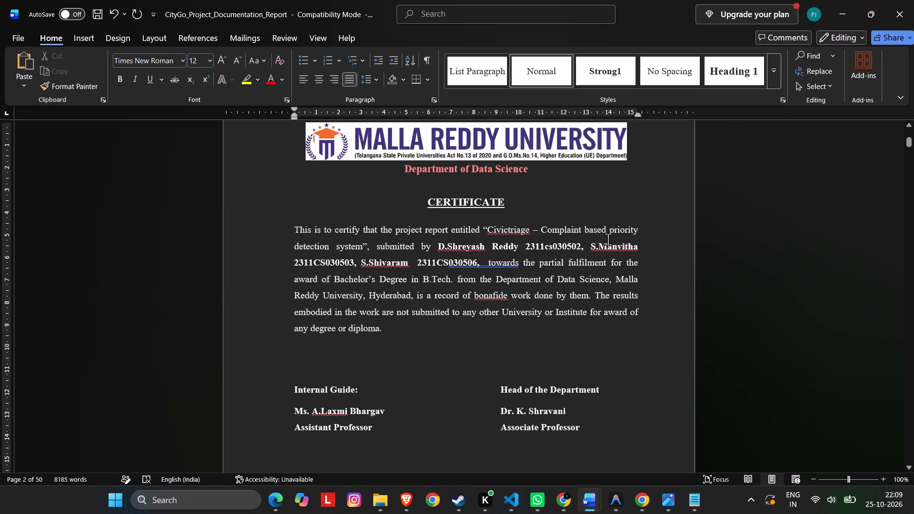
key("Right")
key("BackSpace")
key("shift+t")
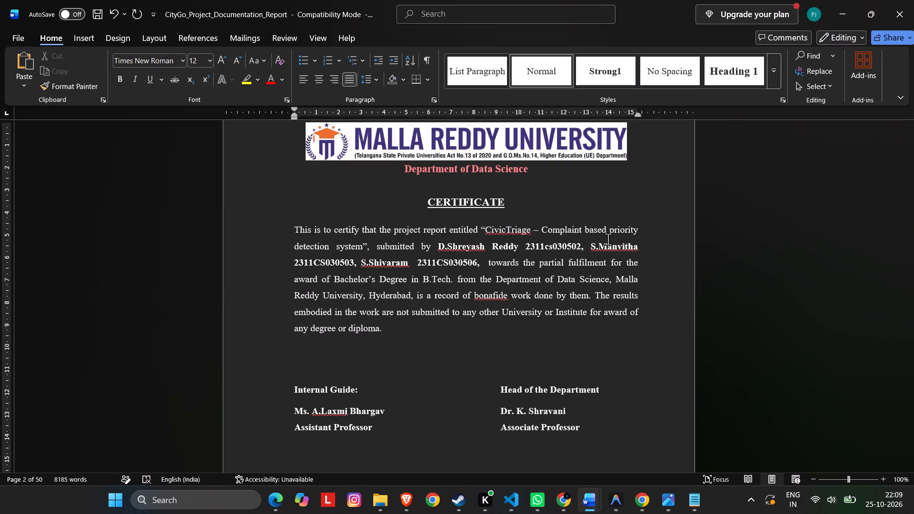
Capitalise the "t" in the project title in the declaration paragraph, making it "CivicTriage".
scroll(552, 269, "down", 20)
scroll(552, 269, "down", 17)
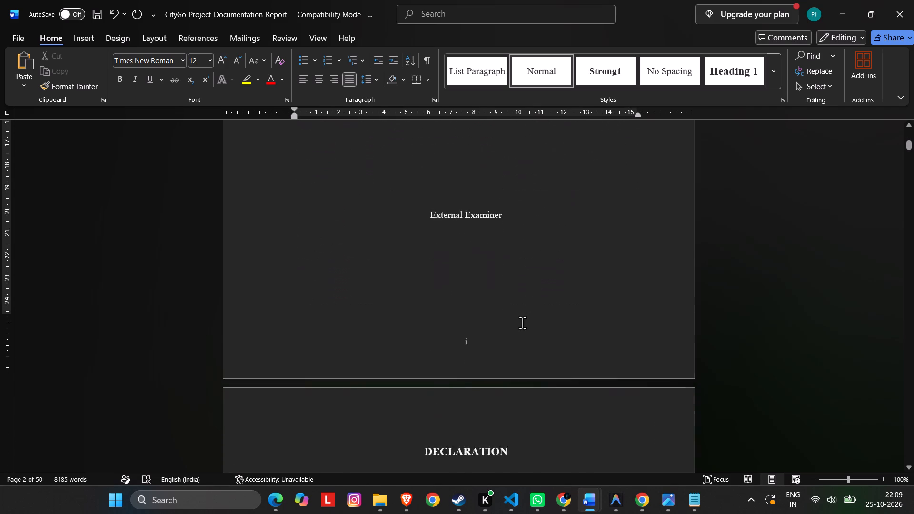
scroll(522, 323, "down", 9)
left_click(512, 400)
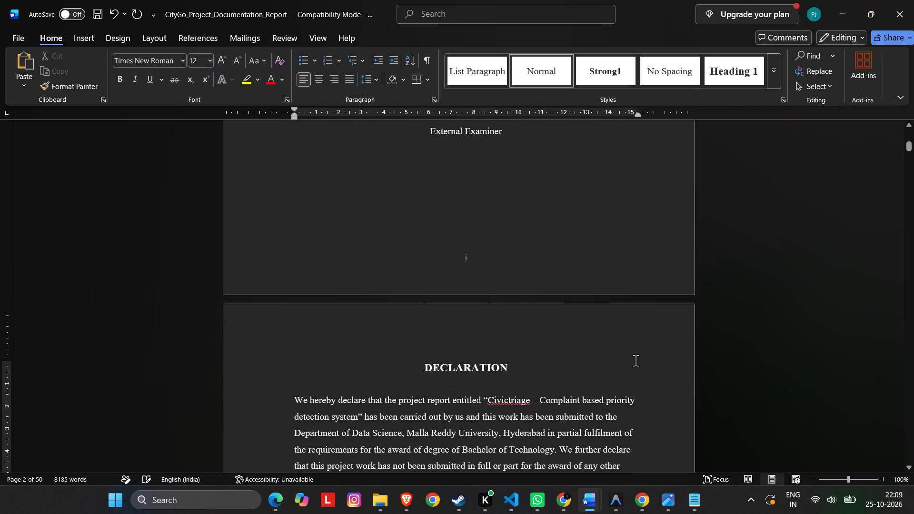
key("BackSpace")
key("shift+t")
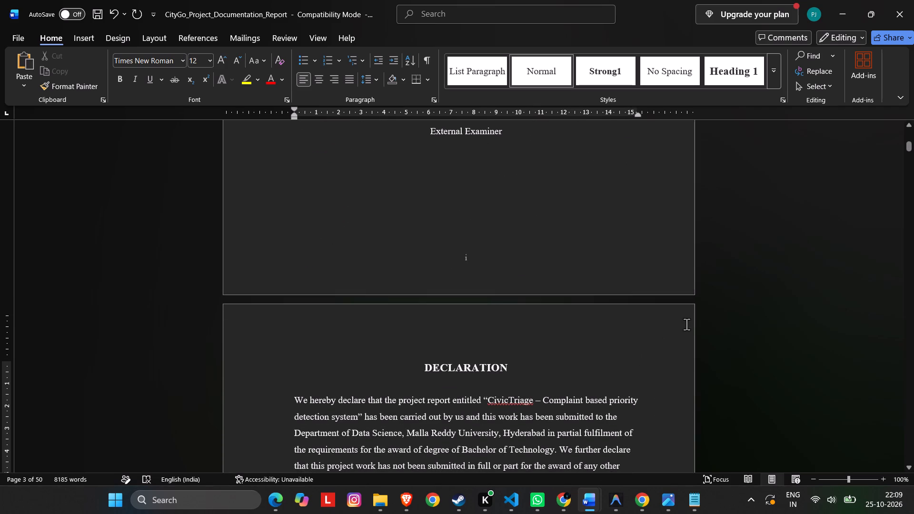
Review the edited front pages from the title page through the declaration and its signature rows to the acknowledgement.
left_click_drag(910, 148, 908, 141)
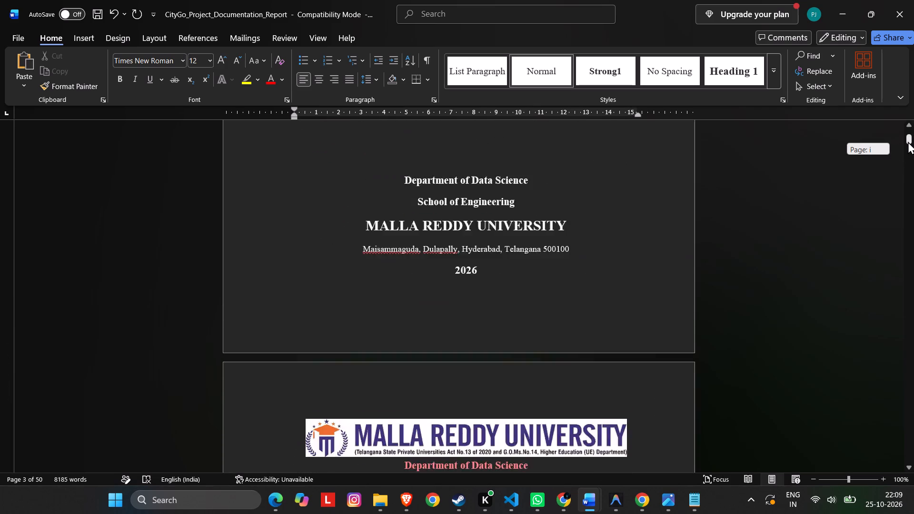
left_click_drag(908, 141, 907, 139)
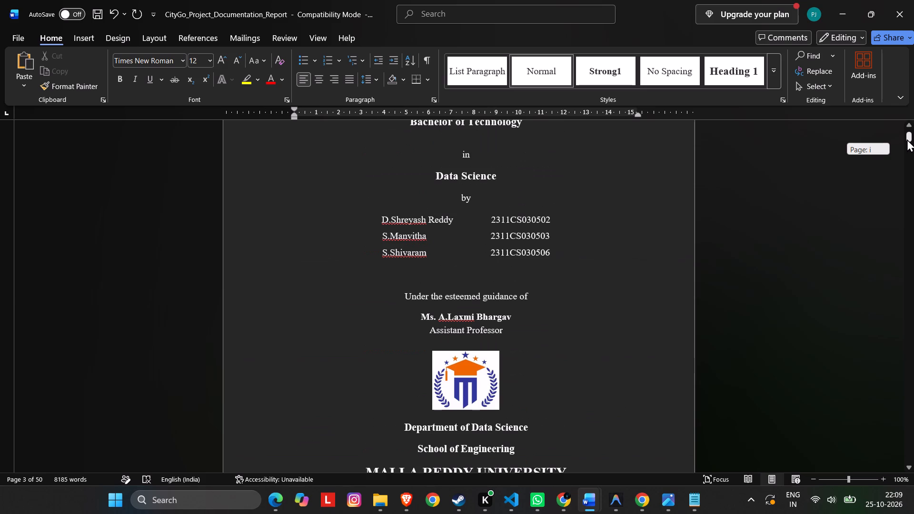
left_click_drag(907, 139, 906, 137)
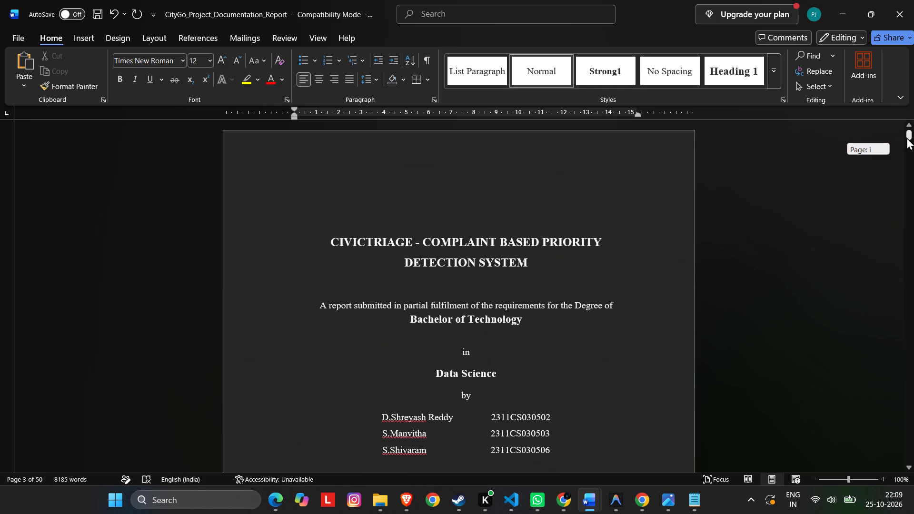
left_click_drag(906, 137, 908, 150)
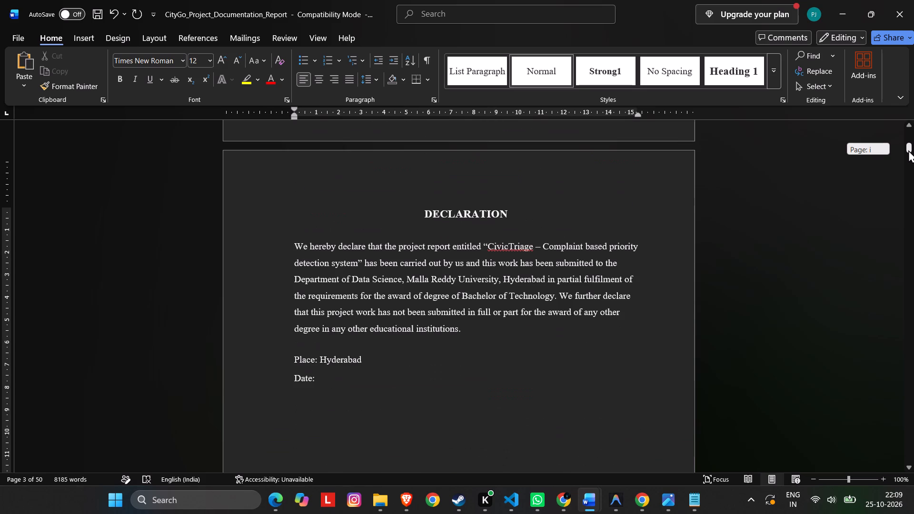
left_click_drag(908, 150, 910, 154)
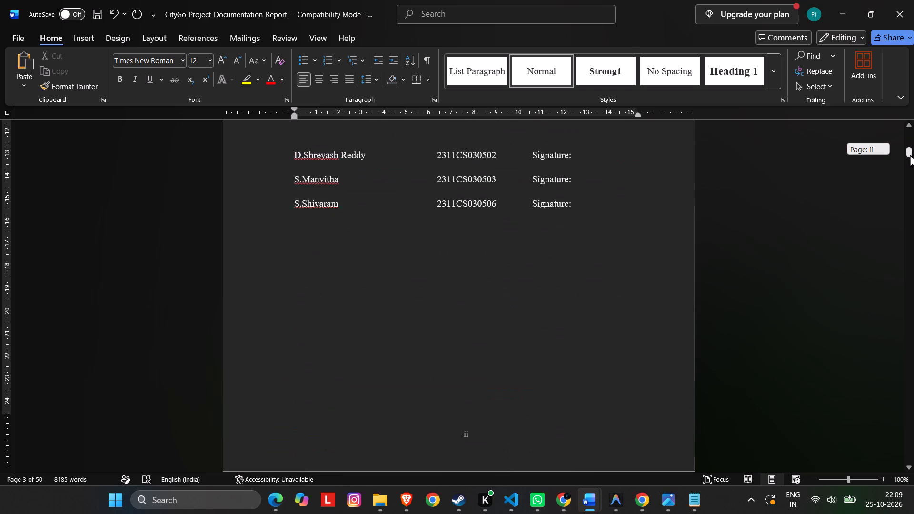
left_click_drag(910, 154, 911, 158)
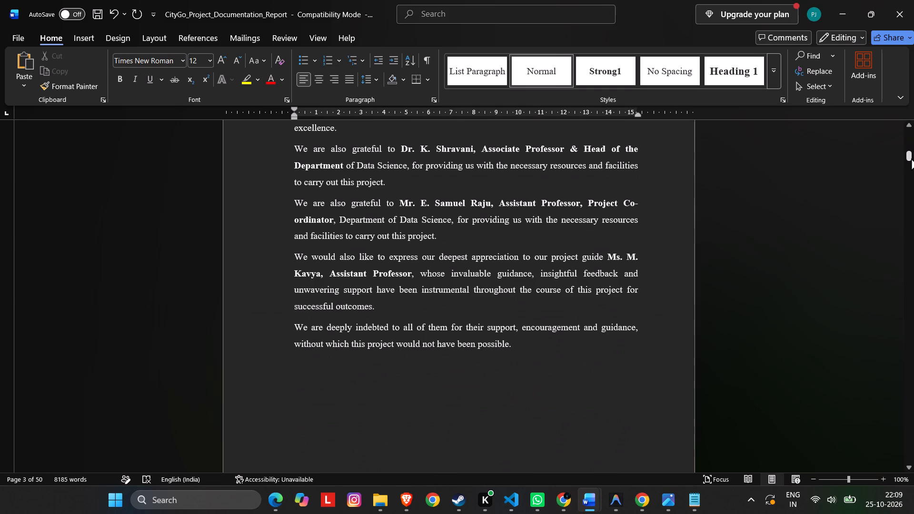
Switch to the Group 7-1 report, examine its acknowledgement page for comparison, and return to the CityGo report's acknowledgement.
key("alt+Tab")
key("alt+Tab")
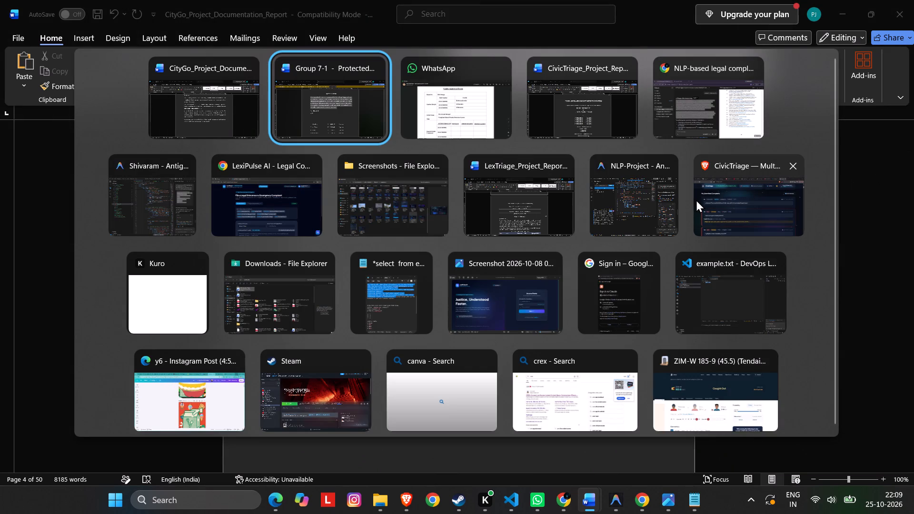
key("alt+Tab")
key("alt+Tab")
key("alt+Tab")
key("alt+Tab")
key("alt+Tab")
key("alt+Tab")
key("alt+Tab")
key("alt+Tab")
key("alt+Tab")
key("alt+Tab")
key("alt+Tab")
key("alt+Tab")
key("alt+Tab")
key("alt+Tab")
key("alt+Tab")
key("alt+Tab")
key("alt+Tab")
key("alt+Tab")
key("alt+Tab")
key("alt+Tab")
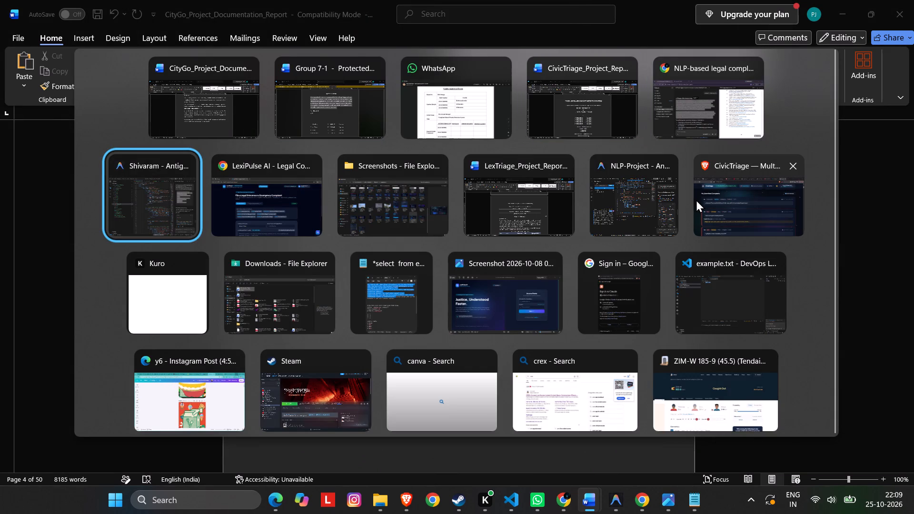
key("alt+Tab")
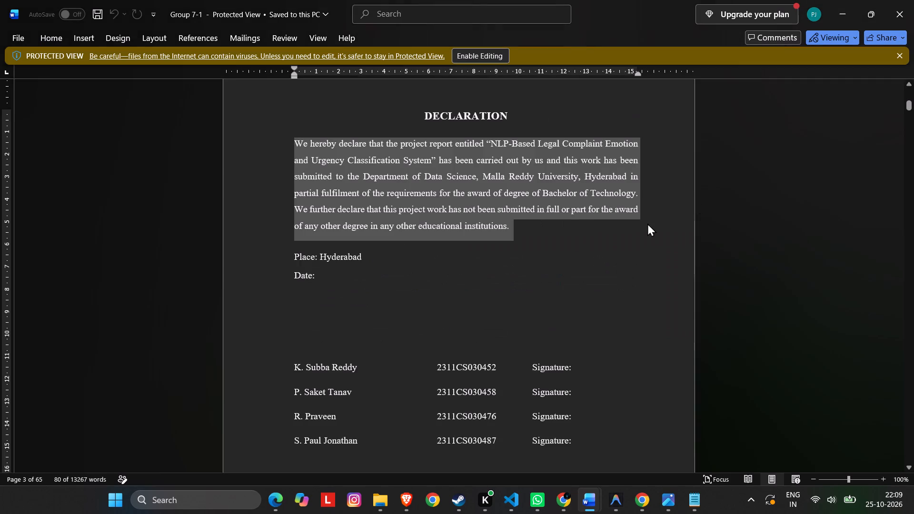
scroll(628, 232, "down", 5)
scroll(629, 234, "down", 20)
scroll(629, 234, "down", 9)
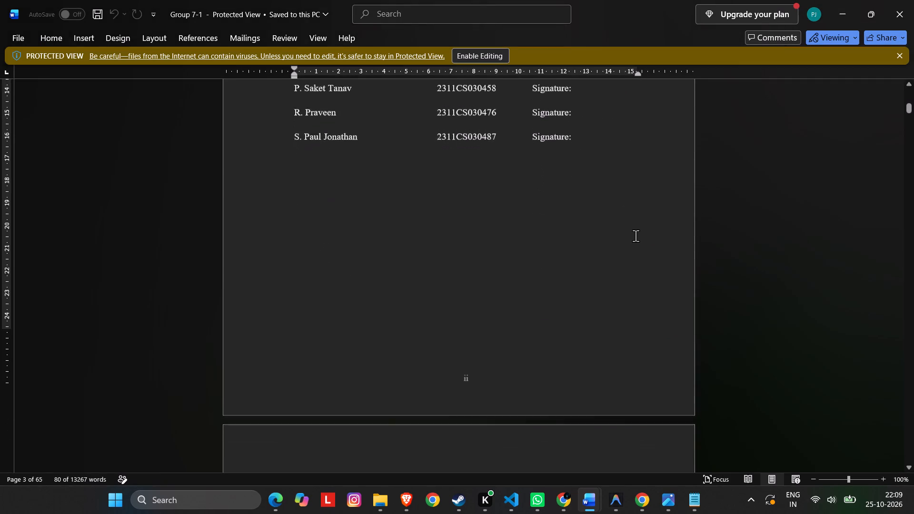
scroll(636, 236, "down", 20)
scroll(636, 236, "down", 18)
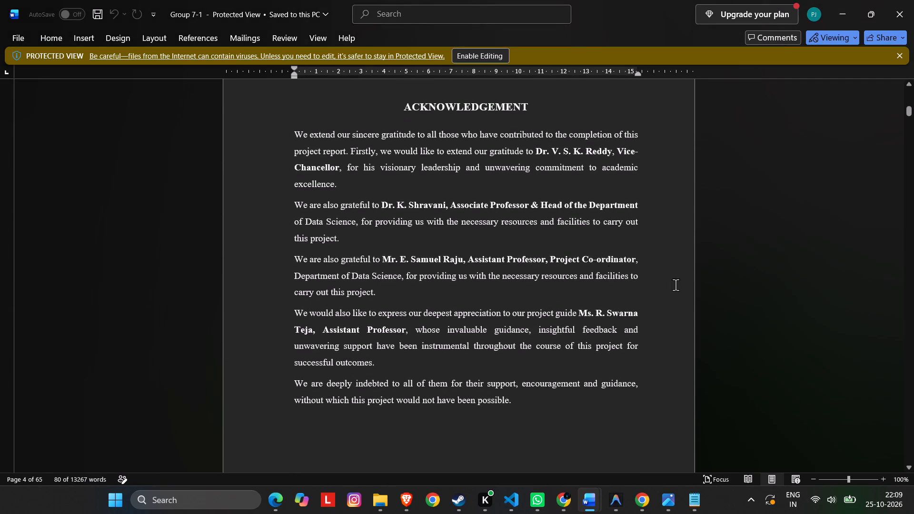
key("alt+Tab")
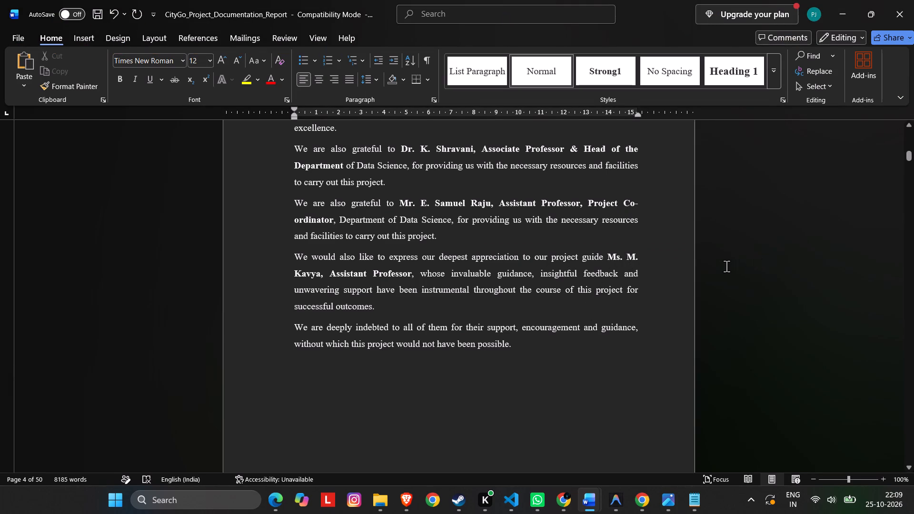
Go back from the acknowledgement to the title page and look up the project guide's details there.
scroll(726, 266, "up", 19)
scroll(730, 269, "up", 5)
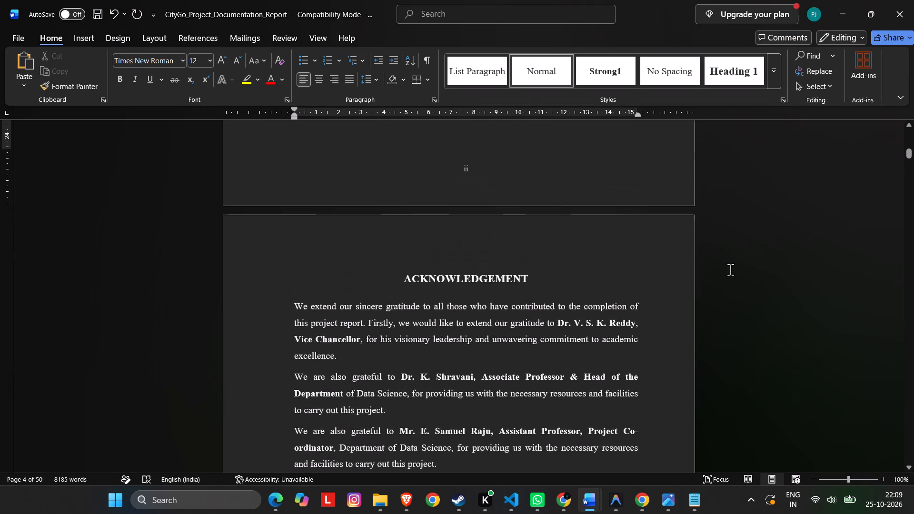
scroll(730, 269, "up", 5)
left_click_drag(906, 152, 906, 143)
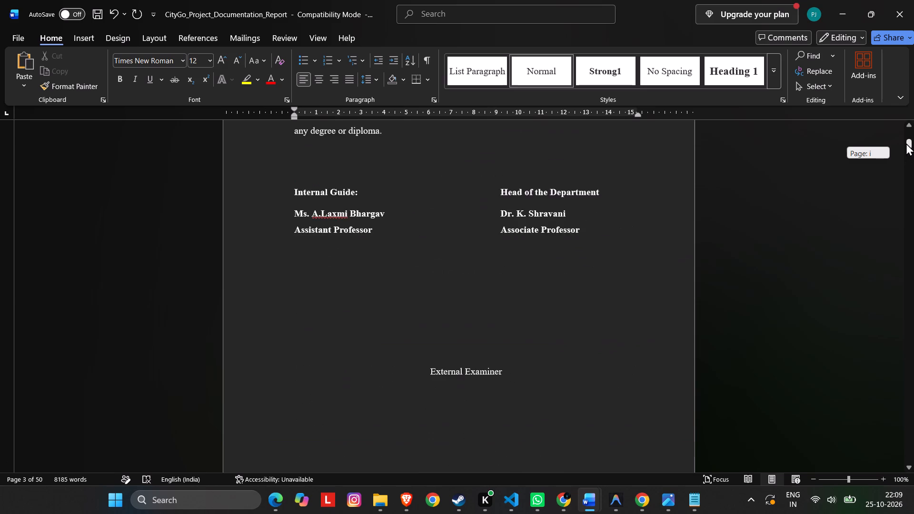
left_click_drag(906, 143, 904, 138)
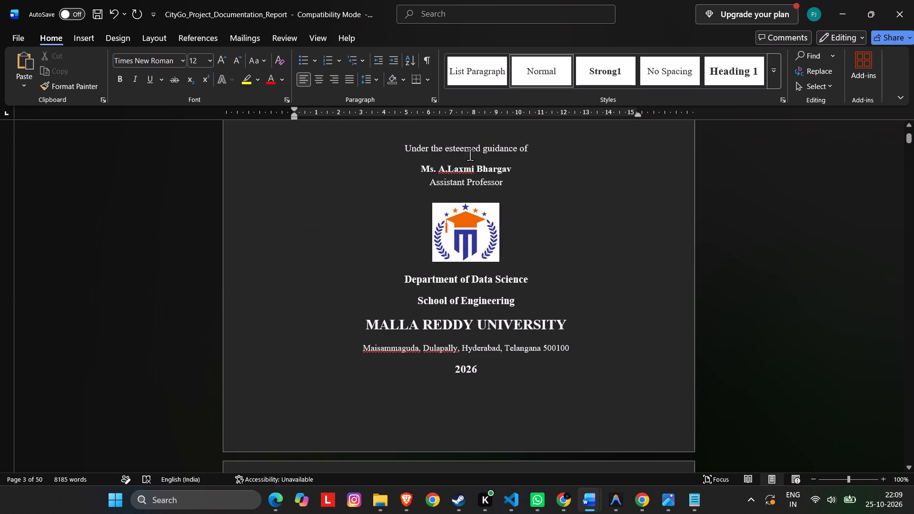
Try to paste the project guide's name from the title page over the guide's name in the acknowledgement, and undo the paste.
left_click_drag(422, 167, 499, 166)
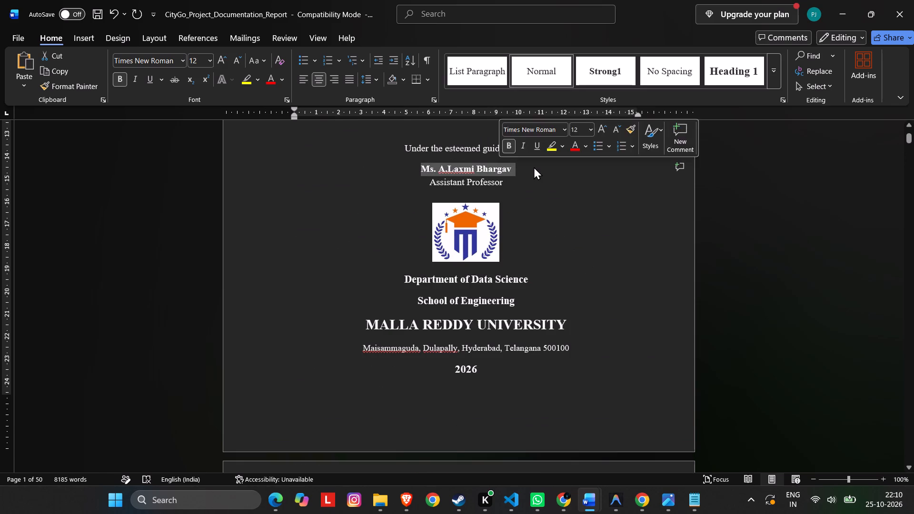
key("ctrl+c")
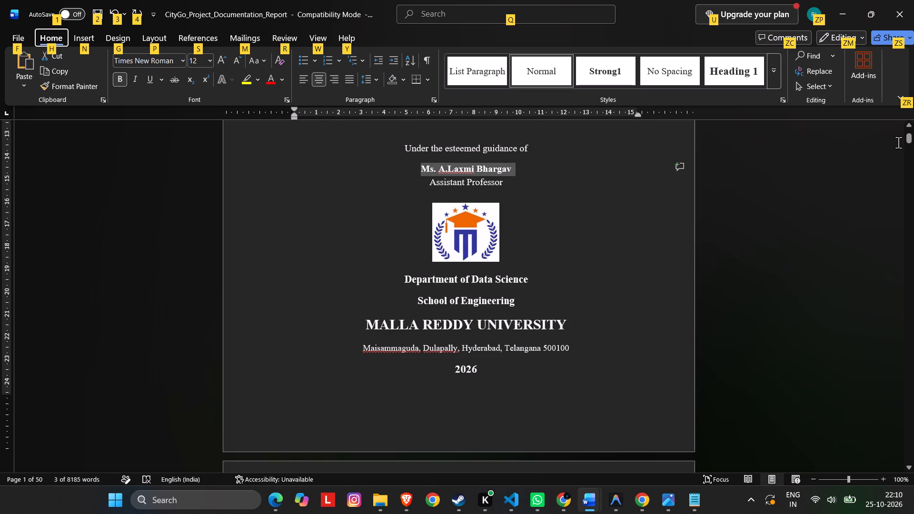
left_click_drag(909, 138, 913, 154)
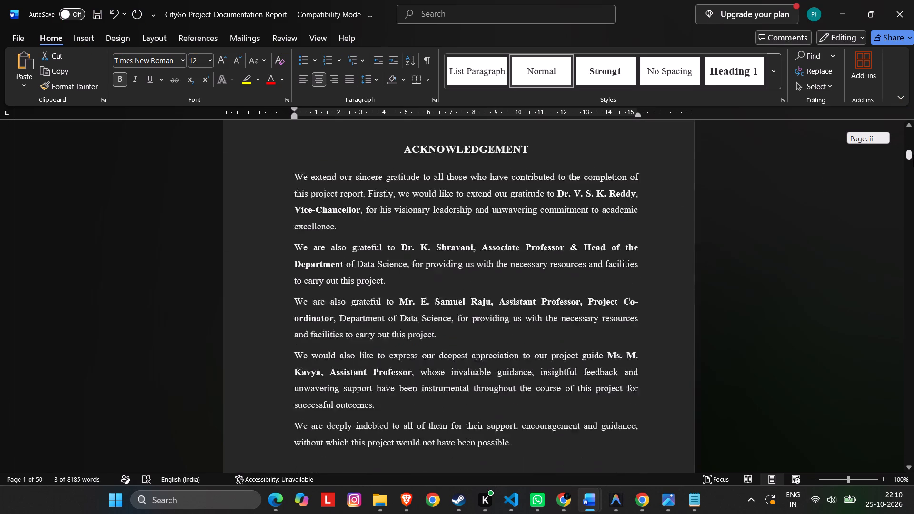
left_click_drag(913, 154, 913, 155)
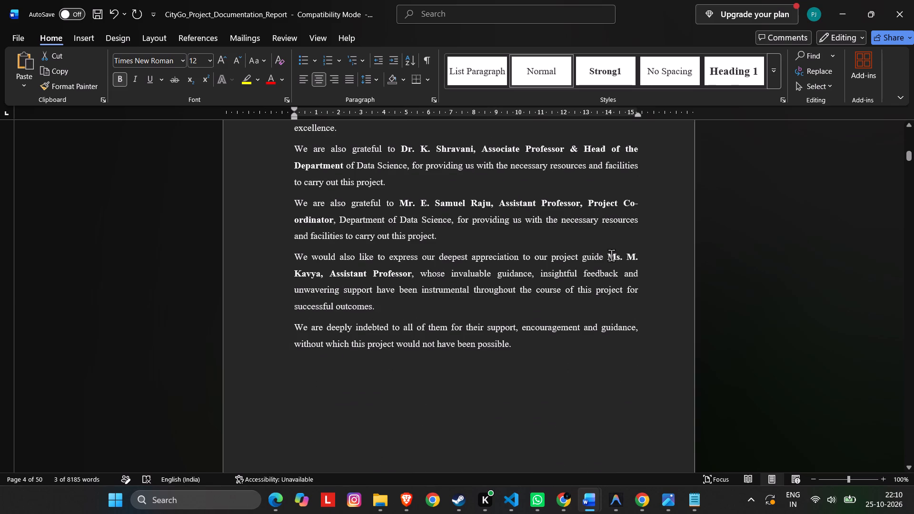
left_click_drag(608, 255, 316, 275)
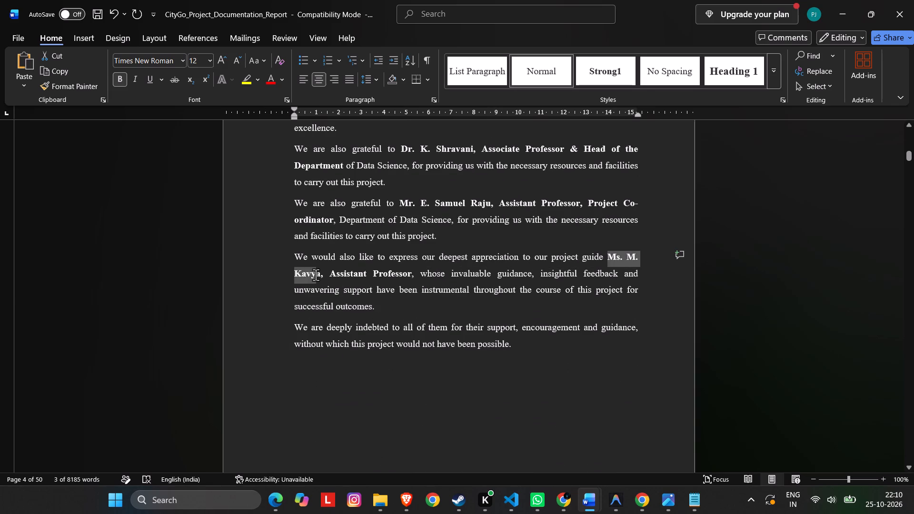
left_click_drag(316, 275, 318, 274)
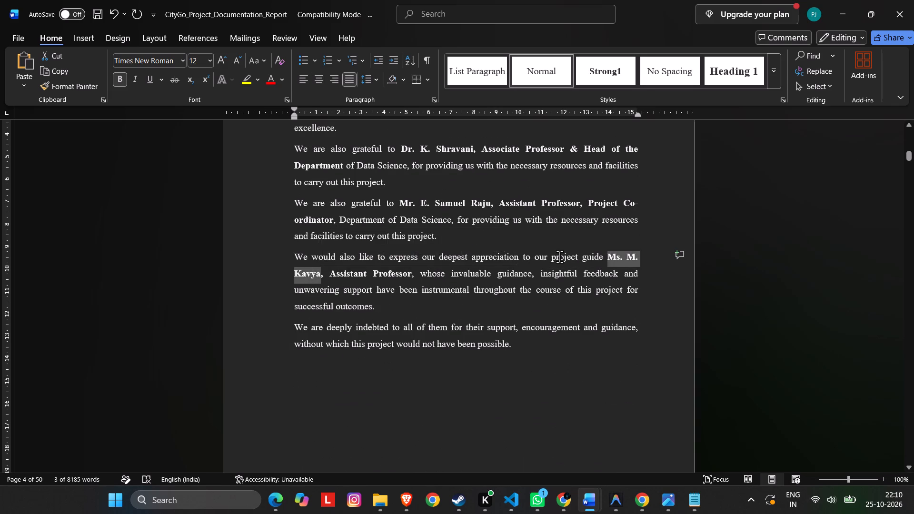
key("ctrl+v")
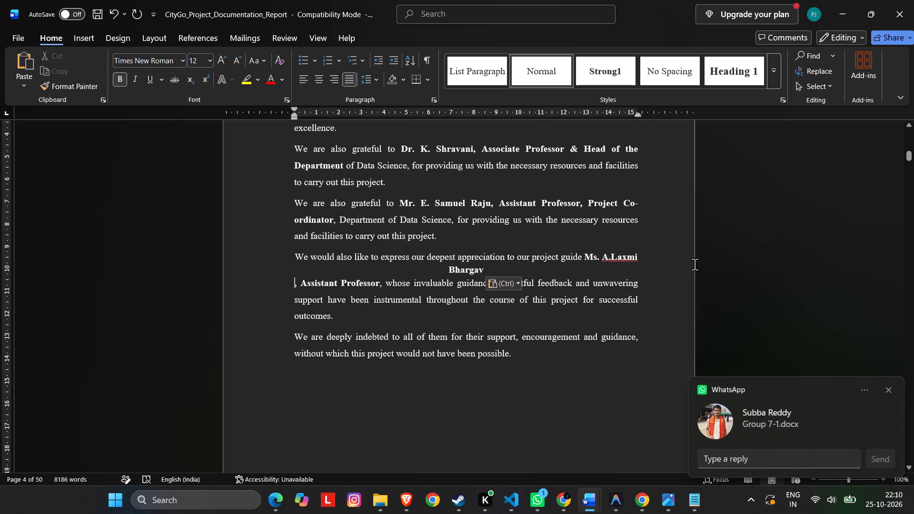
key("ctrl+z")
Retype the project guide's initial and name in the acknowledgement's fourth paragraph to match the title page, keeping "Ms." and "Assistant Professor".
left_click(634, 259)
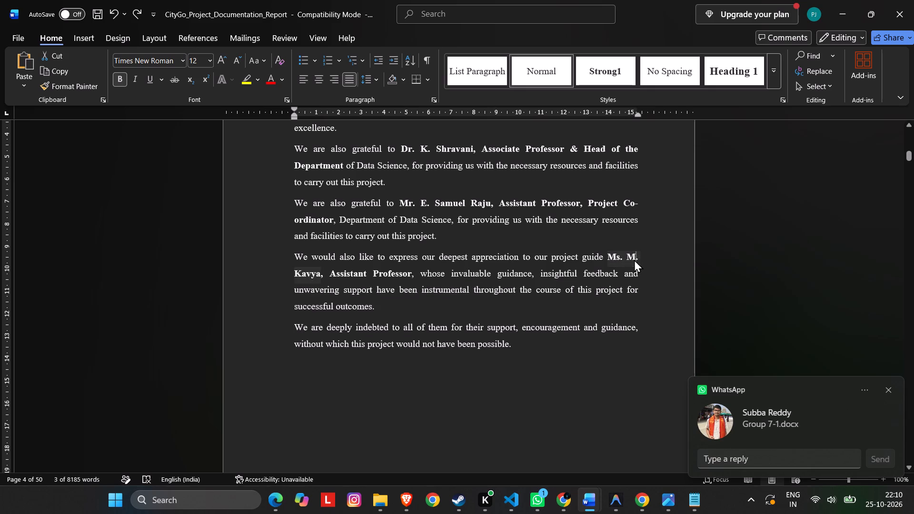
key("BackSpace")
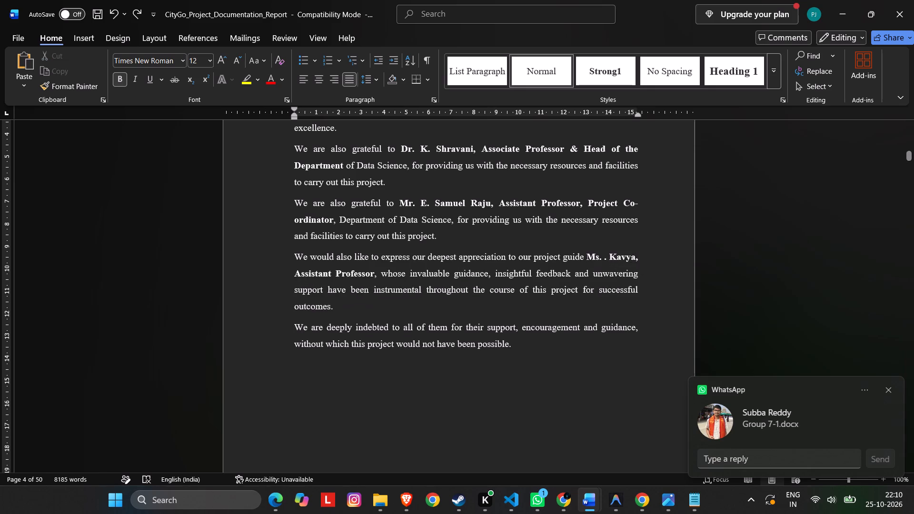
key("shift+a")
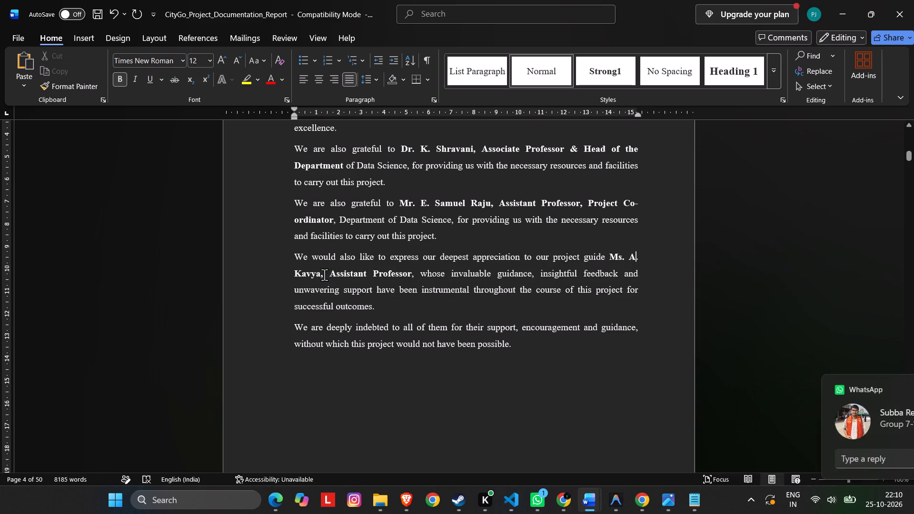
left_click(322, 276)
key("Left")
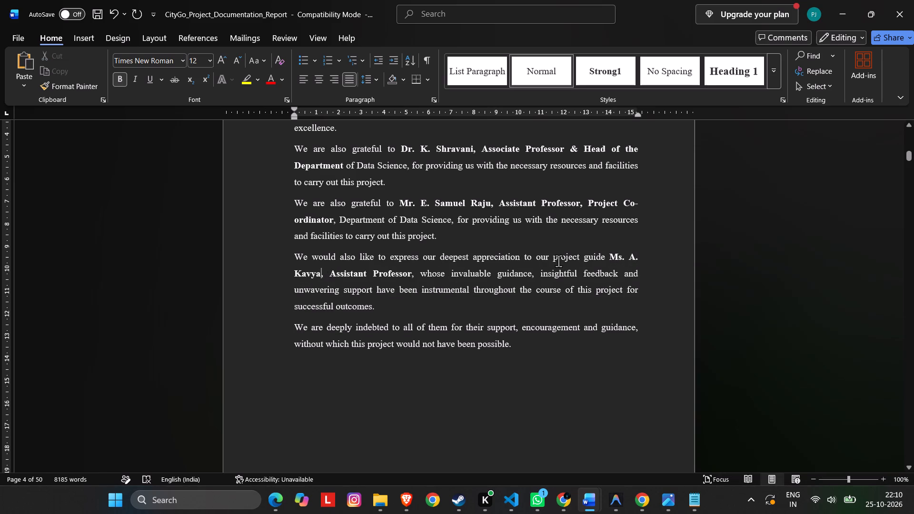
key("BackSpace")
key("BackSpace")
key("BackSpace")
key("BackSpace")
key("BackSpace")
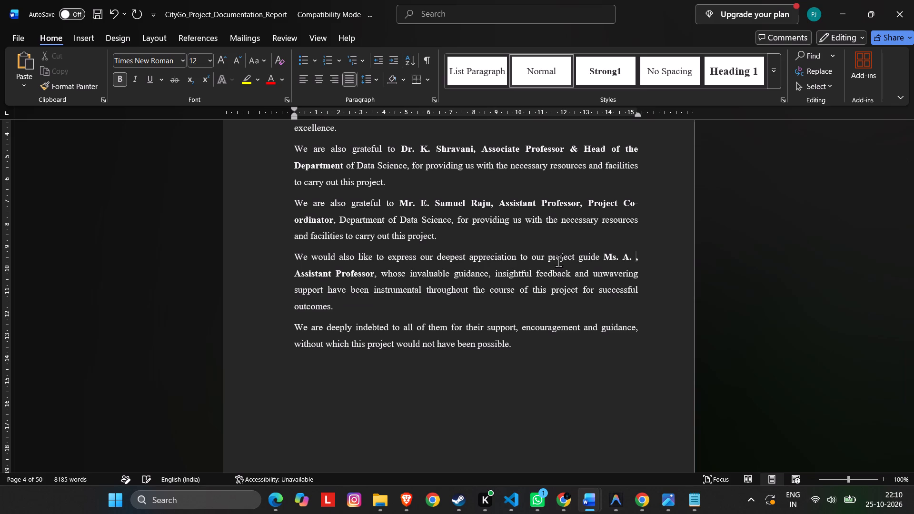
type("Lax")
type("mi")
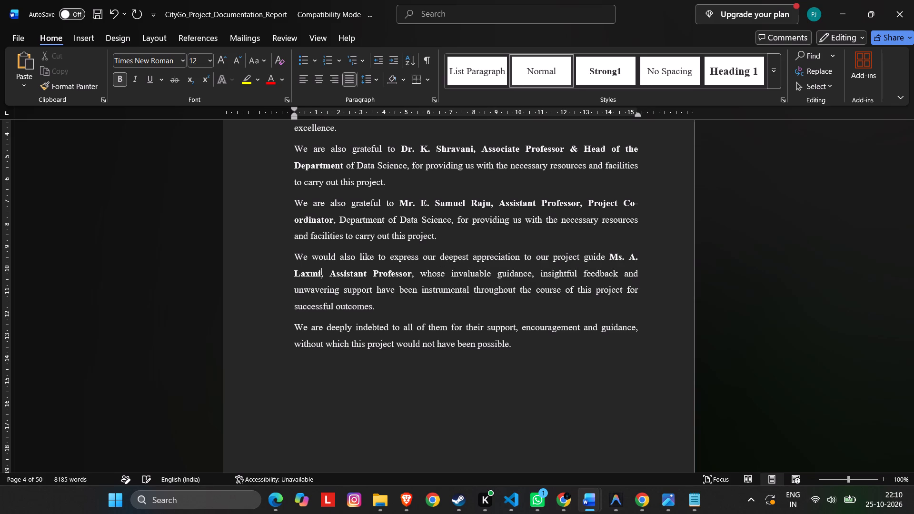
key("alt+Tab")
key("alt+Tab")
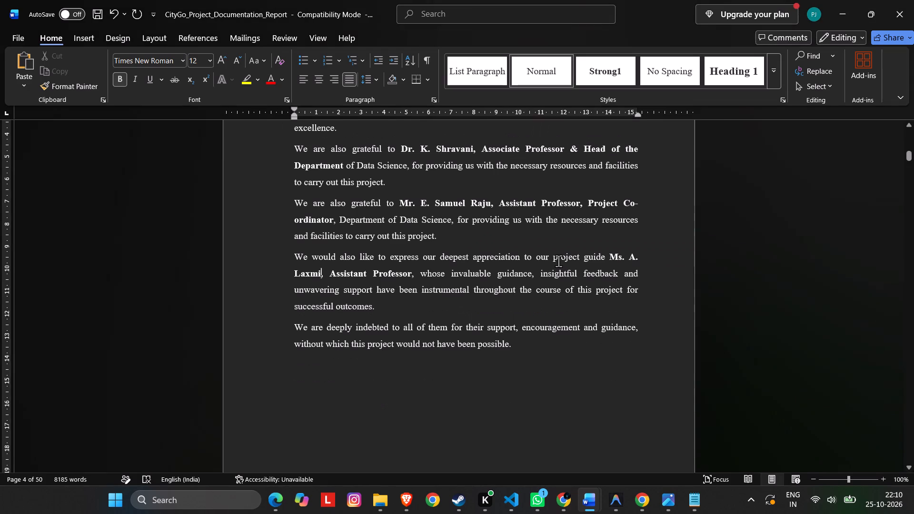
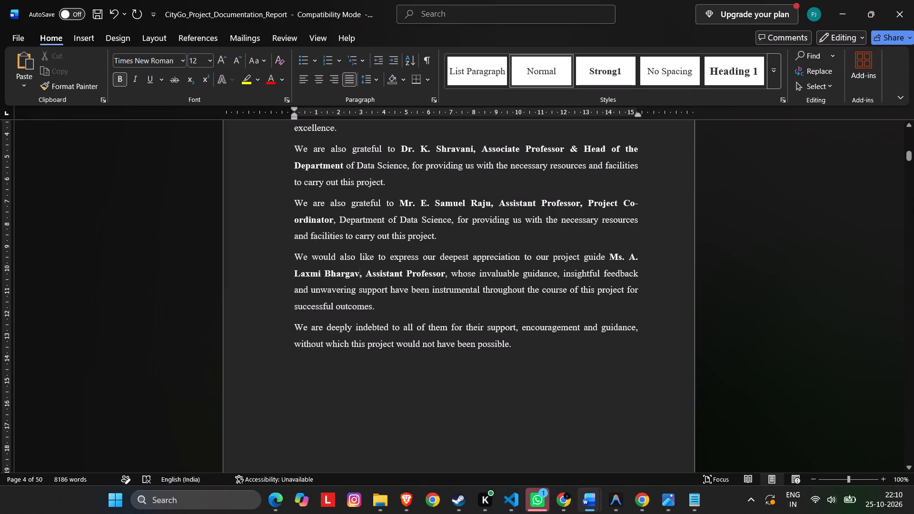
Compare the project guide's name and designation on the title page with those in the acknowledgement's guide paragraph.
left_click_drag(906, 155, 906, 138)
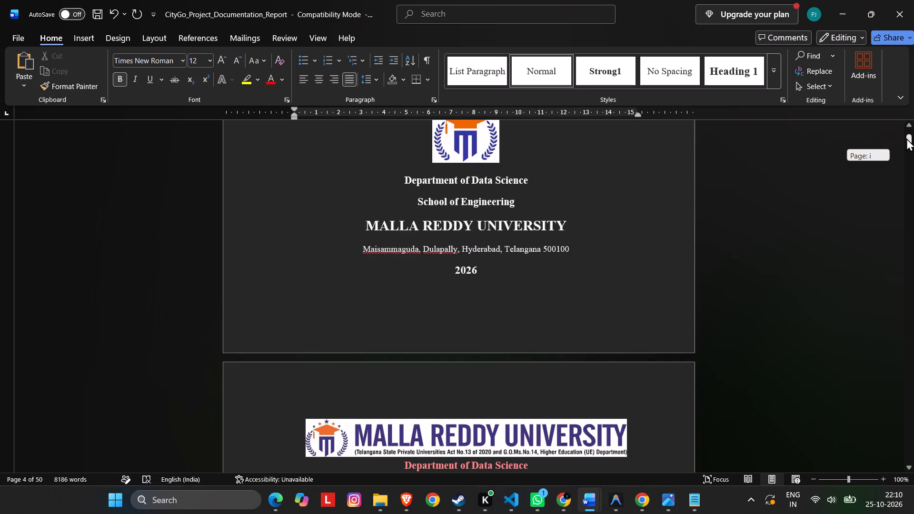
left_click_drag(906, 138, 906, 135)
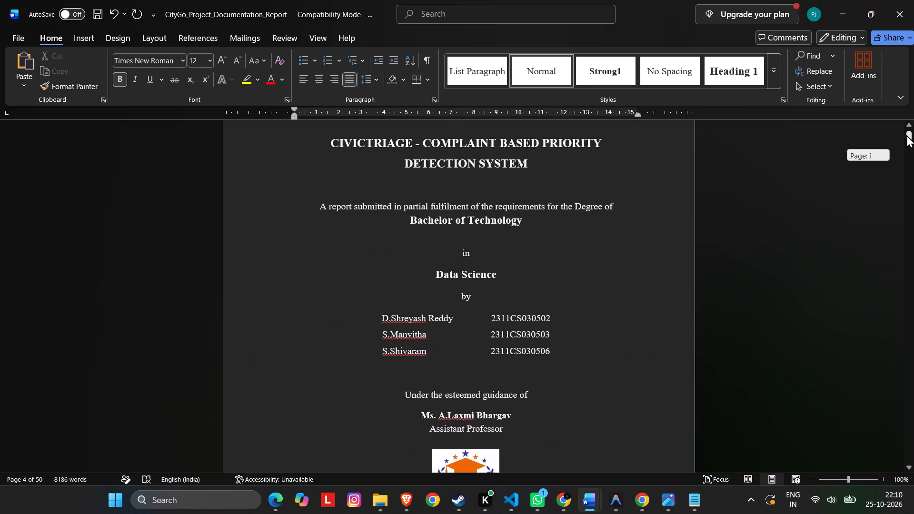
left_click_drag(906, 135, 913, 165)
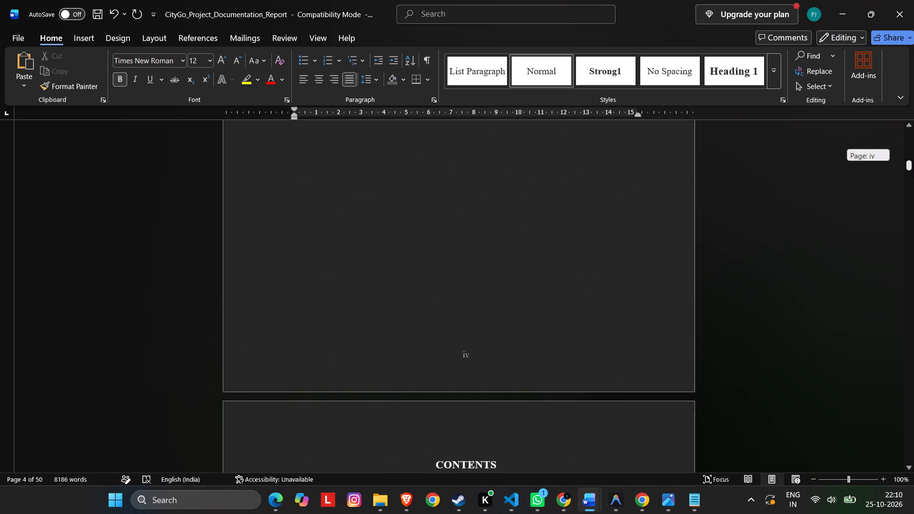
left_click_drag(913, 165, 913, 160)
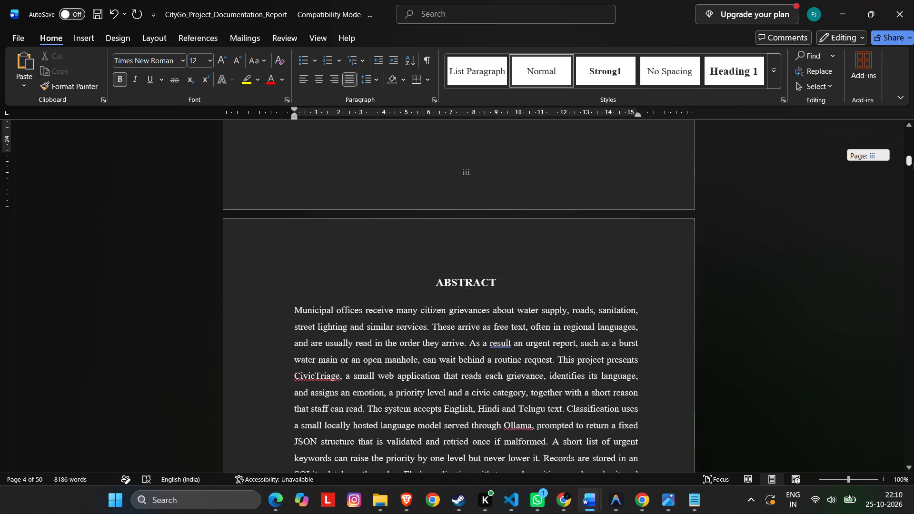
left_click_drag(913, 160, 913, 155)
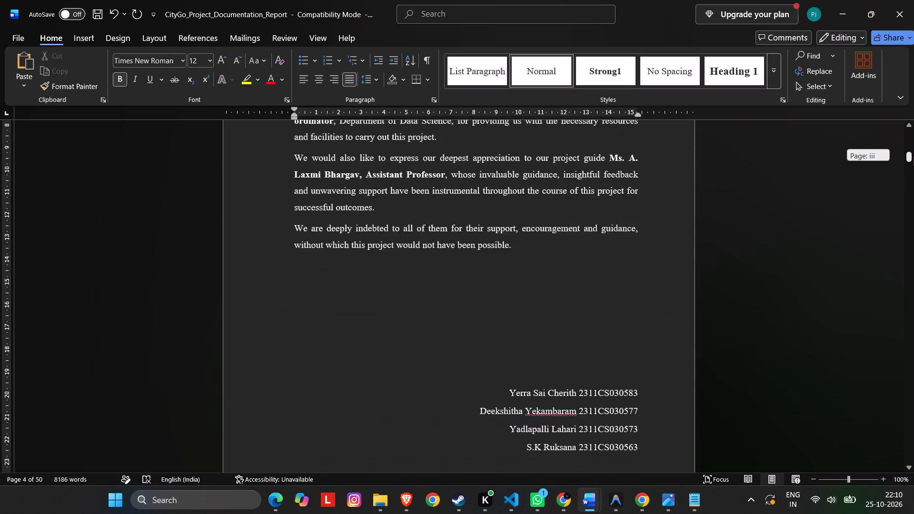
left_click_drag(913, 155, 913, 154)
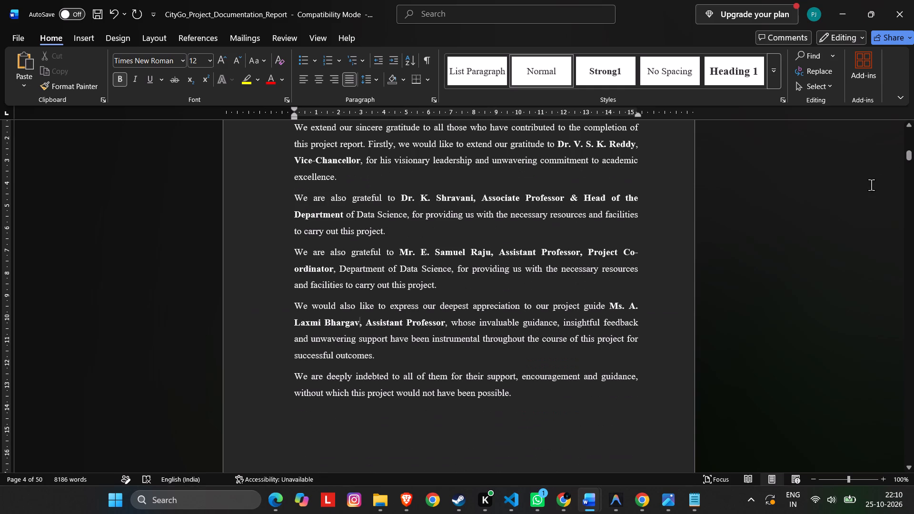
Review the acknowledgement page's text, and examine the chapter and section entries on the contents page.
scroll(634, 277, "up", 2)
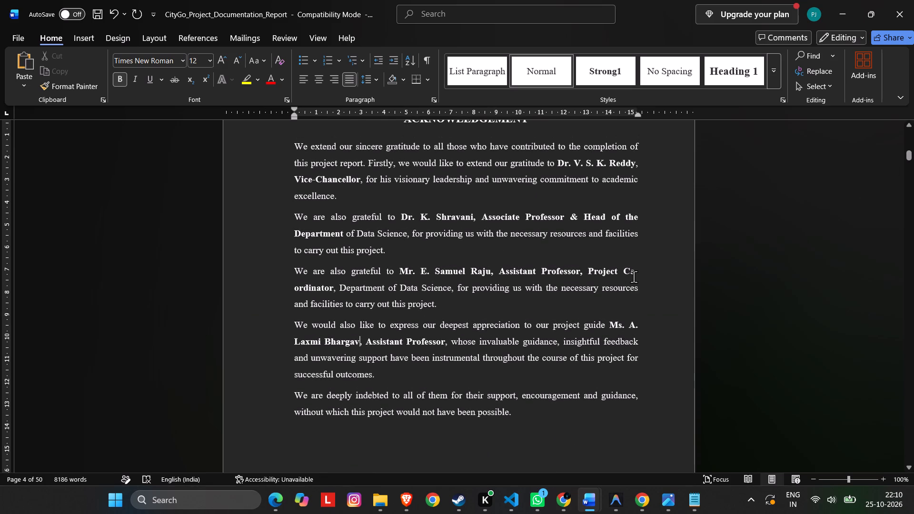
scroll(634, 277, "up", 3)
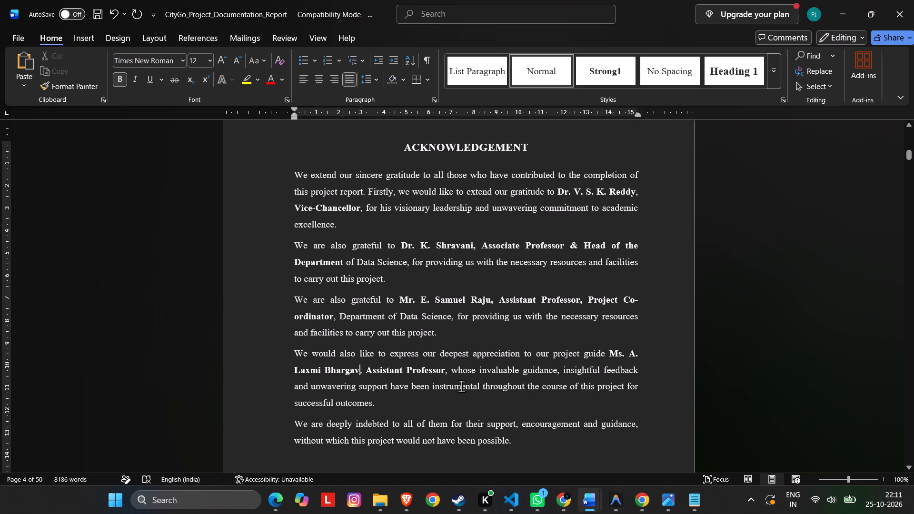
scroll(458, 420, "down", 5)
left_click_drag(906, 156, 906, 158)
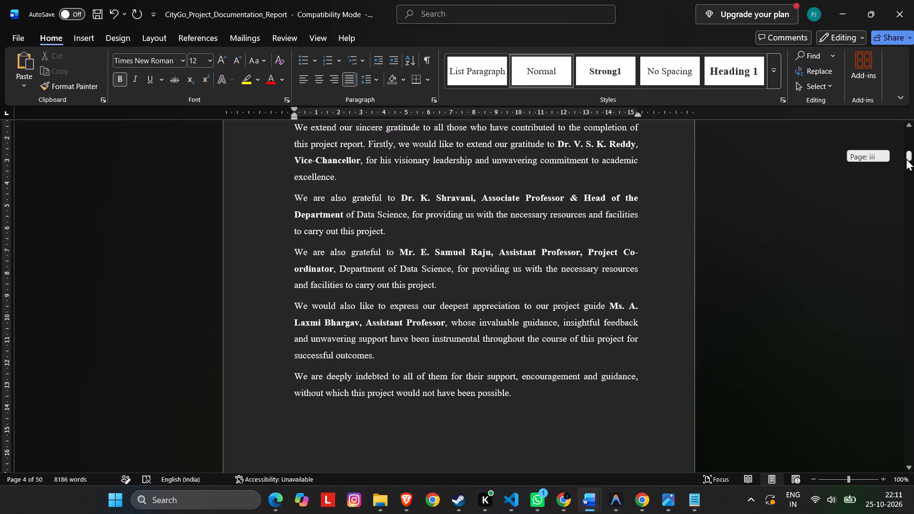
left_click_drag(906, 158, 908, 166)
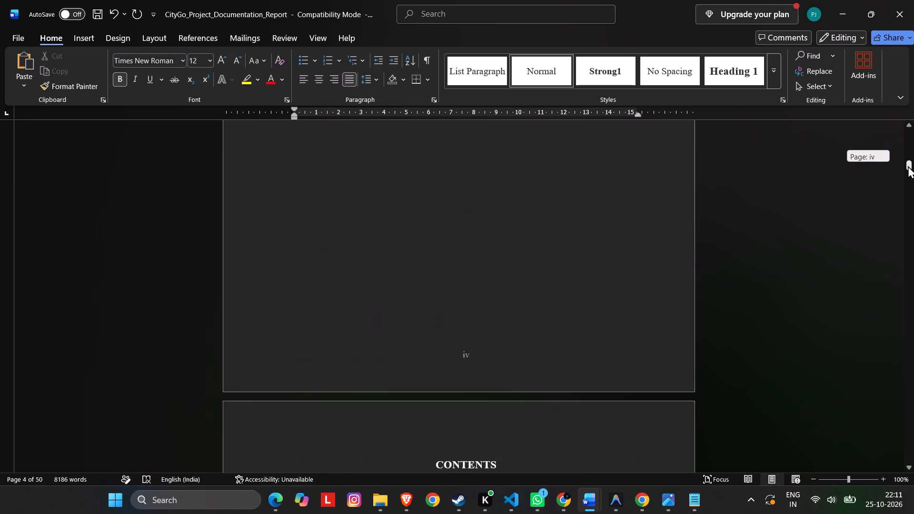
left_click_drag(908, 166, 909, 168)
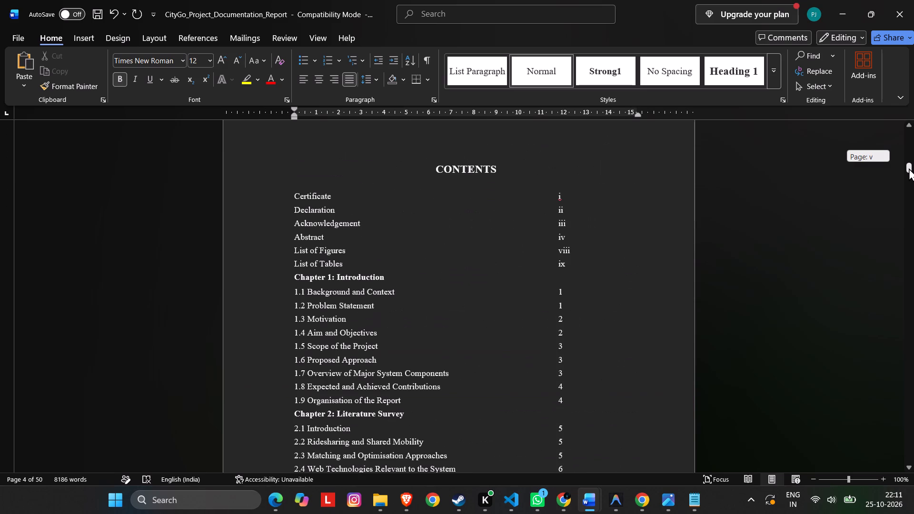
left_click_drag(909, 168, 909, 169)
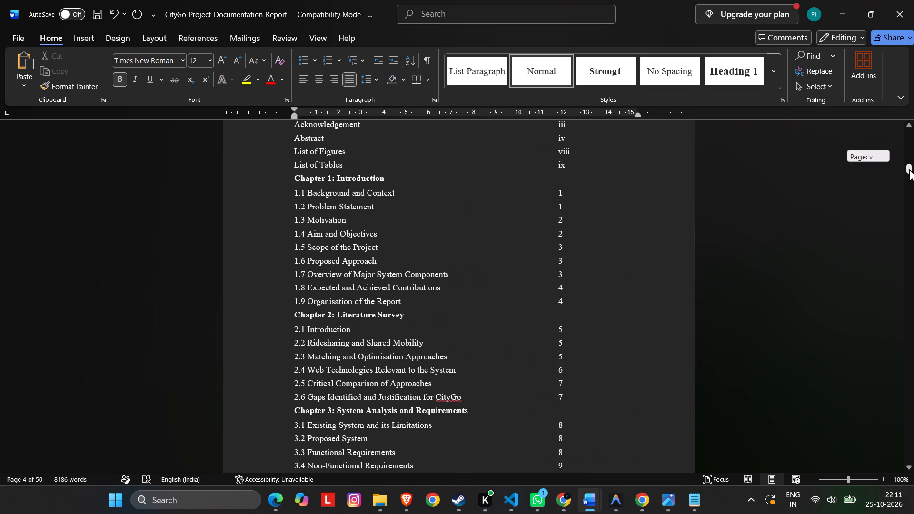
left_click_drag(909, 169, 910, 171)
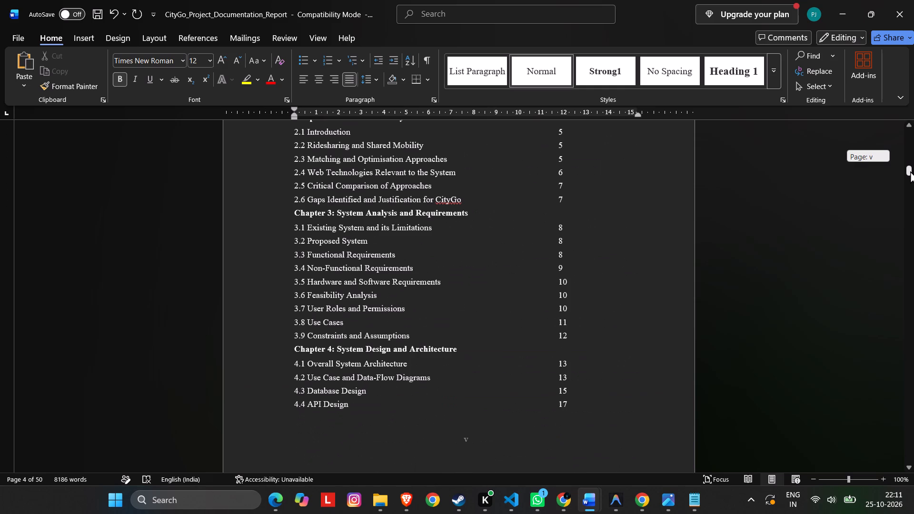
left_click_drag(910, 171, 910, 170)
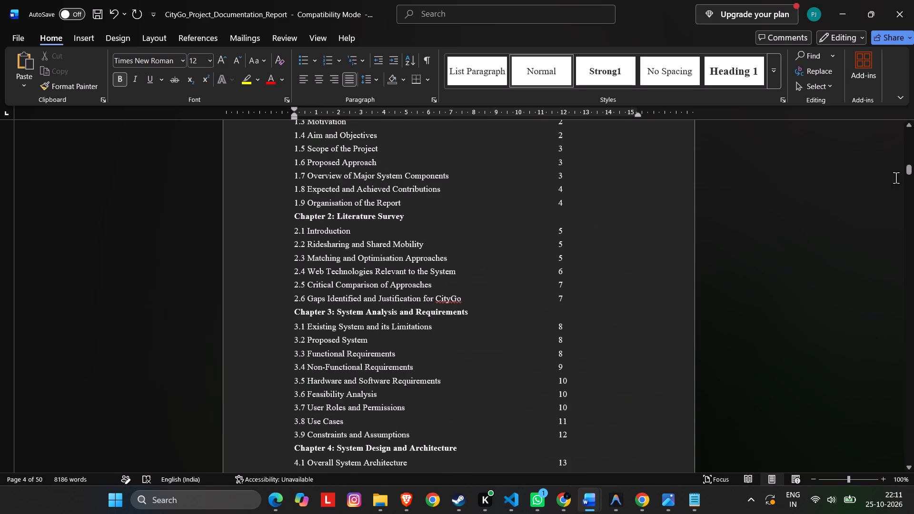
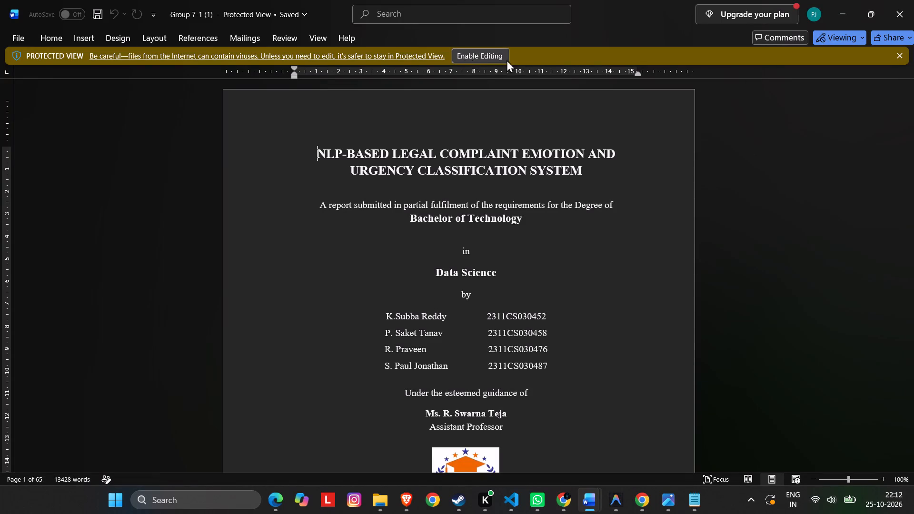
Skim the Group 7-1 (1) sample report's methodology chapter, references, code appendix and conclusion to see how they are structured.
left_click_drag(911, 94, 911, 311)
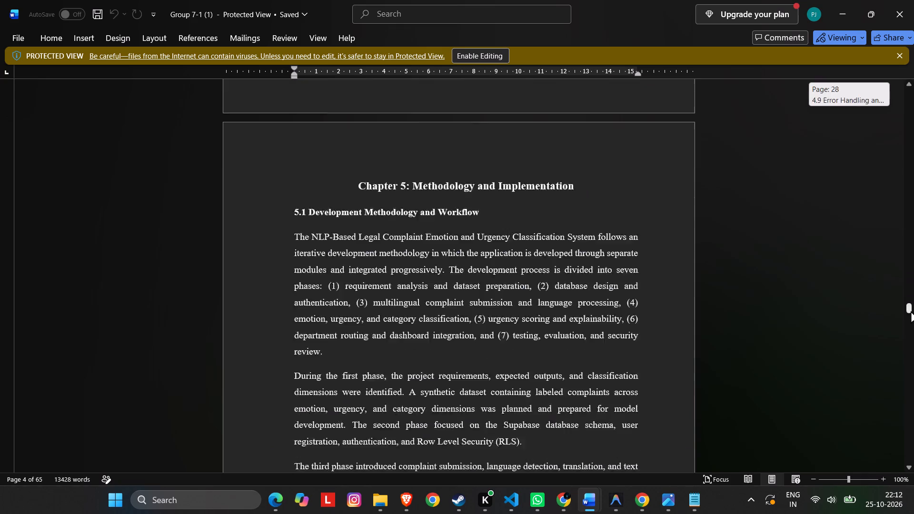
left_click_drag(911, 311, 913, 479)
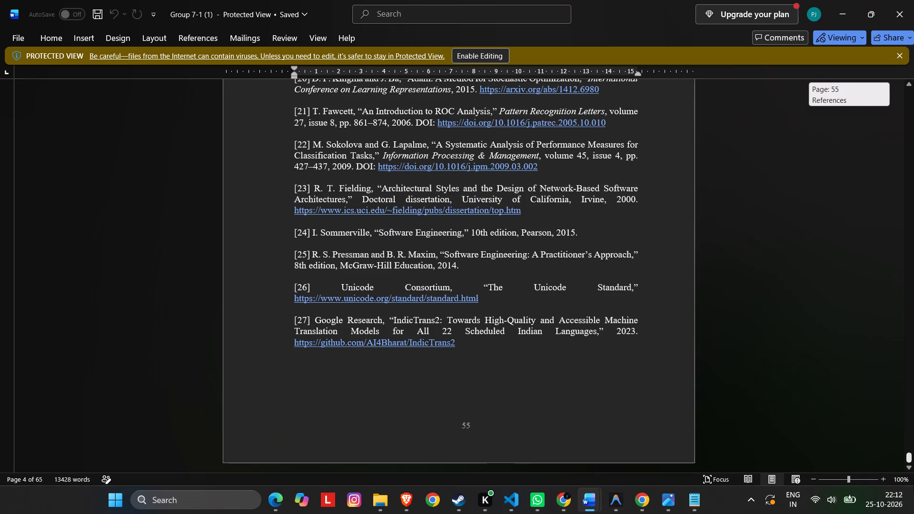
left_click_drag(913, 479, 913, 448)
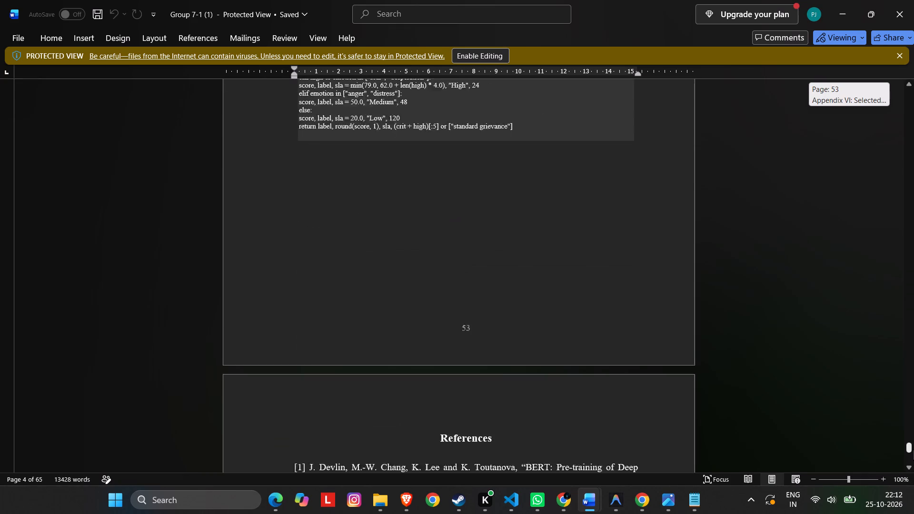
left_click_drag(913, 448, 913, 450)
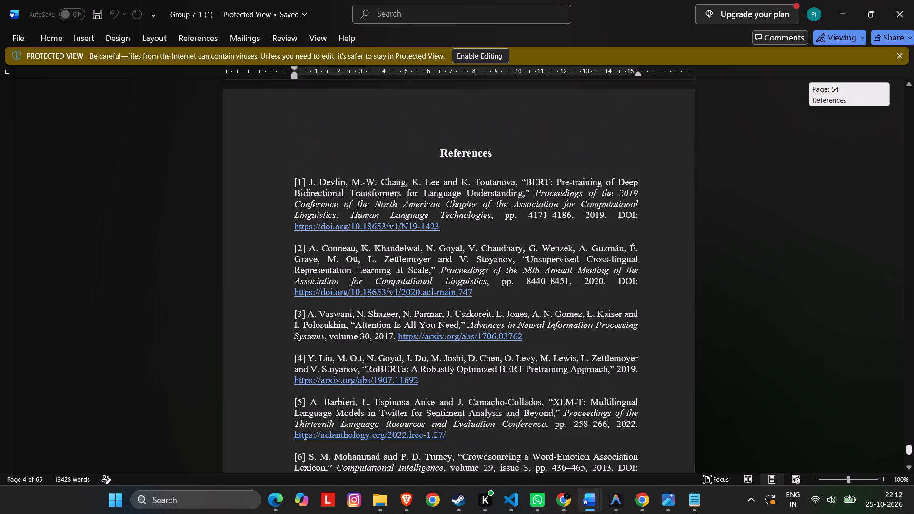
left_click_drag(913, 450, 913, 445)
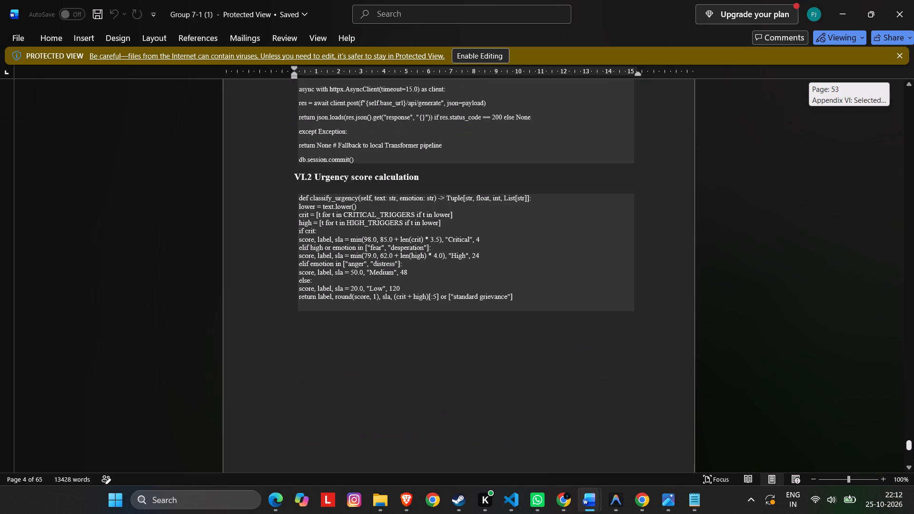
left_click_drag(913, 445, 913, 394)
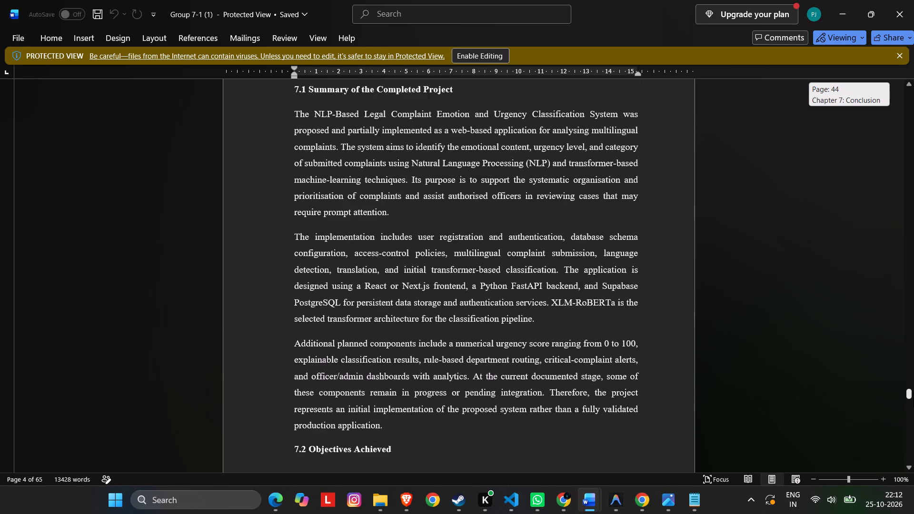
left_click_drag(913, 394, 913, 85)
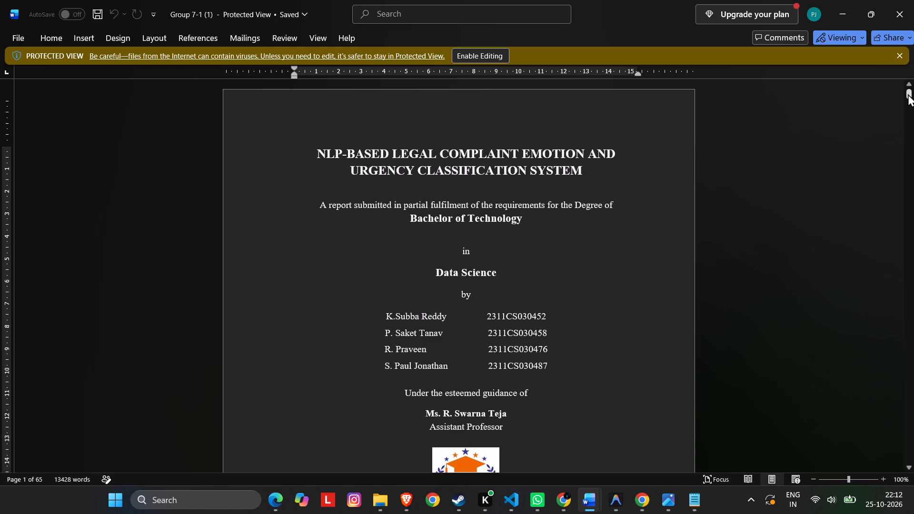
Look through the sample report's front matter, objectives, literature survey and system analysis pages for their layout and content.
left_click_drag(908, 94, 909, 114)
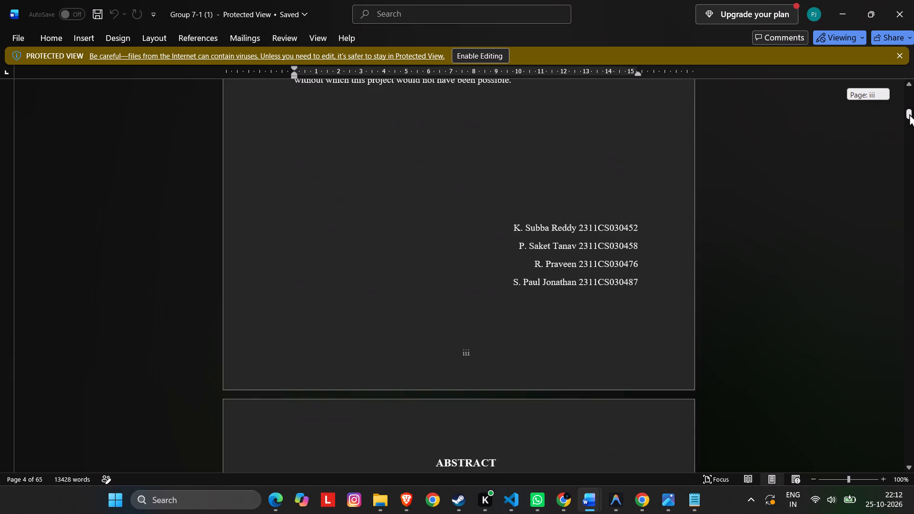
left_click_drag(909, 114, 909, 137)
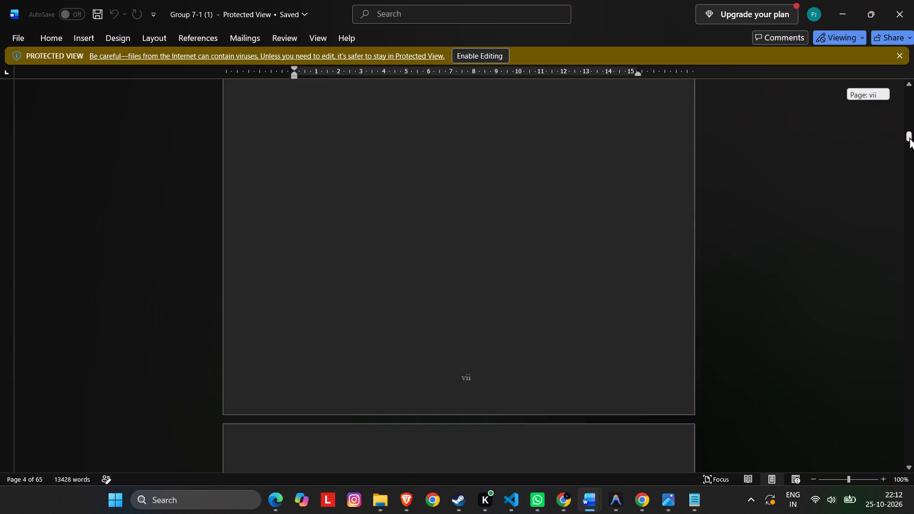
left_click_drag(909, 137, 907, 165)
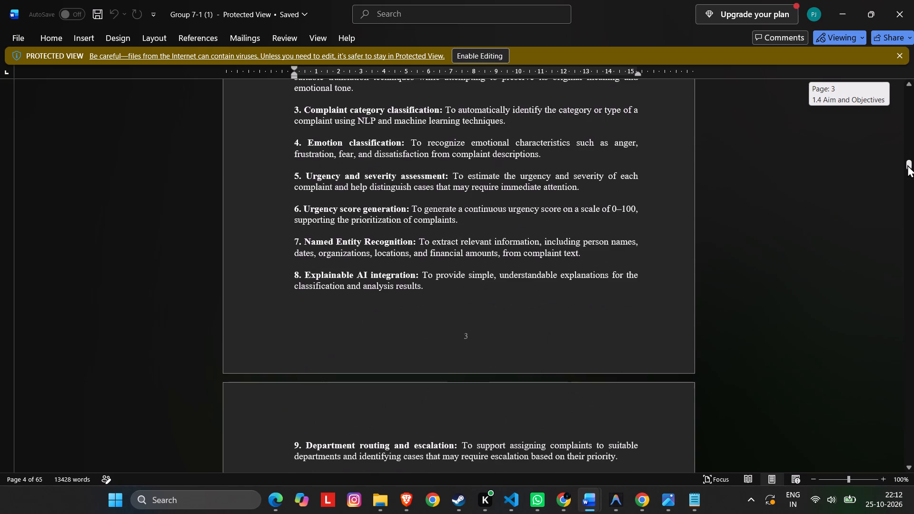
left_click_drag(907, 165, 904, 187)
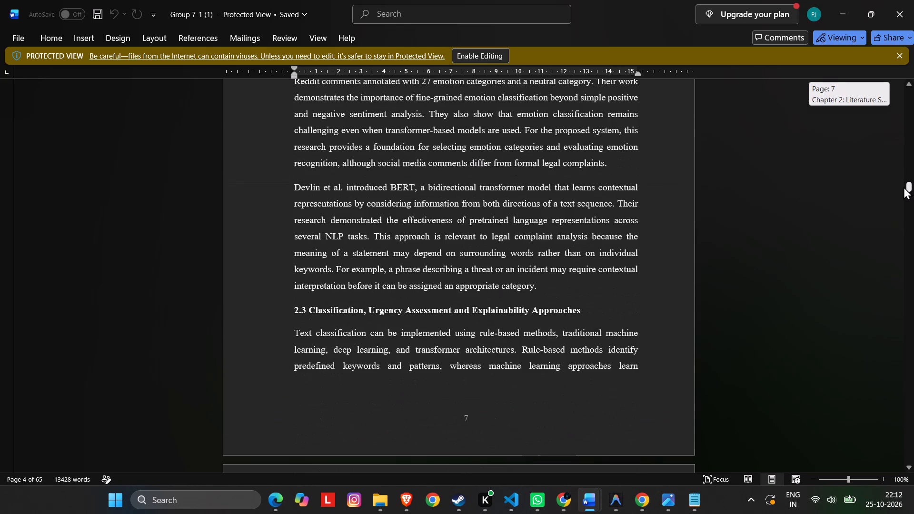
left_click_drag(904, 187, 898, 234)
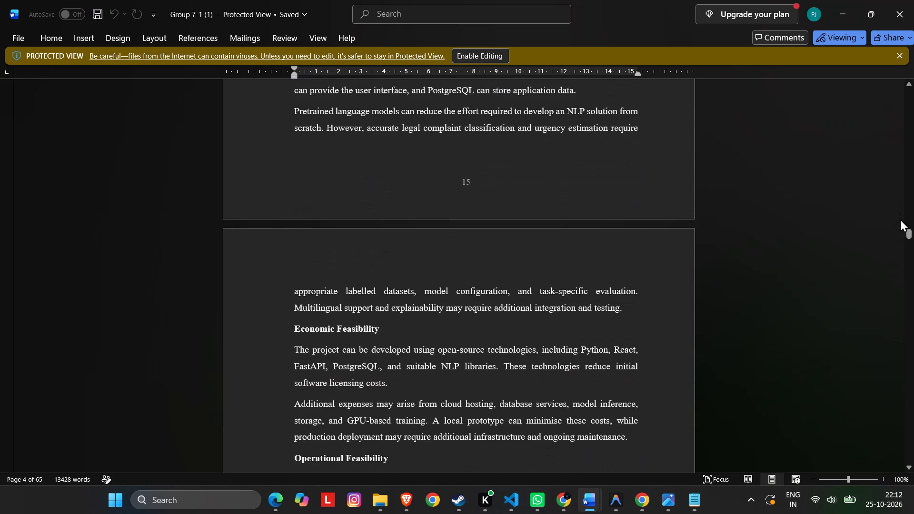
left_click_drag(907, 233, 901, 213)
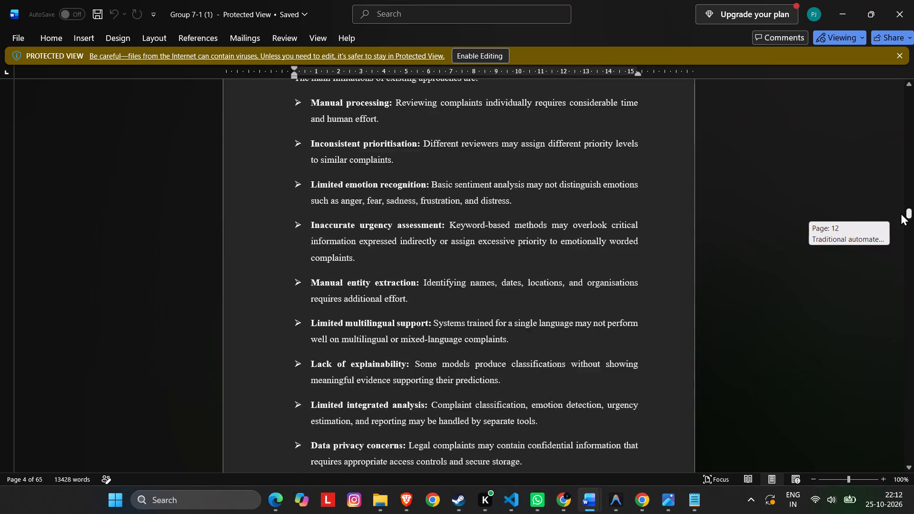
left_click_drag(901, 213, 890, 76)
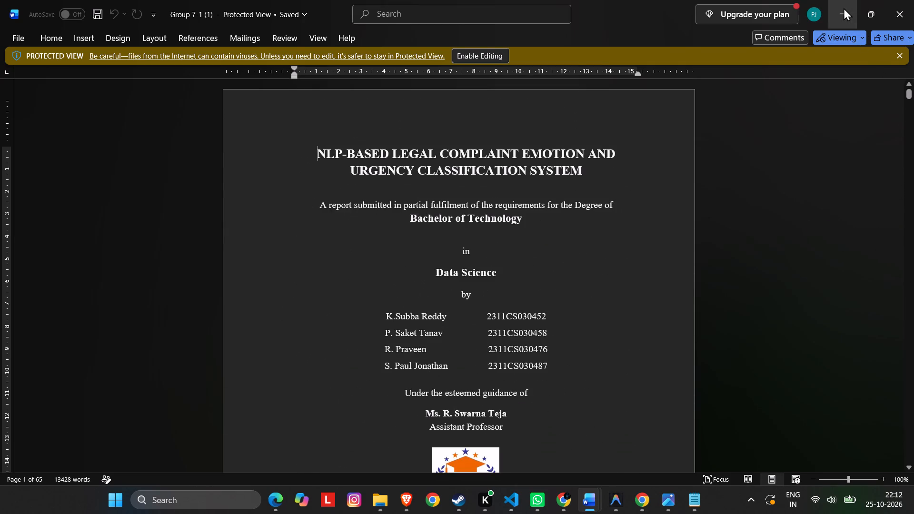
Return to the CityGo report and review its contents page entries and the end of the abstract.
left_click(844, 8)
scroll(606, 356, "down", 5)
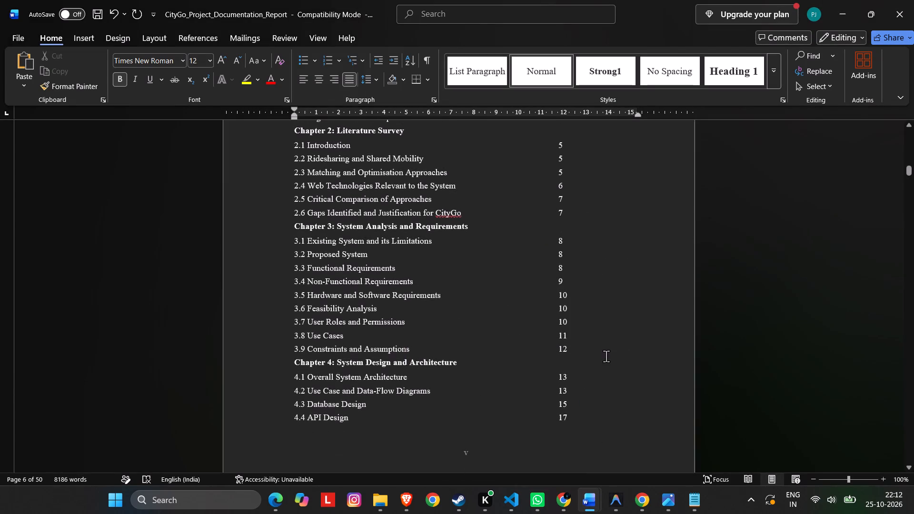
scroll(606, 361, "up", 17)
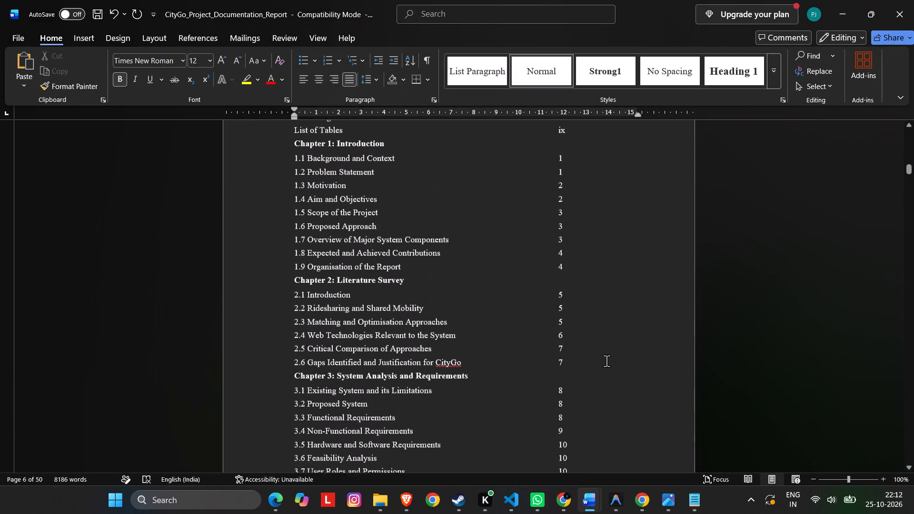
scroll(606, 361, "up", 12)
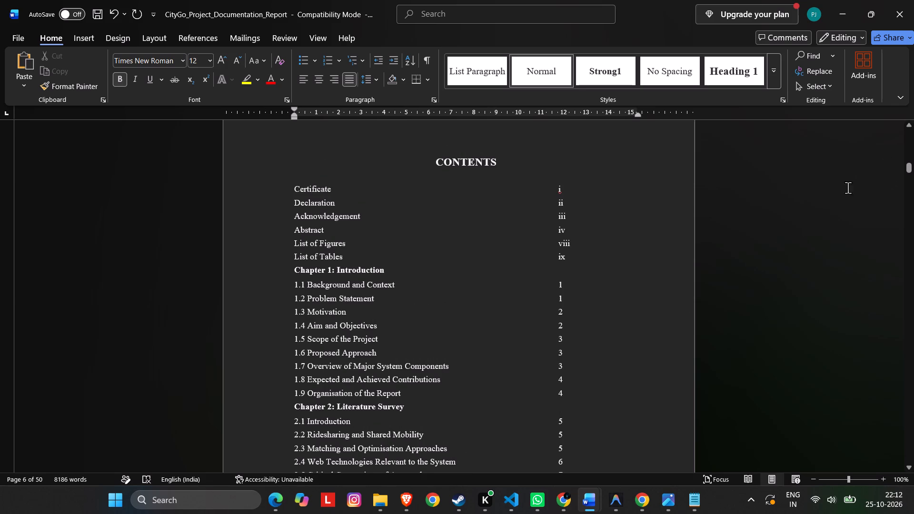
left_click(908, 164)
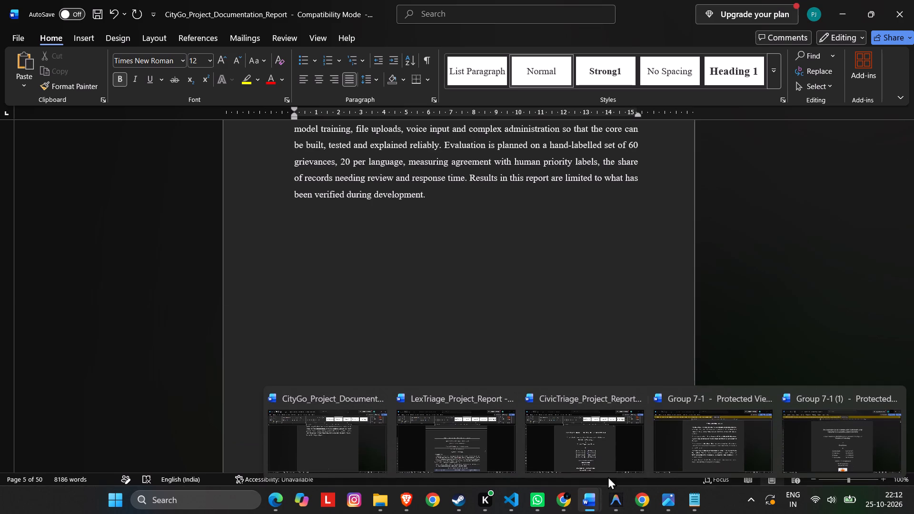
Switch back to the Group 7-1 (1) sample report for comparison.
left_click(844, 425)
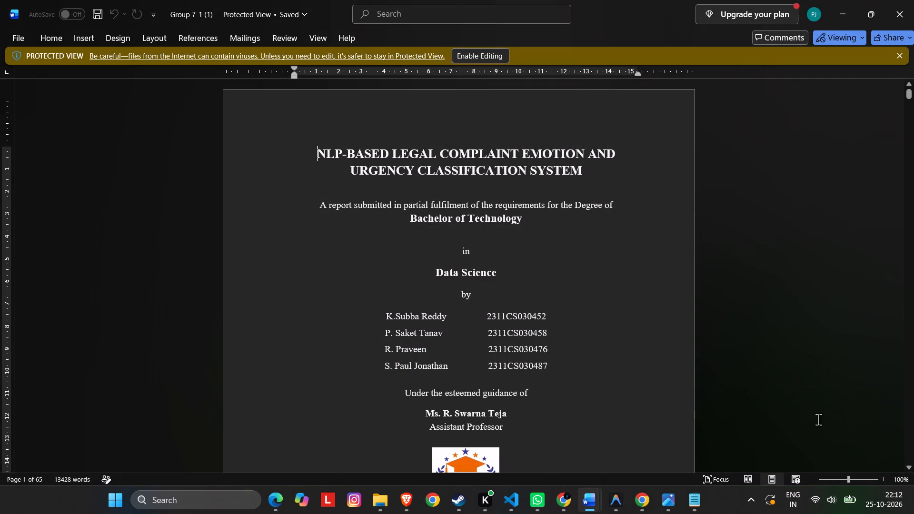
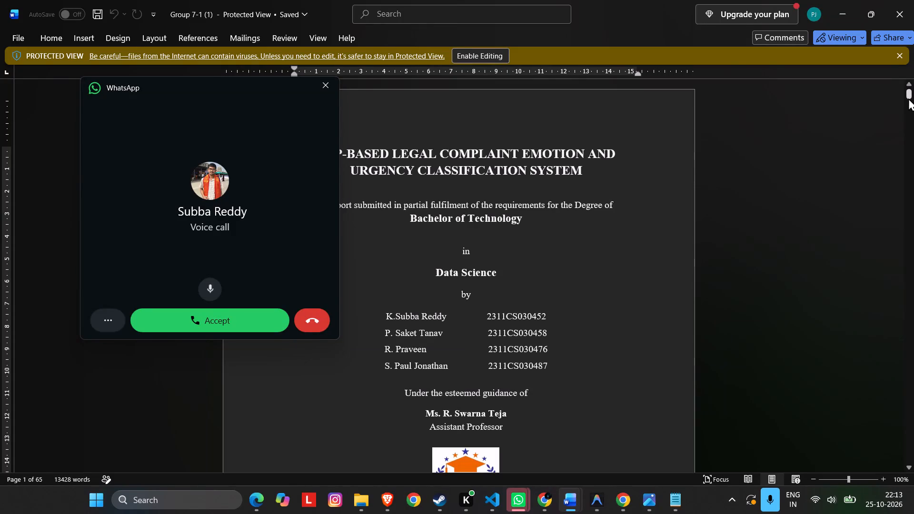
Look over the Group 7-1 (1) sample report's acknowledgement and contents pages, stopping at the start of the contents.
left_click_drag(908, 96, 901, 132)
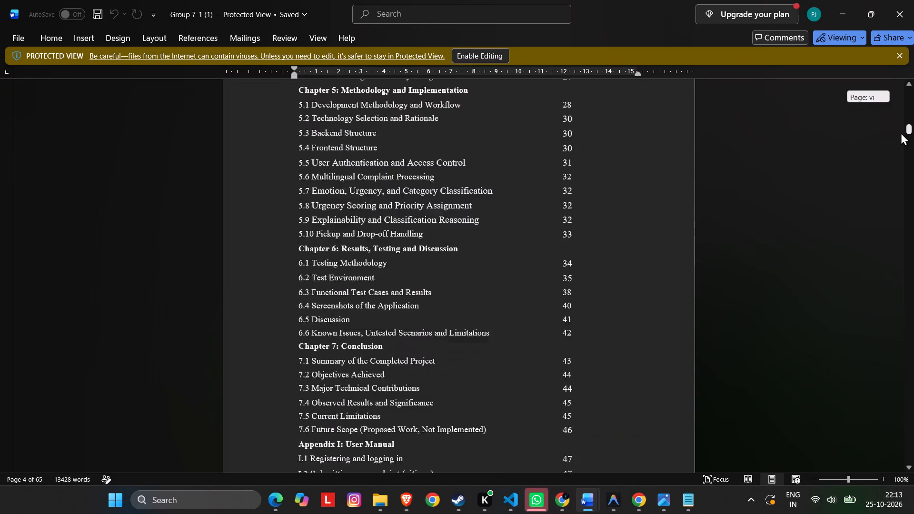
left_click_drag(901, 132, 899, 116)
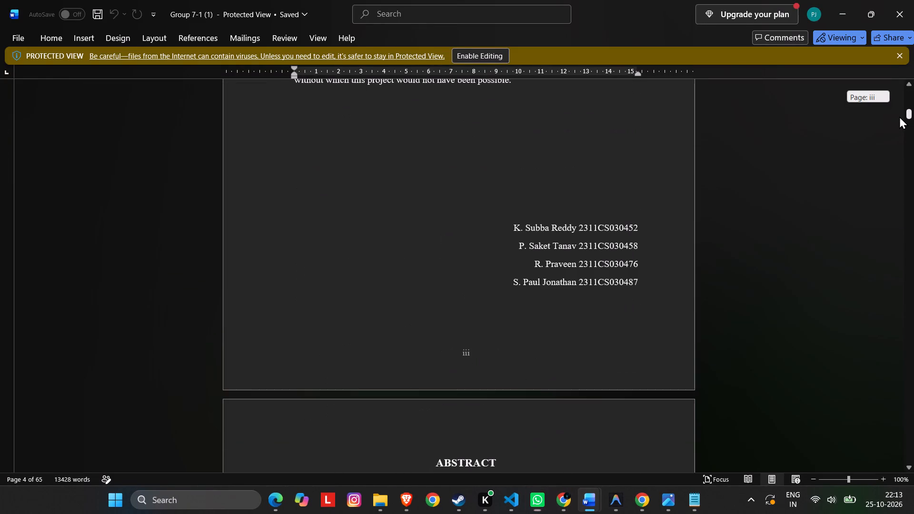
left_click_drag(899, 116, 901, 123)
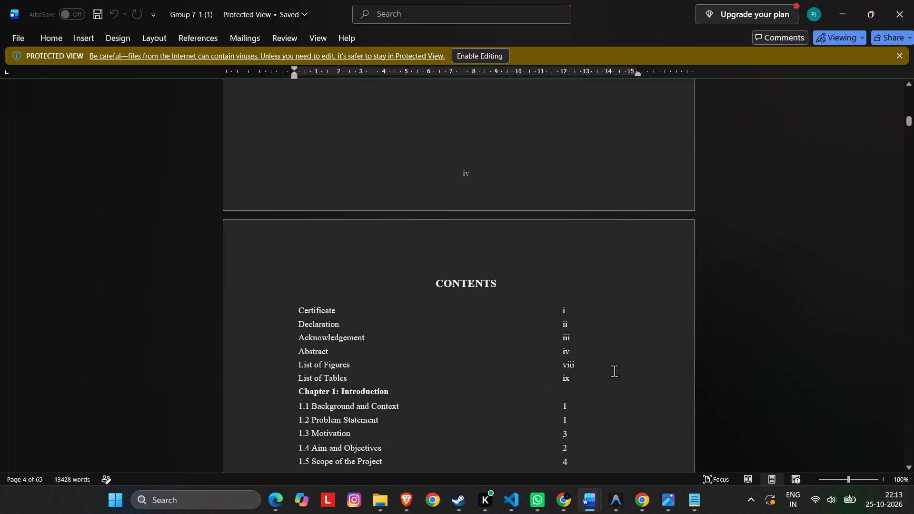
left_click(907, 119)
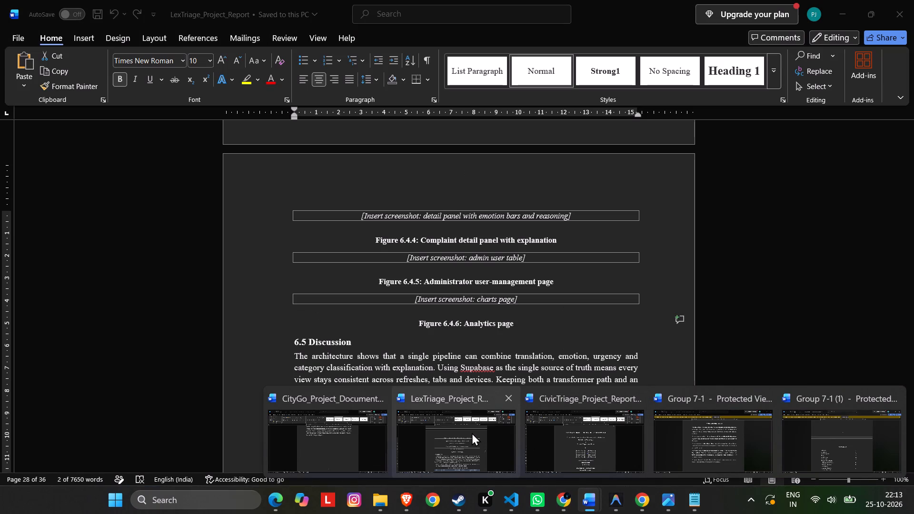
Switch to the LexTriage_Project_Report document and copy the whole table under its LIST OF FIGURES heading, header row included.
left_click(472, 433)
left_click_drag(906, 379, 906, 351)
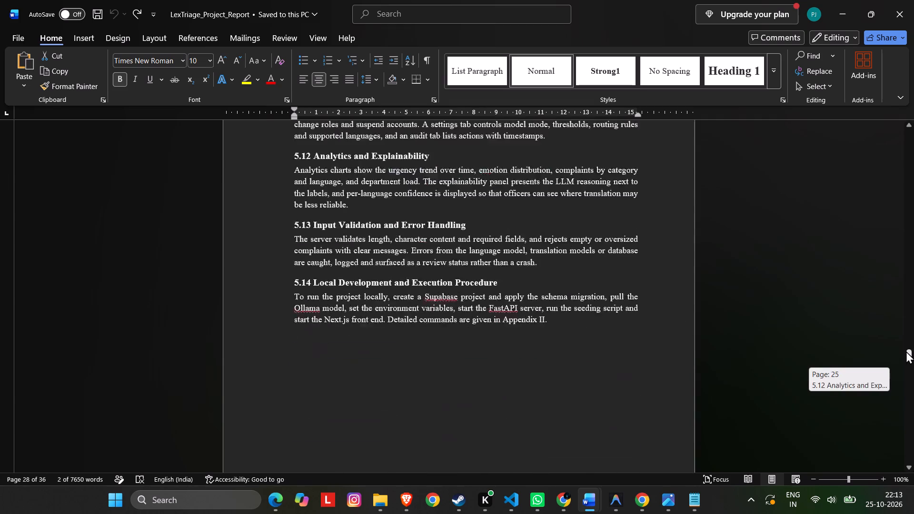
left_click_drag(906, 351, 905, 288)
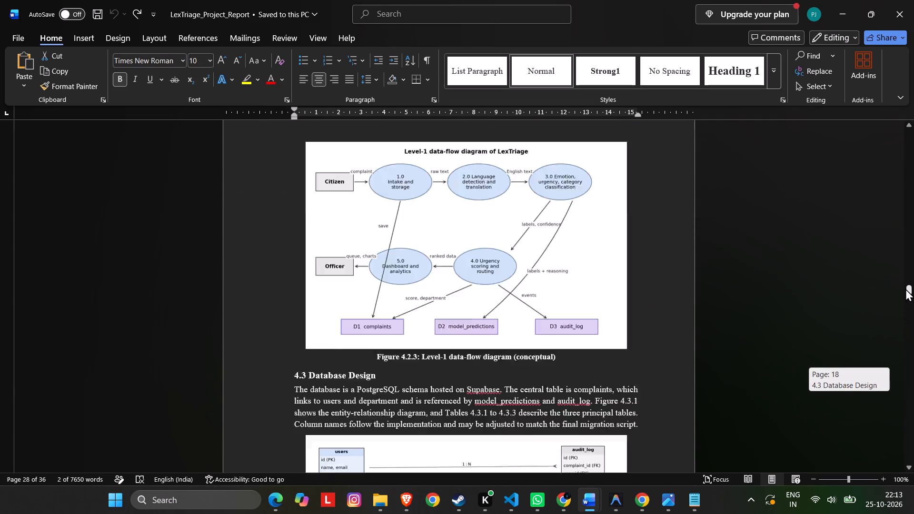
left_click_drag(905, 288, 905, 241)
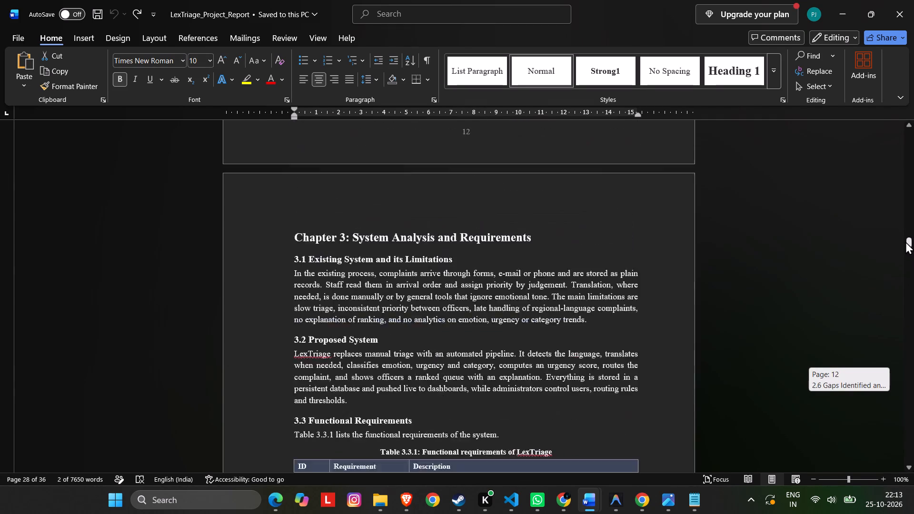
left_click_drag(905, 241, 908, 201)
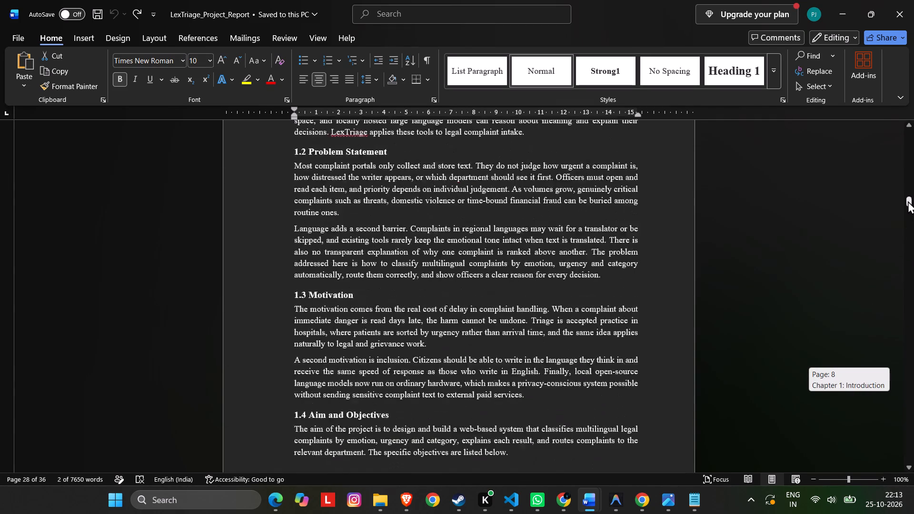
left_click_drag(908, 201, 907, 175)
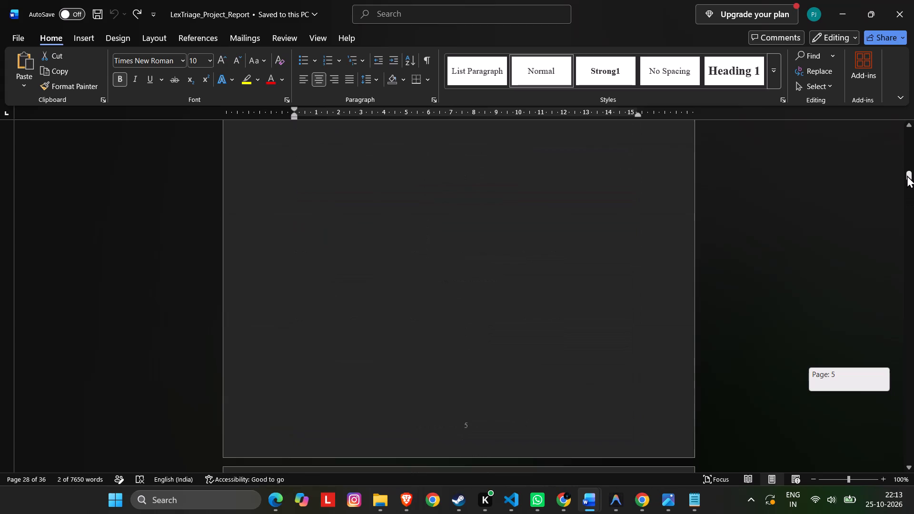
left_click_drag(907, 175, 901, 148)
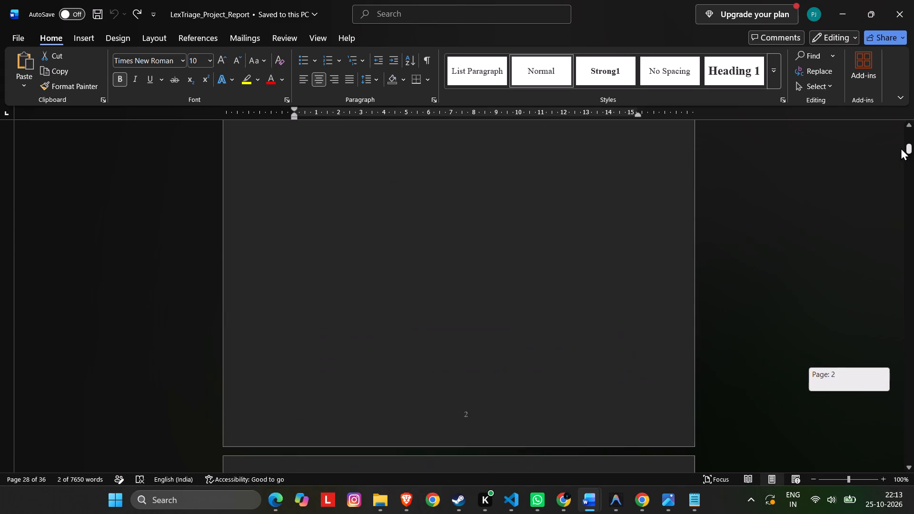
left_click_drag(901, 148, 903, 168)
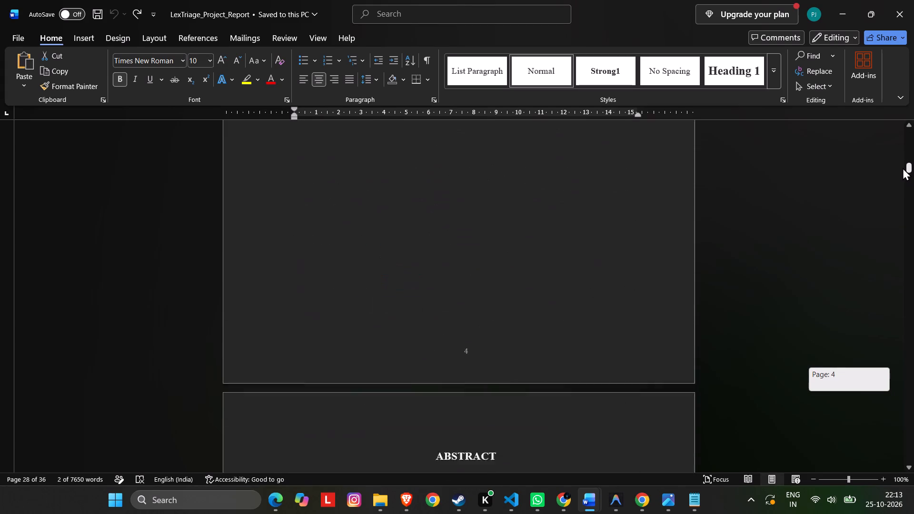
left_click_drag(903, 168, 904, 193)
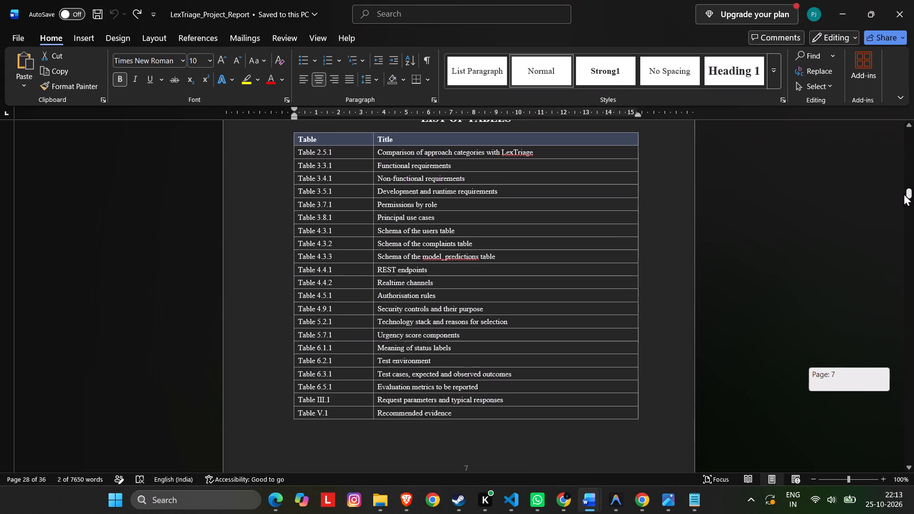
left_click_drag(904, 193, 904, 193)
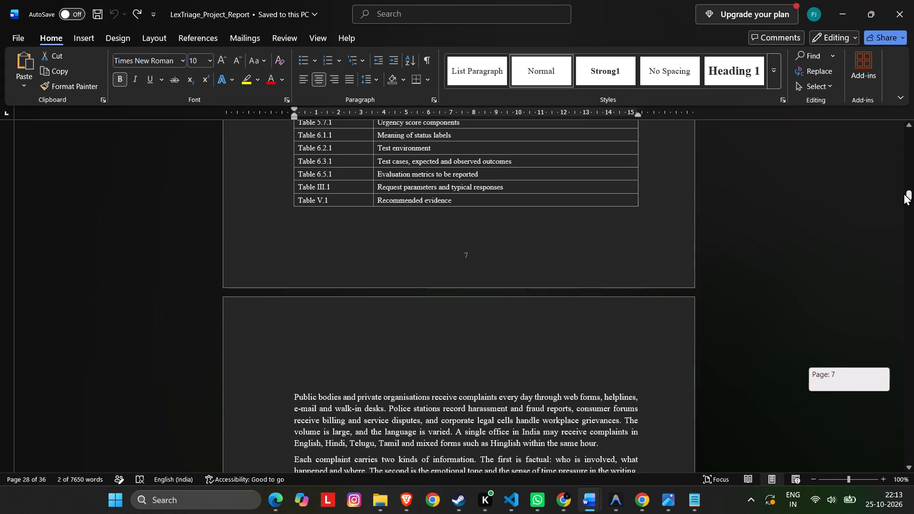
left_click_drag(904, 193, 903, 190)
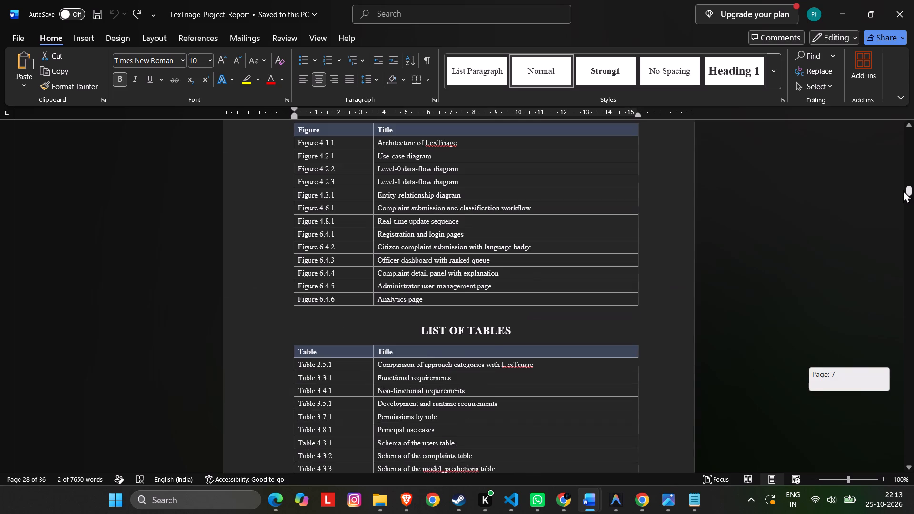
left_click_drag(903, 190, 903, 188)
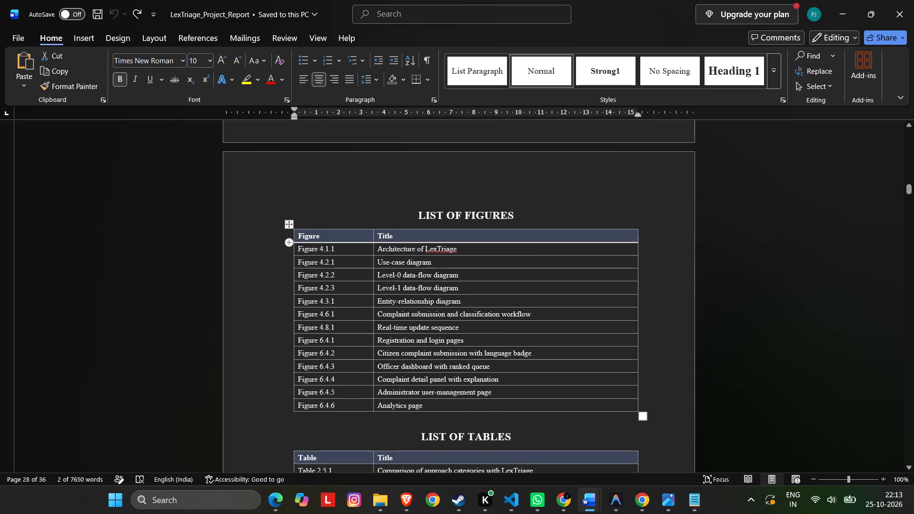
left_click(287, 230)
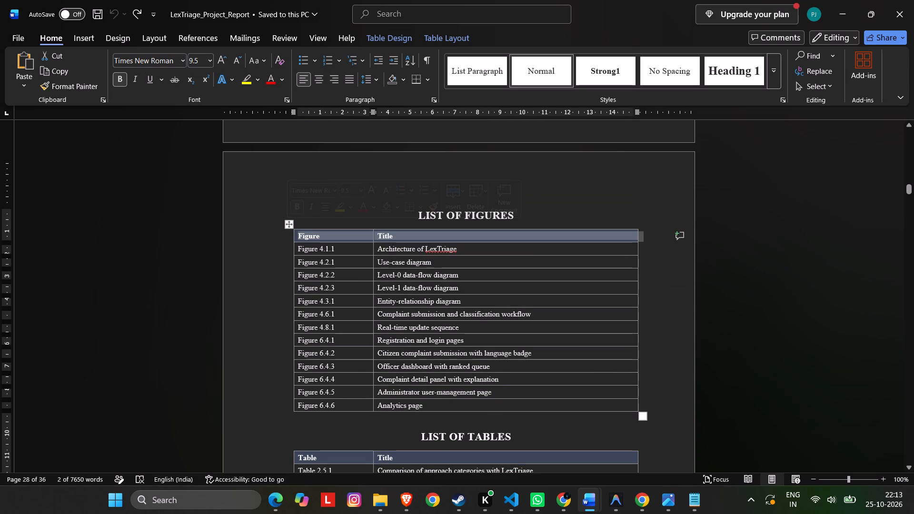
left_click(282, 280)
left_click(608, 207)
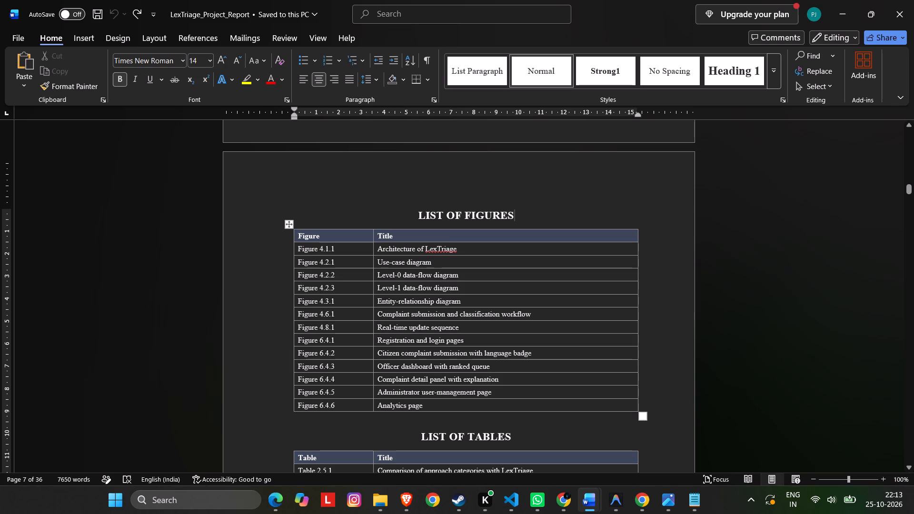
left_click_drag(297, 235, 435, 408)
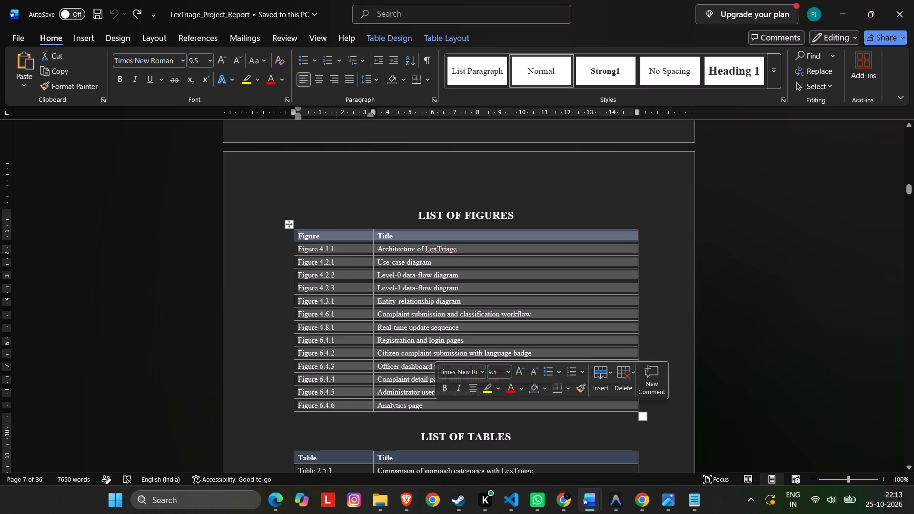
key("ctrl+c")
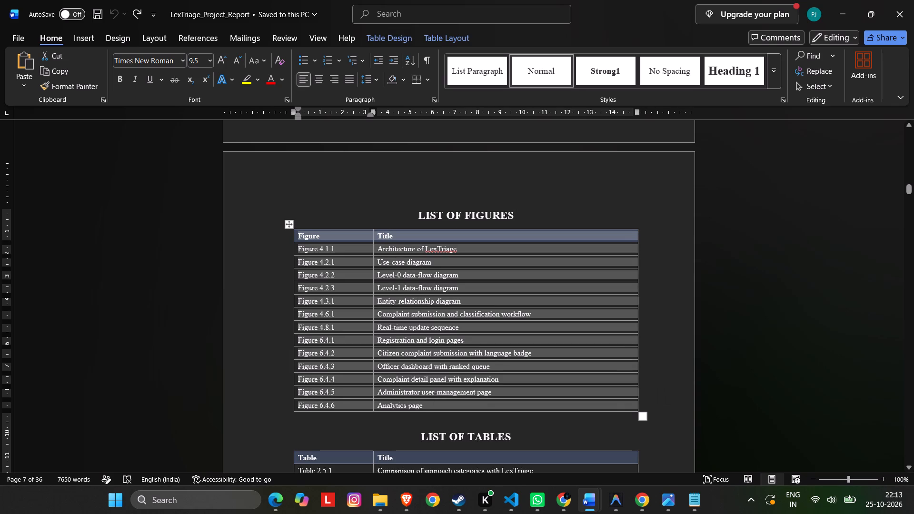
Return to the Group 7-1 (1) sample report and examine how its contents pages, List of Figures and List of Tables are laid out.
key("alt+Tab")
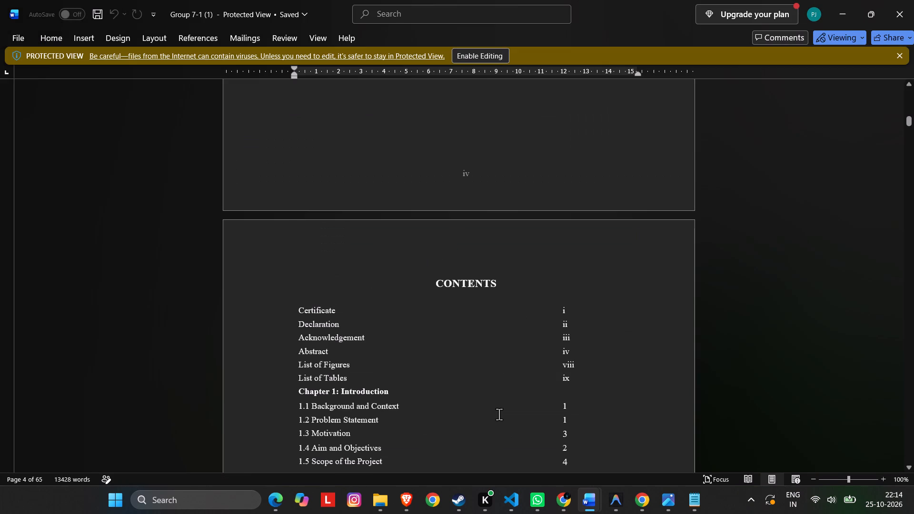
scroll(542, 224, "up", 3)
scroll(541, 253, "down", 8)
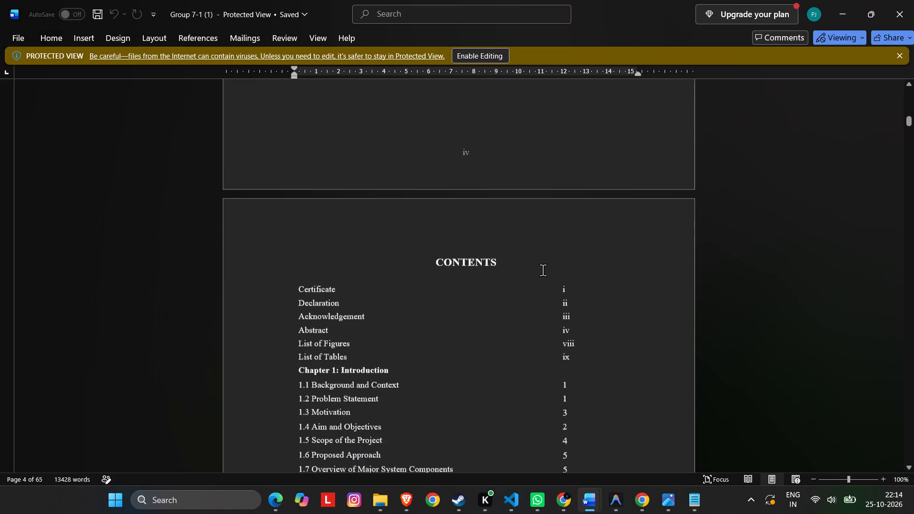
scroll(543, 270, "down", 2)
left_click_drag(908, 118, 909, 124)
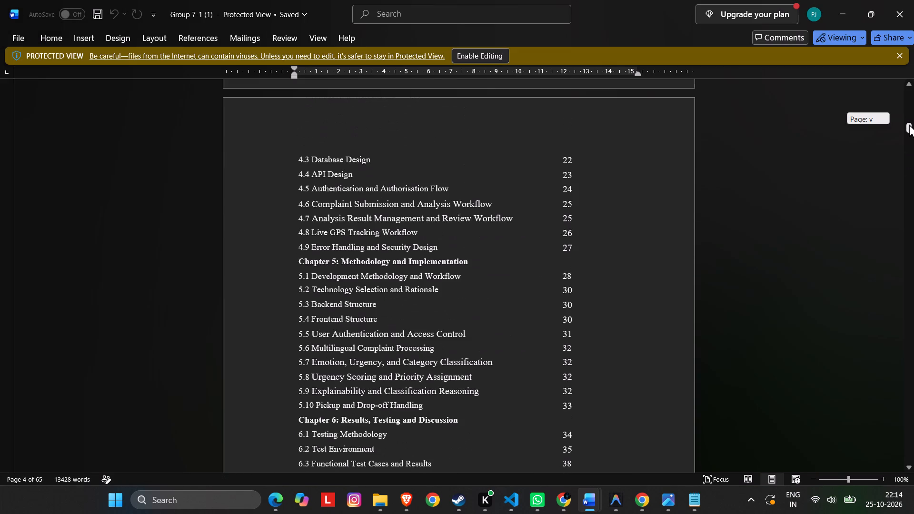
left_click_drag(909, 124, 909, 122)
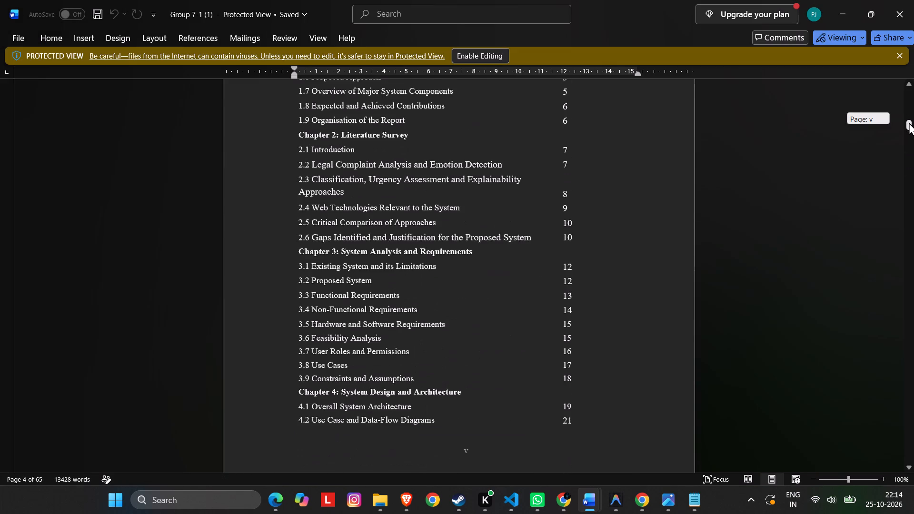
left_click_drag(909, 122, 911, 133)
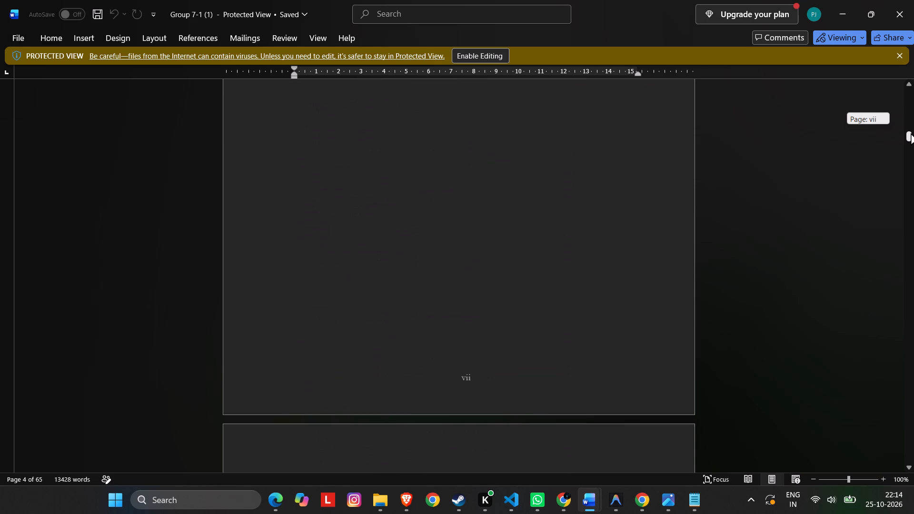
left_click_drag(911, 133, 912, 136)
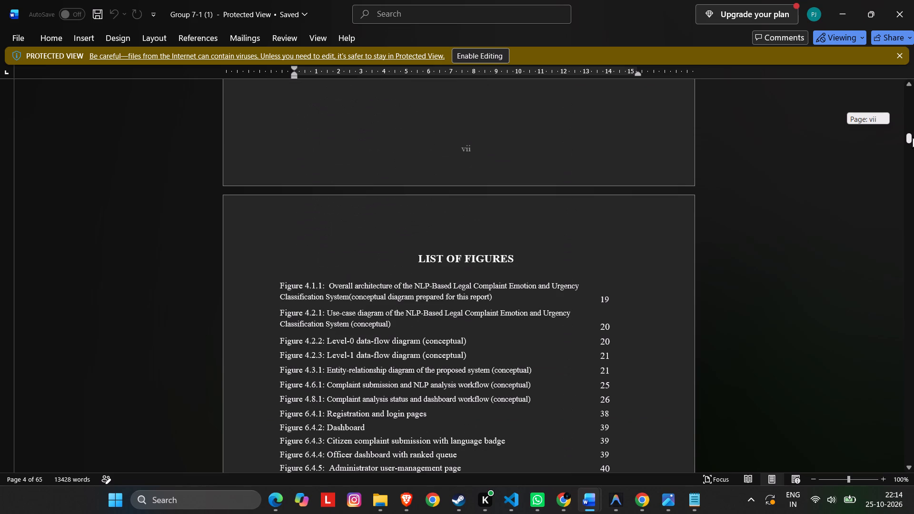
left_click_drag(912, 136, 913, 139)
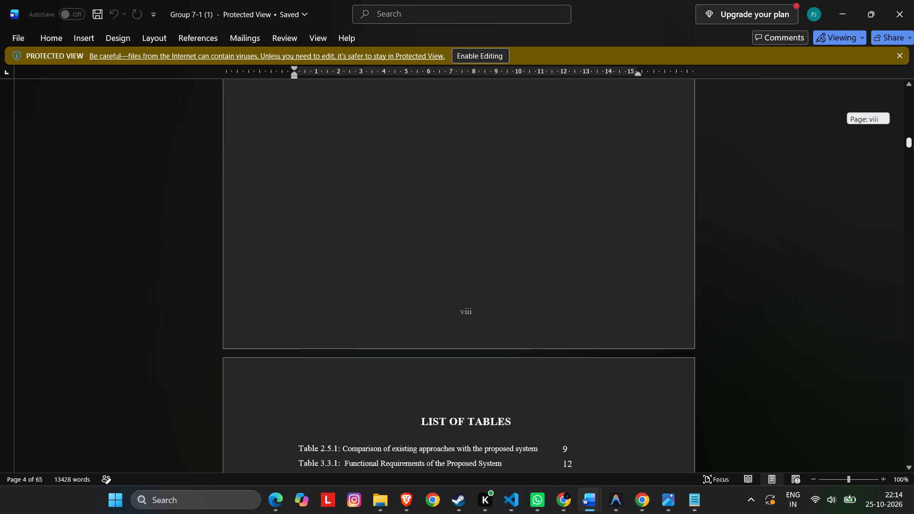
Review the sample report again from its contents entries through the figure and table lists to Chapter 1, ending back at the contents page.
left_click_drag(913, 139, 913, 118)
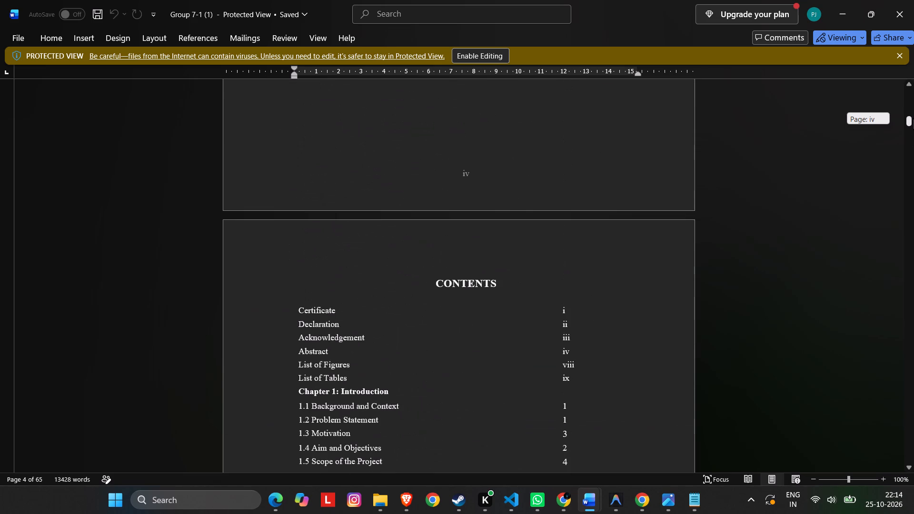
left_click_drag(913, 118, 913, 119)
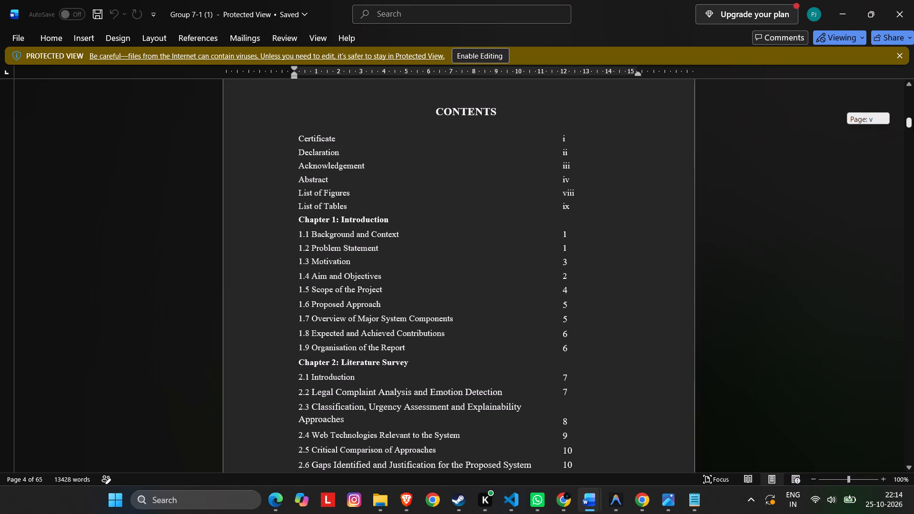
left_click_drag(913, 119, 913, 128)
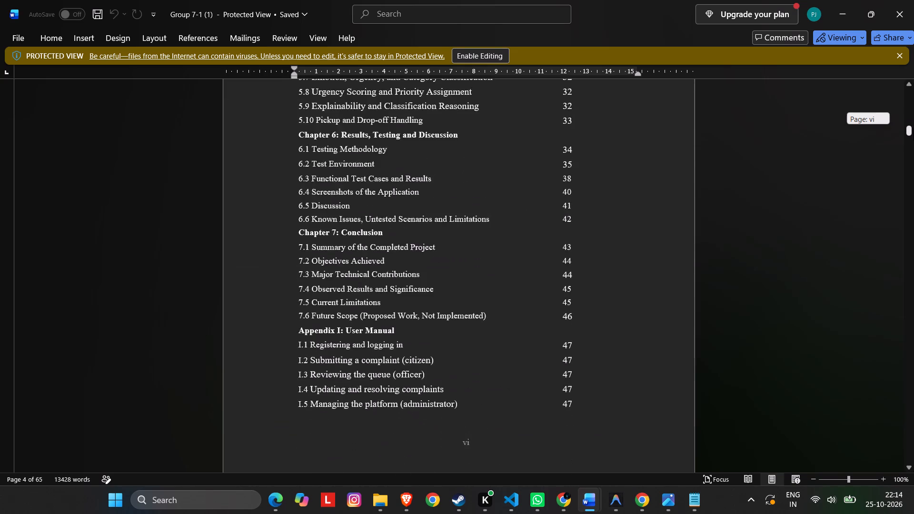
left_click_drag(913, 128, 913, 135)
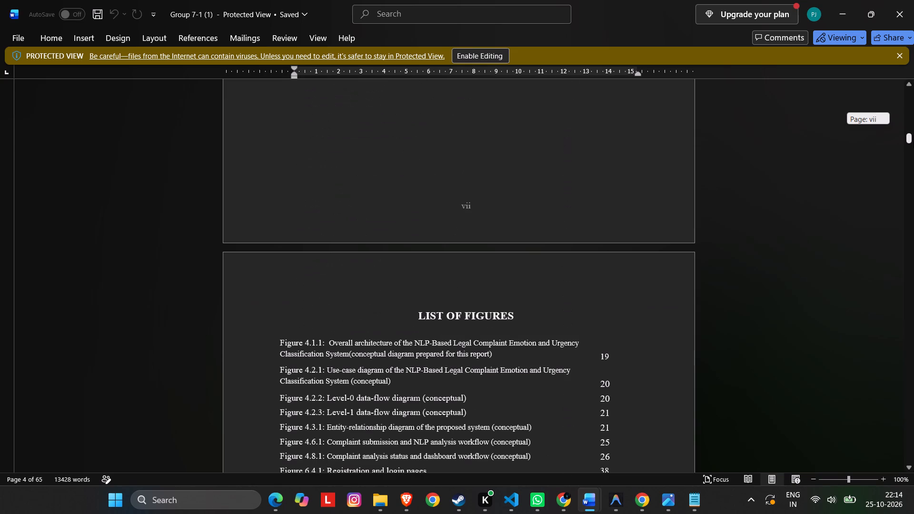
left_click_drag(913, 135, 913, 140)
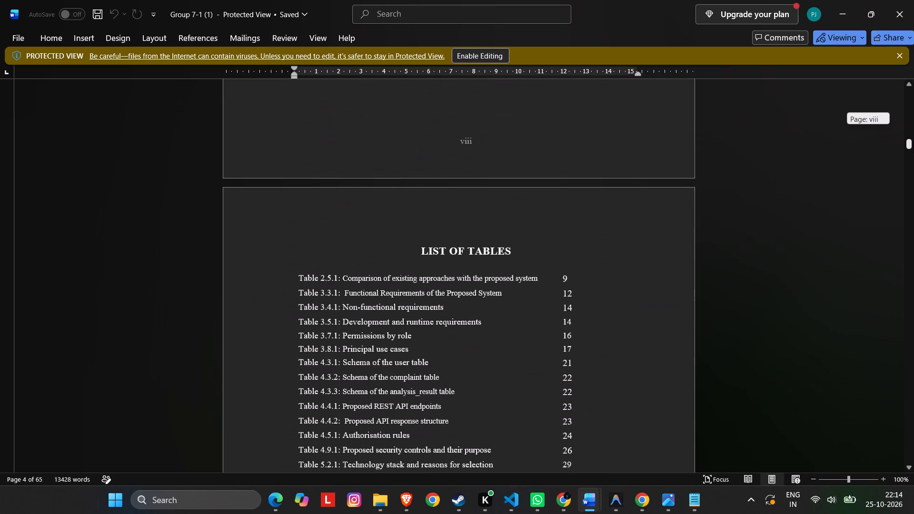
left_click_drag(913, 140, 913, 147)
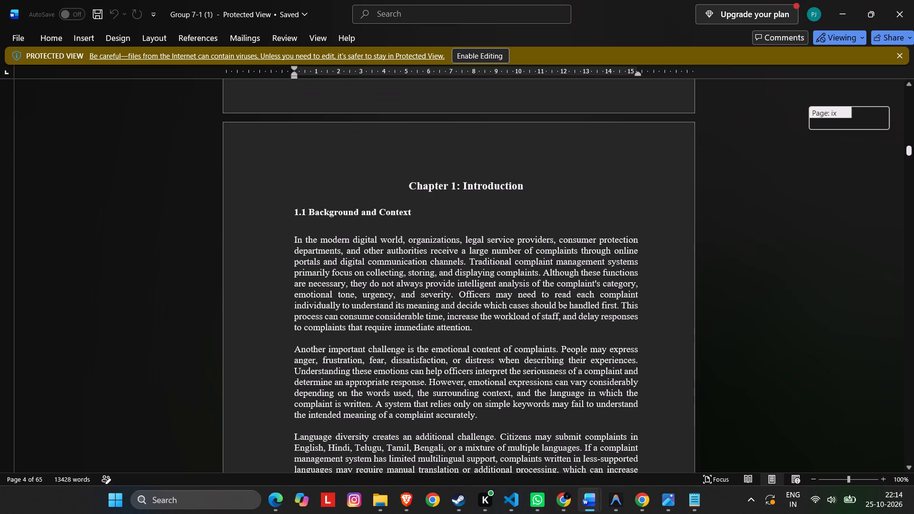
left_click_drag(913, 147, 913, 123)
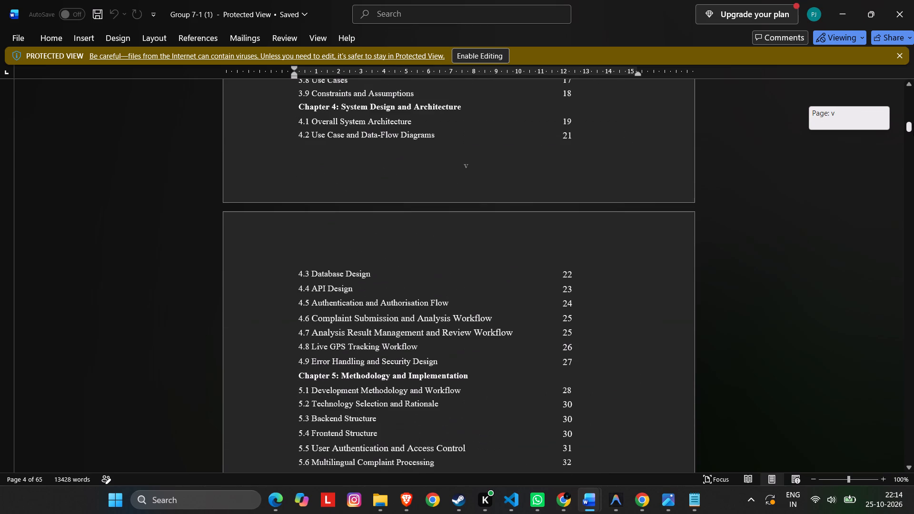
left_click_drag(913, 123, 913, 120)
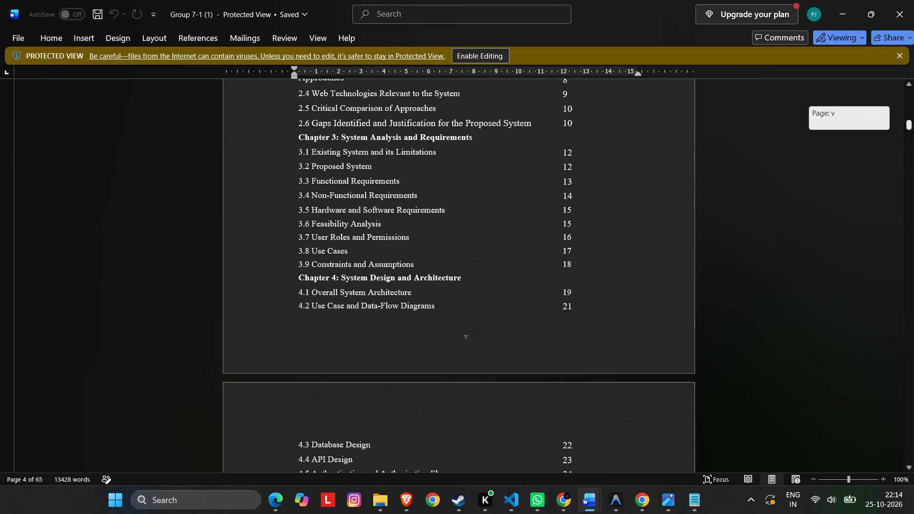
left_click_drag(913, 120, 913, 118)
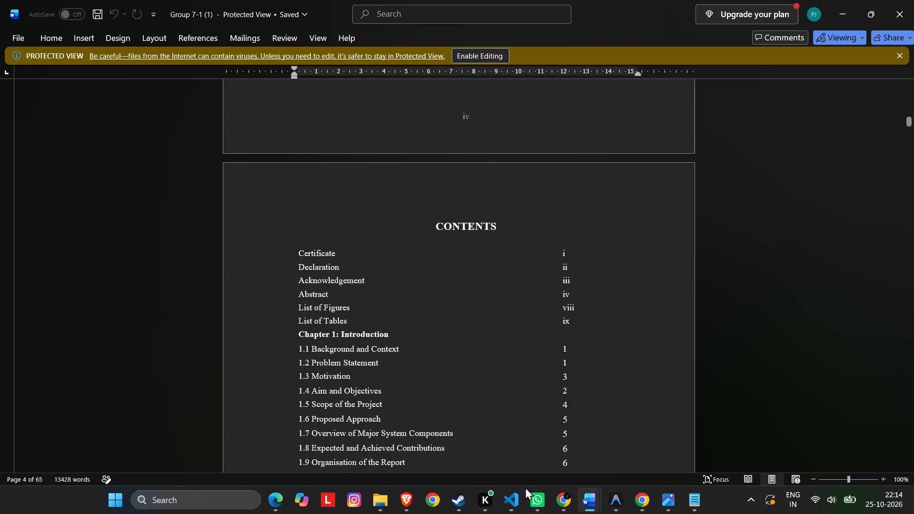
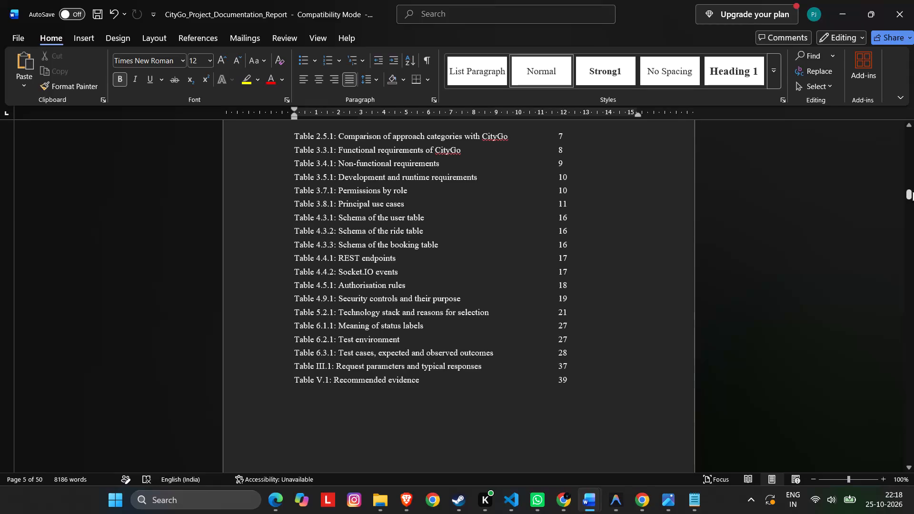
Read through Chapter 1: Introduction of the CityGo report, from Background and Context to Organisation of the Report, checking its CivicTriage content.
left_click_drag(912, 190, 912, 199)
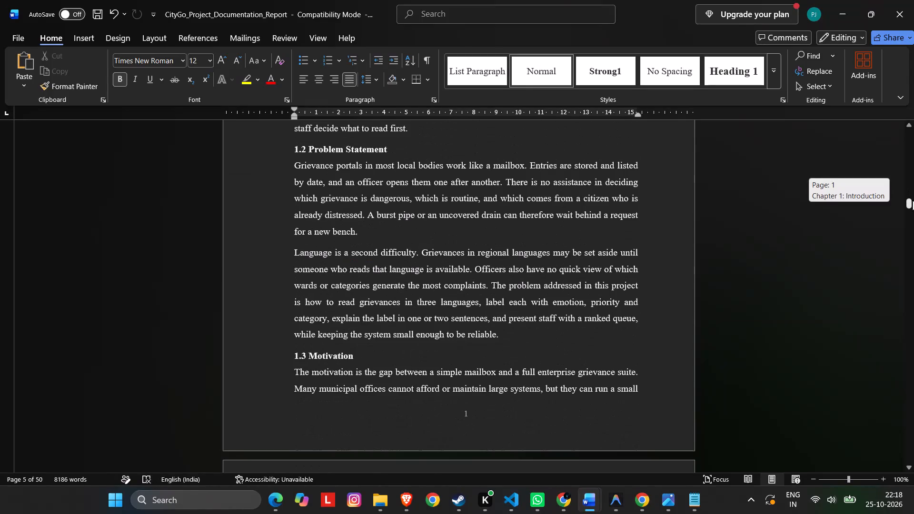
left_click_drag(912, 199, 912, 195)
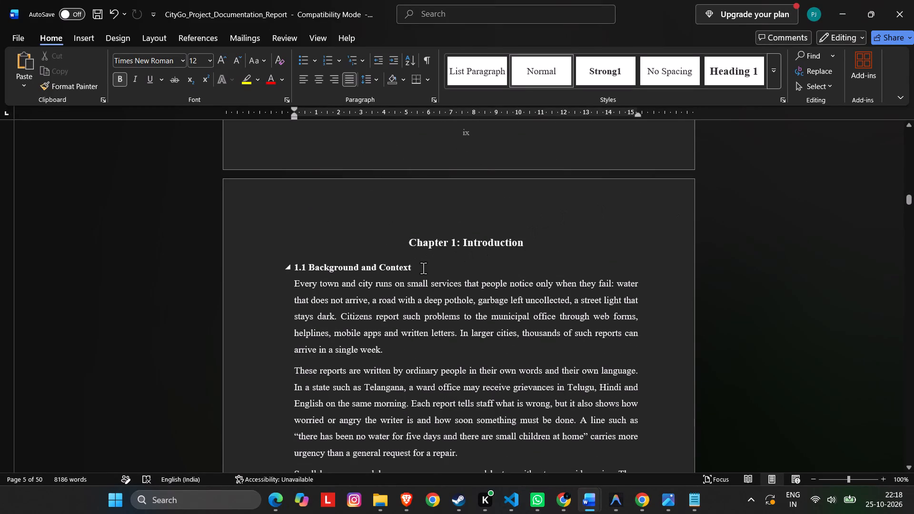
left_click_drag(423, 268, 352, 268)
left_click(601, 247)
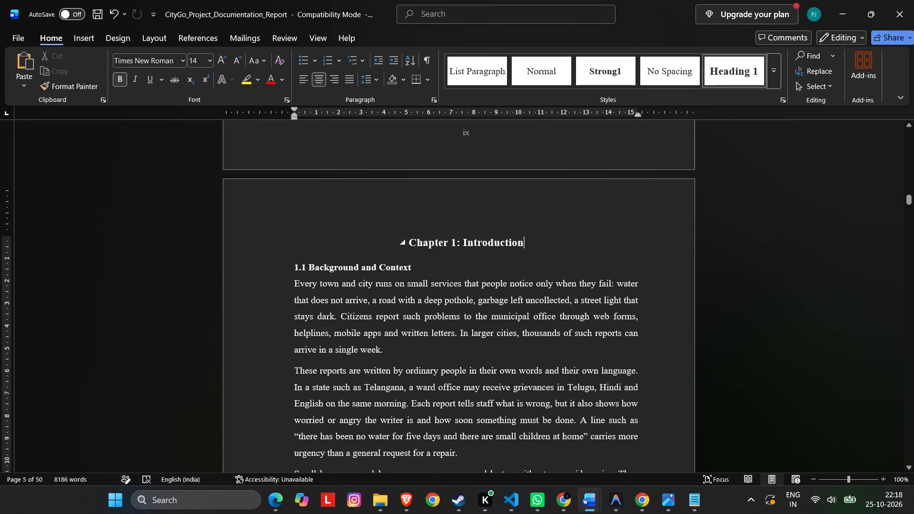
left_click_drag(530, 247, 478, 242)
scroll(529, 277, "down", 15)
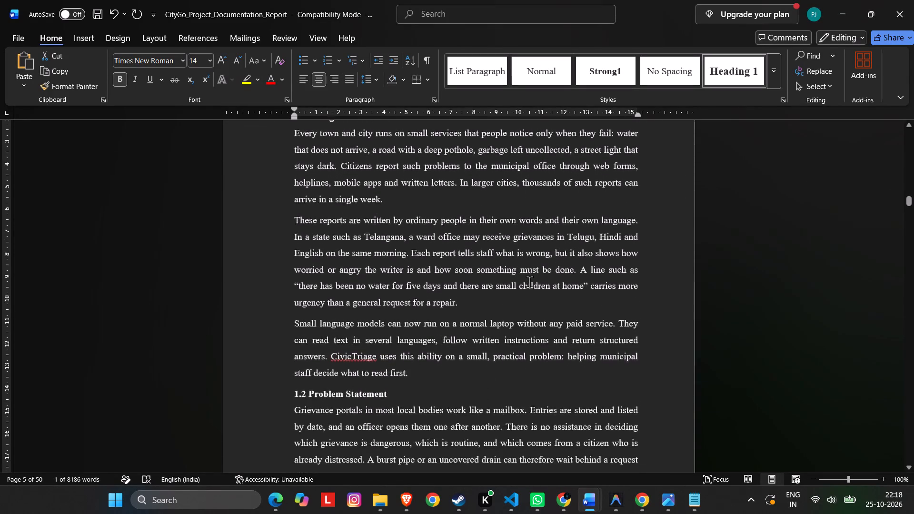
scroll(529, 282, "down", 20)
scroll(529, 282, "down", 20)
scroll(529, 282, "down", 4)
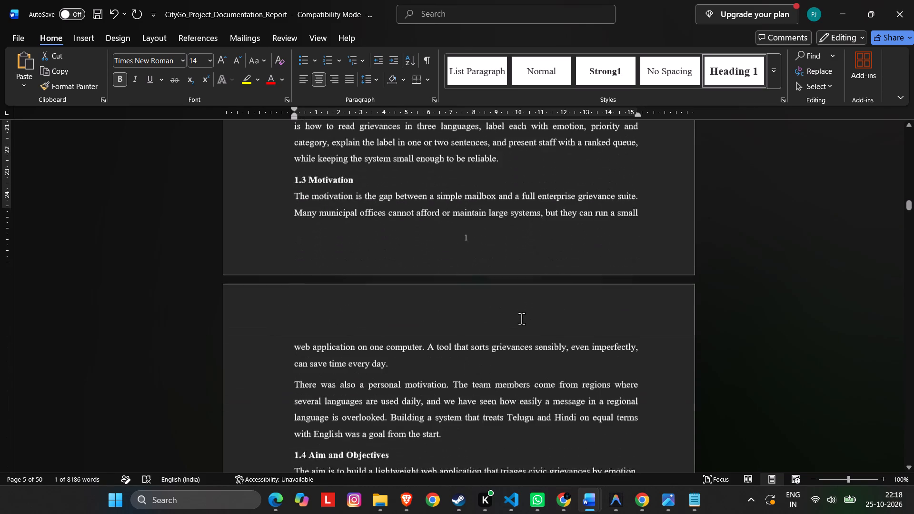
scroll(521, 318, "down", 20)
scroll(521, 318, "down", 11)
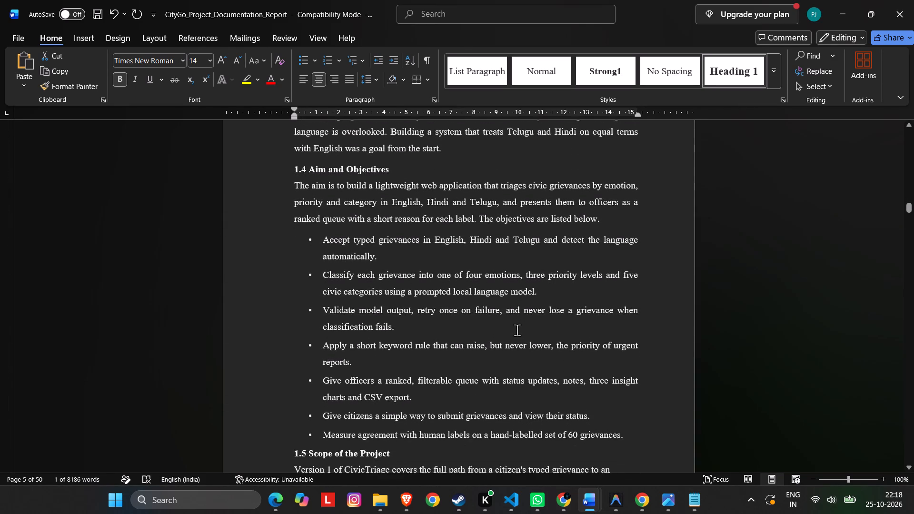
scroll(517, 330, "down", 14)
scroll(517, 330, "down", 20)
scroll(517, 330, "down", 1)
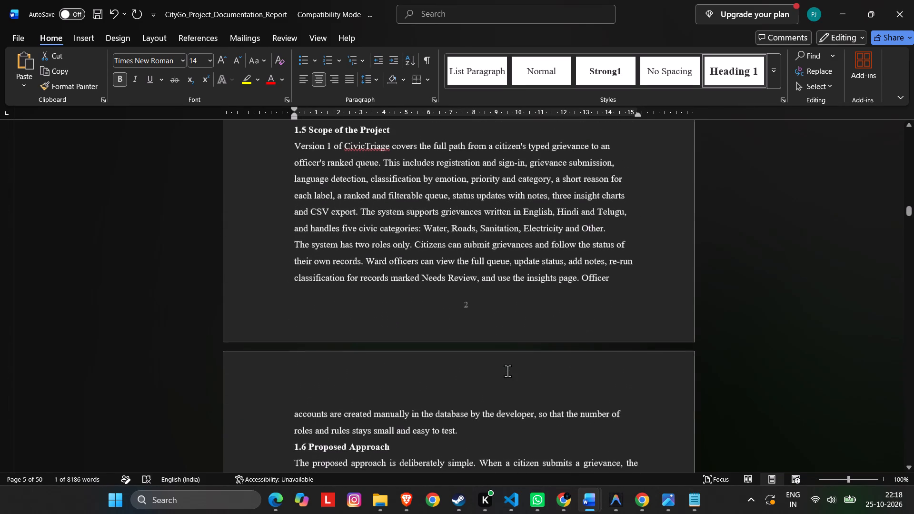
scroll(507, 371, "down", 5)
scroll(507, 371, "down", 18)
scroll(507, 371, "down", 6)
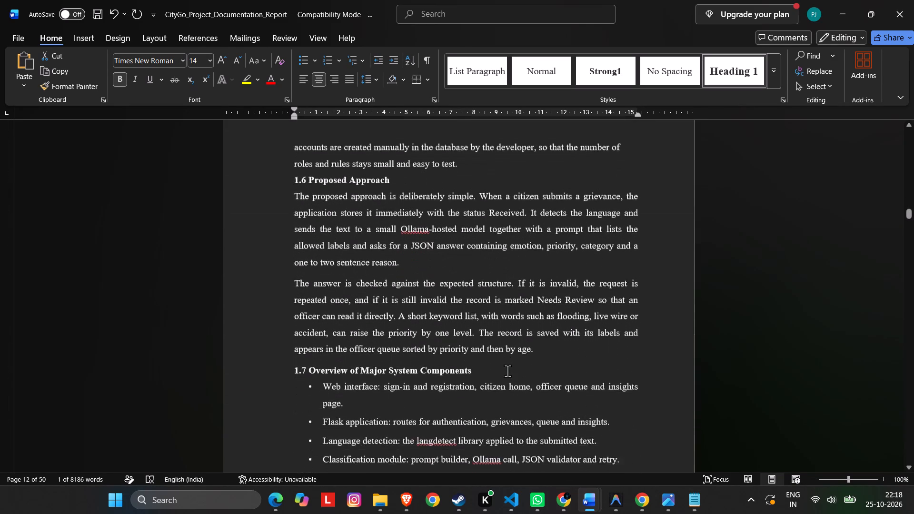
scroll(507, 371, "down", 12)
scroll(507, 371, "down", 20)
scroll(507, 371, "down", 3)
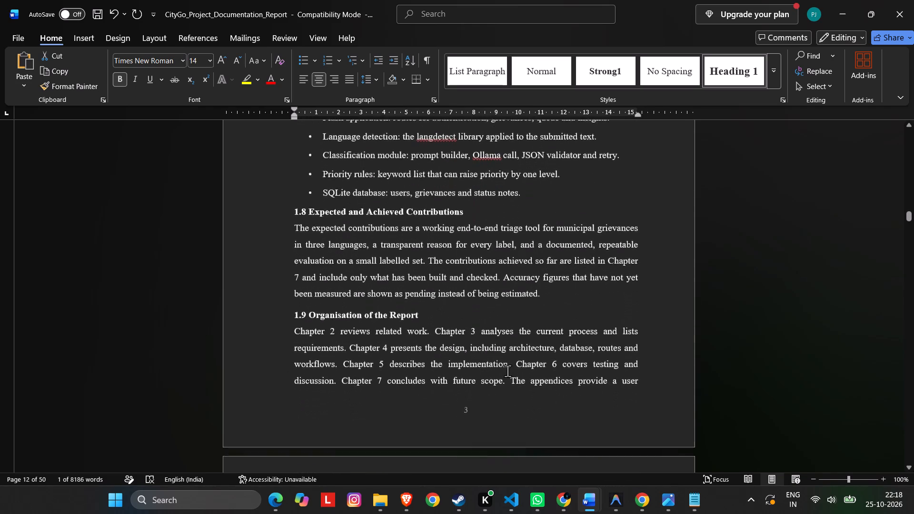
scroll(507, 371, "down", 20)
scroll(507, 371, "down", 20)
scroll(507, 371, "down", 4)
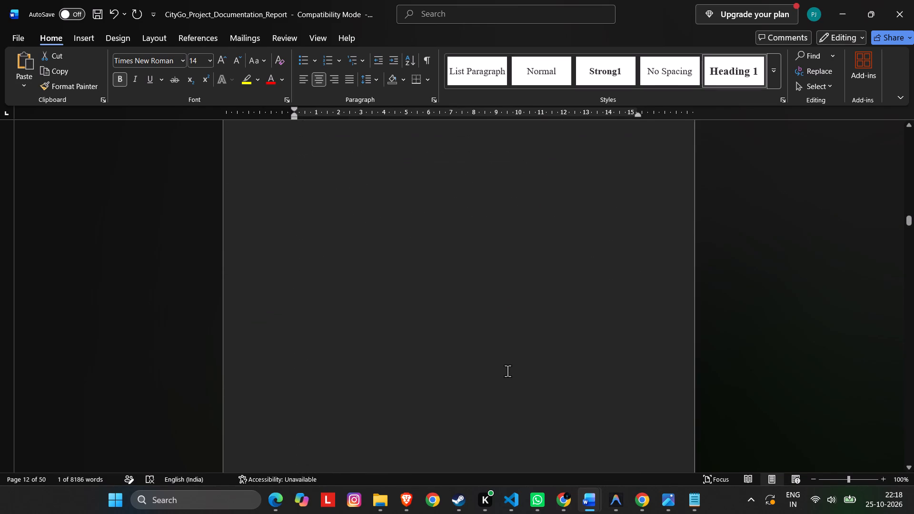
Review the Chapter 2 literature survey from its introduction through text classification, urgency detection and multilingual handling.
scroll(507, 371, "down", 20)
scroll(507, 371, "down", 20)
scroll(507, 371, "down", 4)
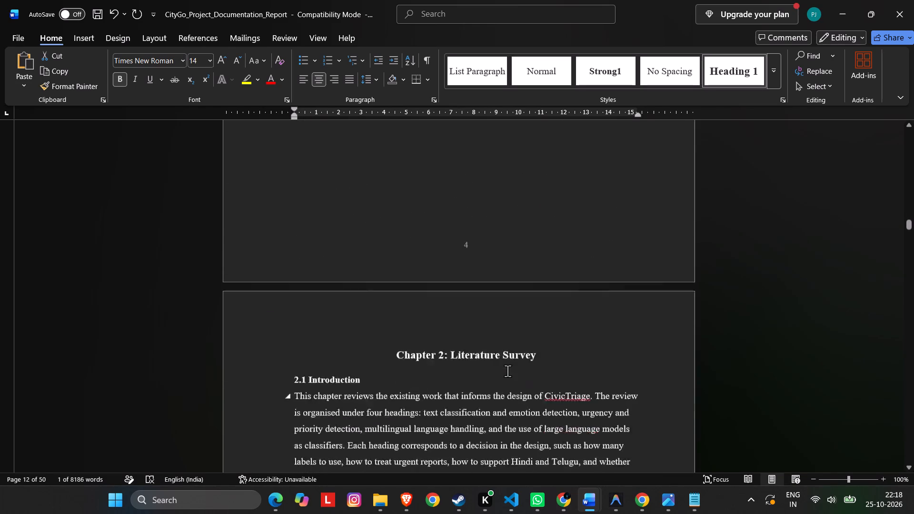
scroll(507, 371, "down", 14)
scroll(507, 371, "down", 11)
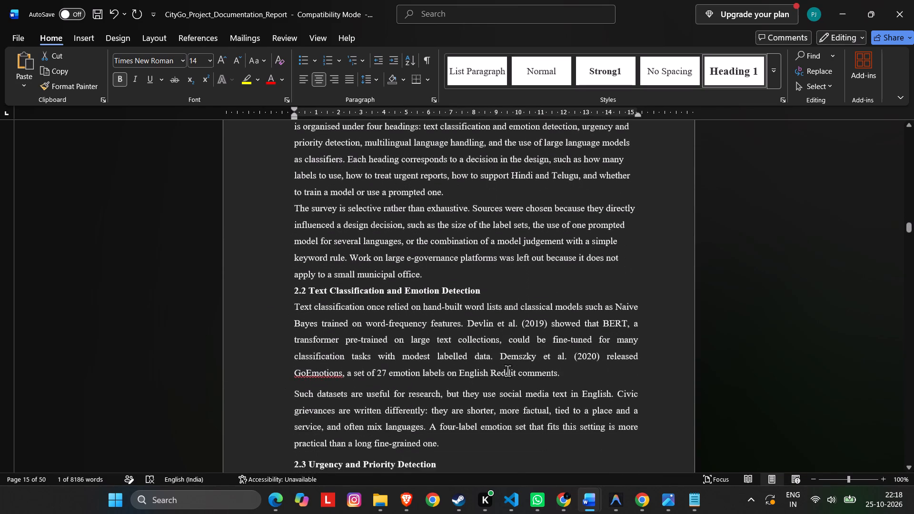
scroll(507, 371, "down", 13)
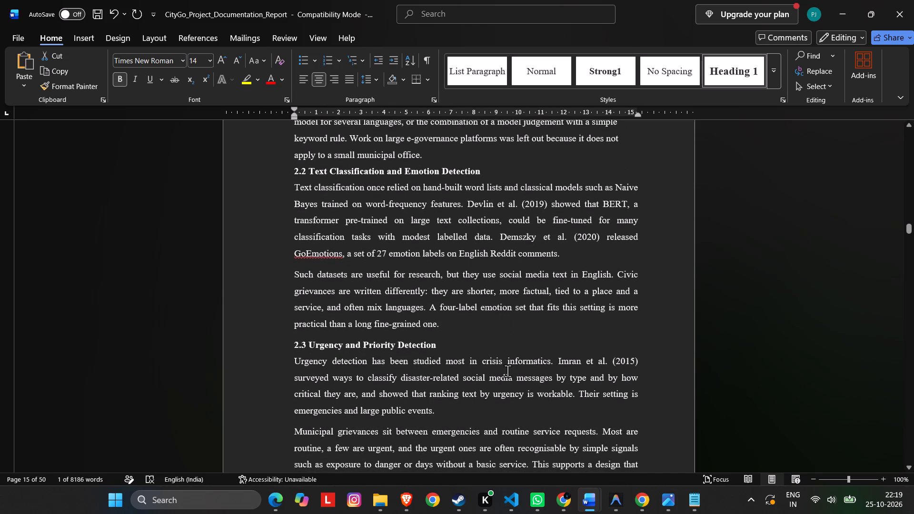
scroll(507, 371, "down", 7)
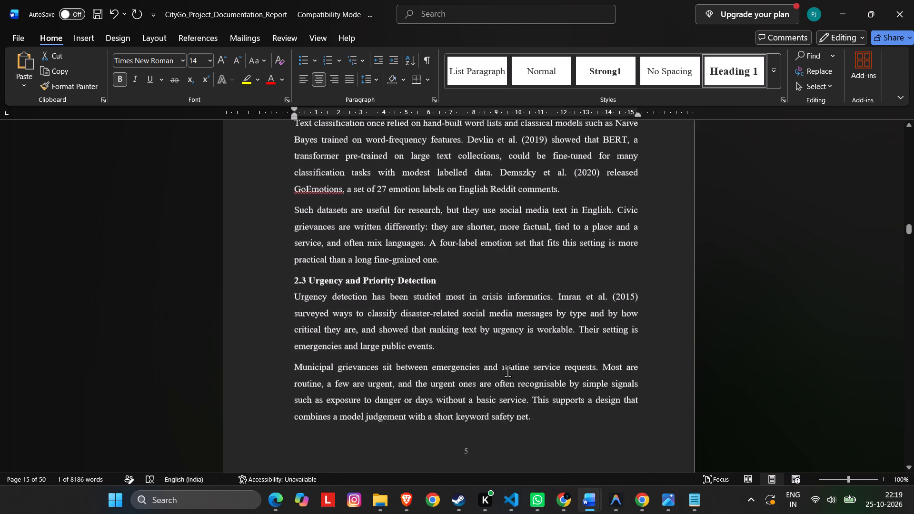
scroll(507, 371, "down", 20)
scroll(507, 371, "down", 12)
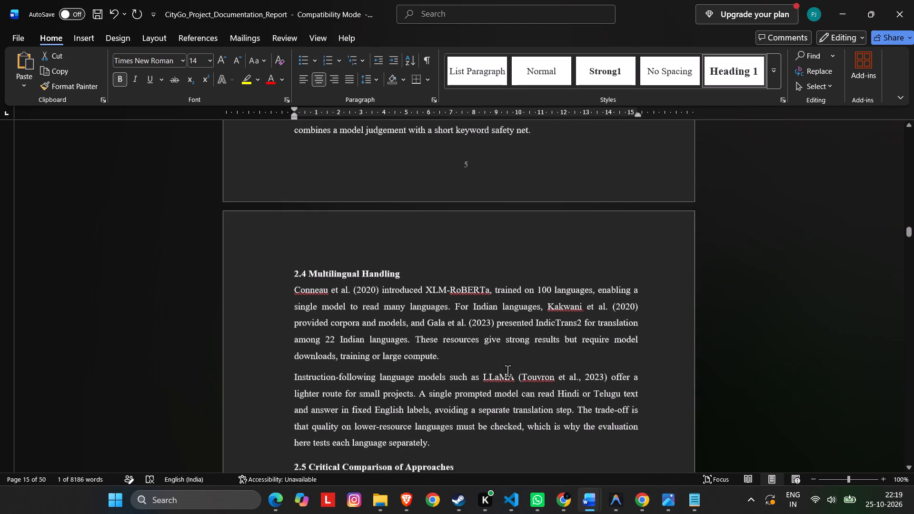
Examine section 2.5's approach comparison table and caption, and section 2.6 on gaps, through the end of Chapter 2.
scroll(507, 371, "down", 1)
left_click(501, 317)
scroll(501, 317, "down", 12)
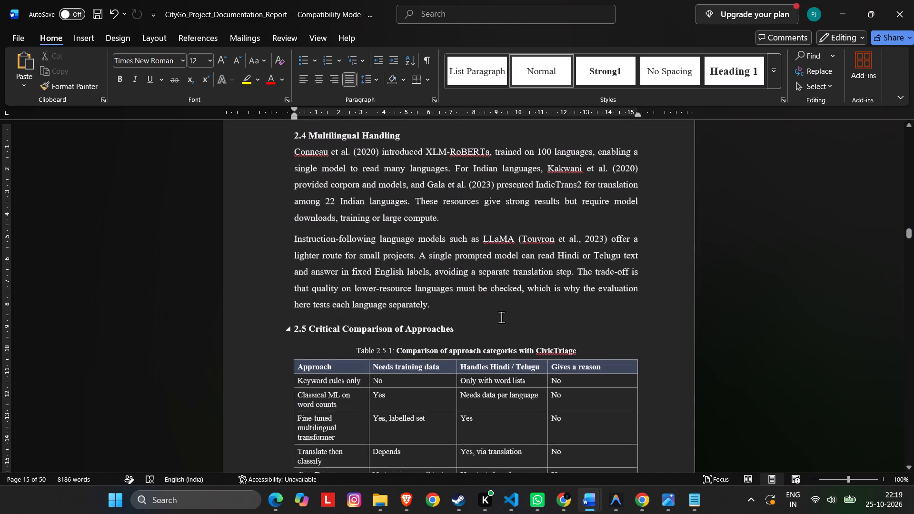
scroll(501, 317, "down", 3)
left_click_drag(599, 318, 598, 318)
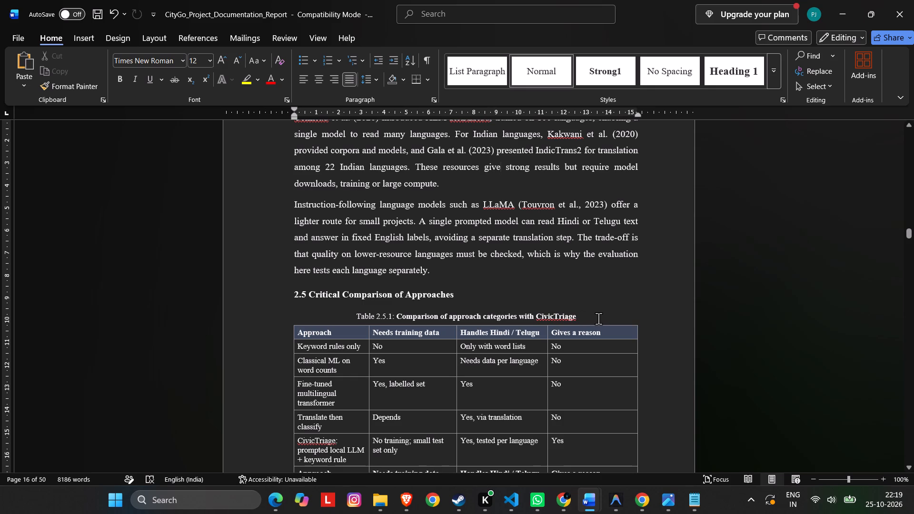
left_click_drag(598, 318, 354, 316)
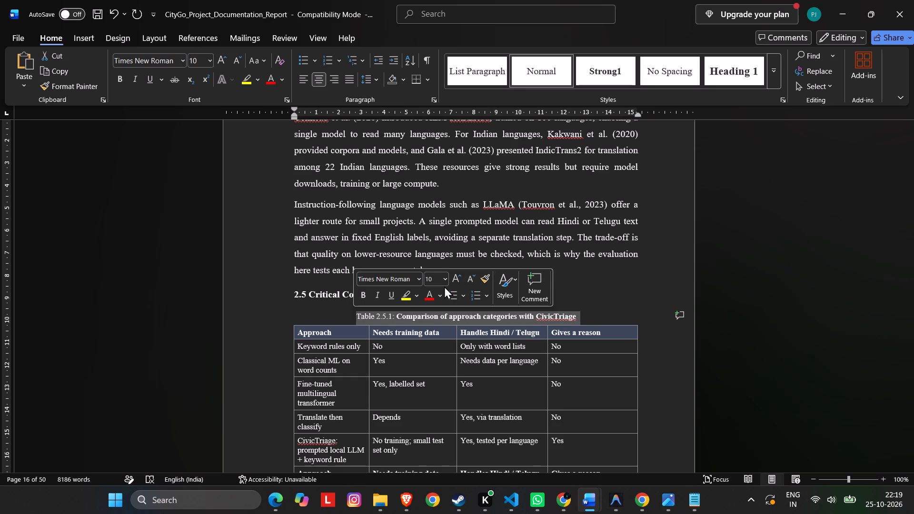
left_click(610, 289)
scroll(588, 314, "down", 11)
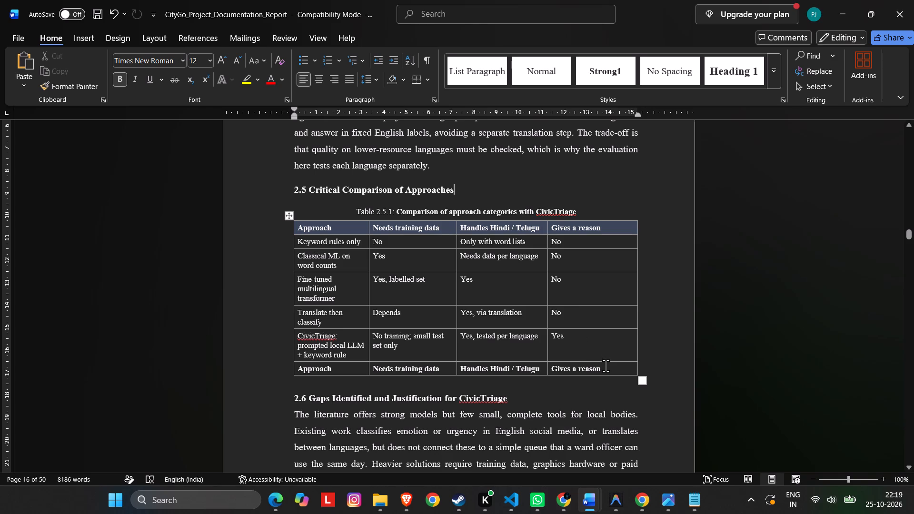
left_click_drag(606, 366, 550, 338)
scroll(652, 376, "down", 5)
scroll(600, 359, "down", 5)
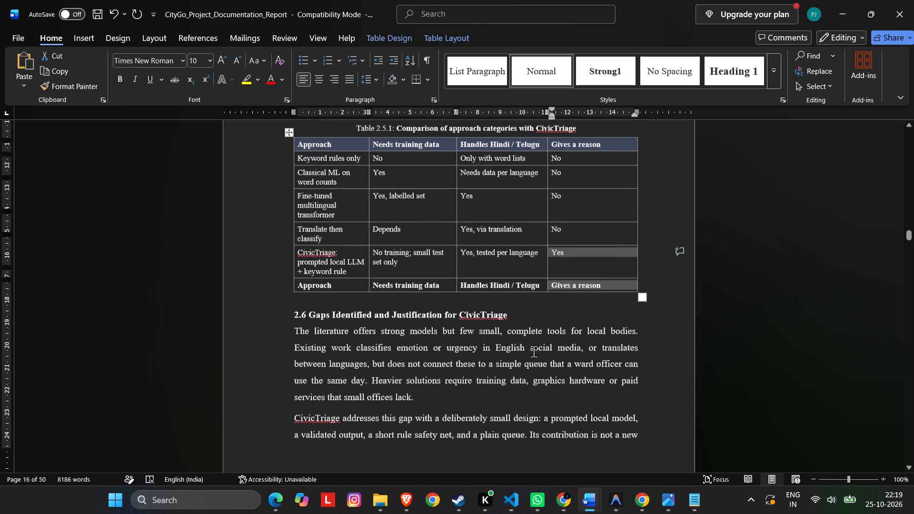
scroll(536, 306, "down", 2)
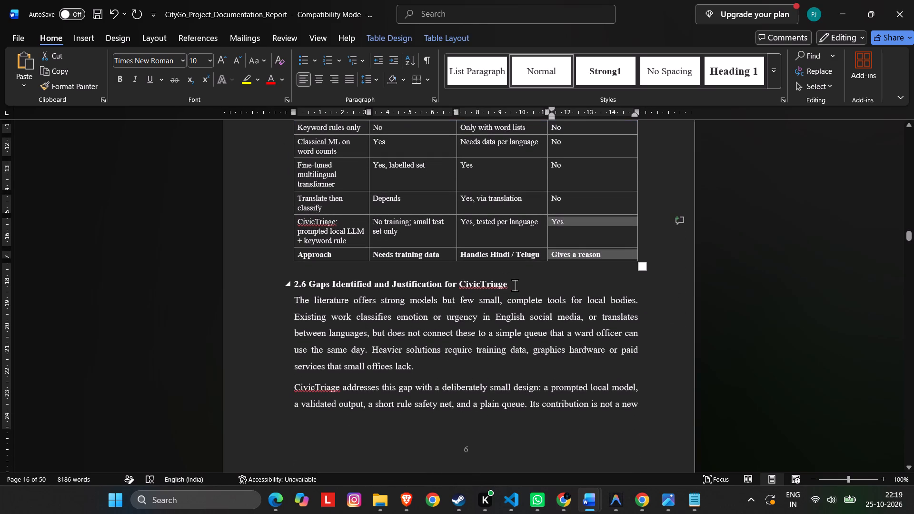
left_click(515, 285)
scroll(519, 324, "down", 17)
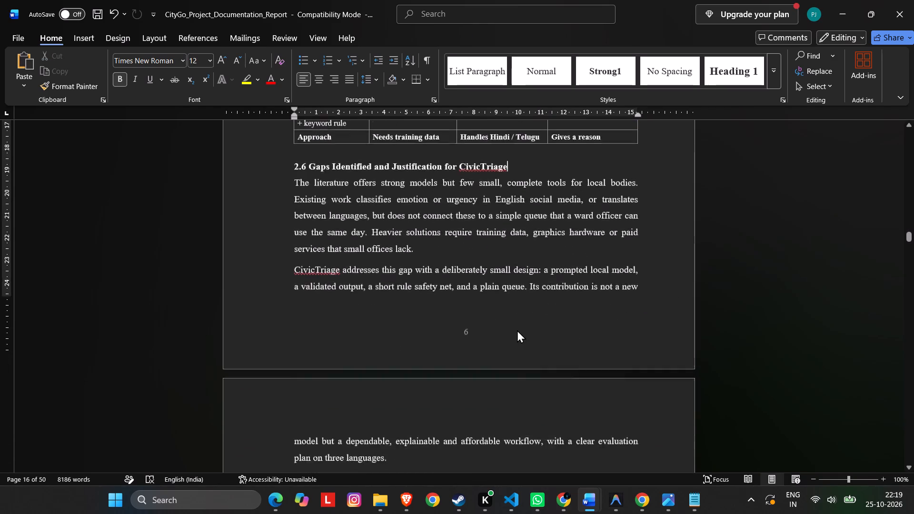
scroll(517, 330, "down", 8)
scroll(510, 349, "down", 20)
scroll(510, 349, "down", 7)
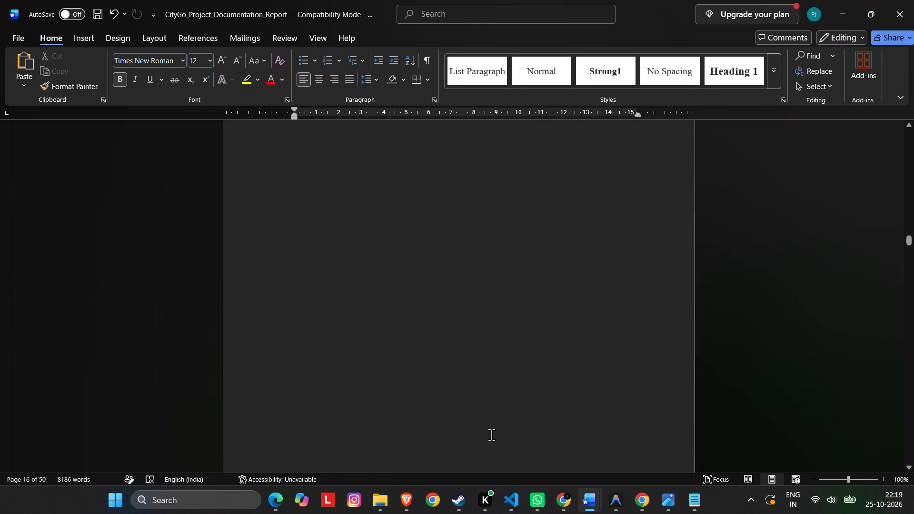
scroll(491, 435, "down", 20)
scroll(491, 435, "down", 2)
scroll(478, 505, "down", 8)
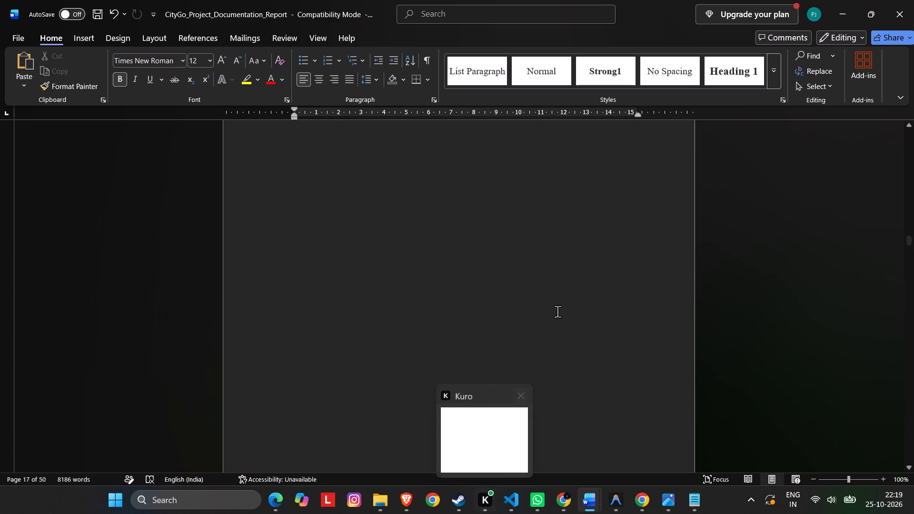
scroll(566, 279, "down", 19)
scroll(553, 282, "down", 5)
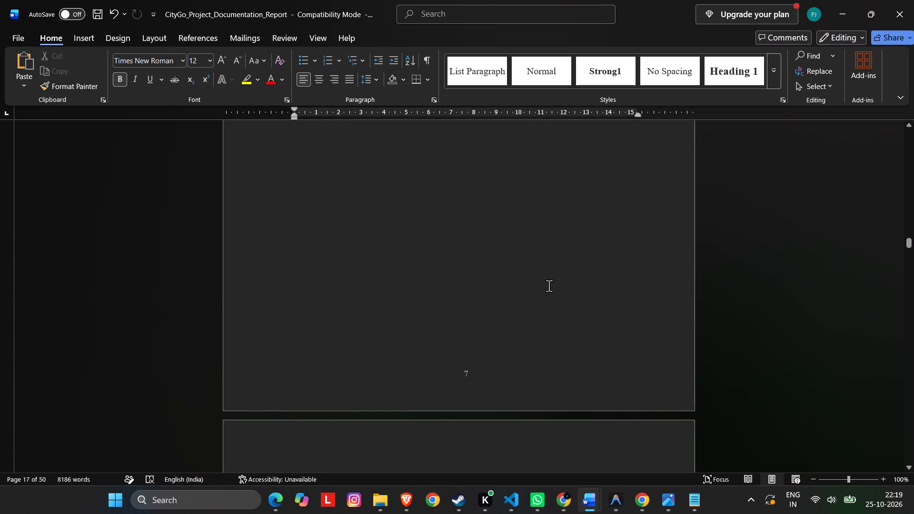
Review Chapter 3's existing system, proposed system and functional requirements sections, including the caption and rows of Table 3.3.1.
scroll(549, 286, "down", 16)
scroll(549, 286, "down", 5)
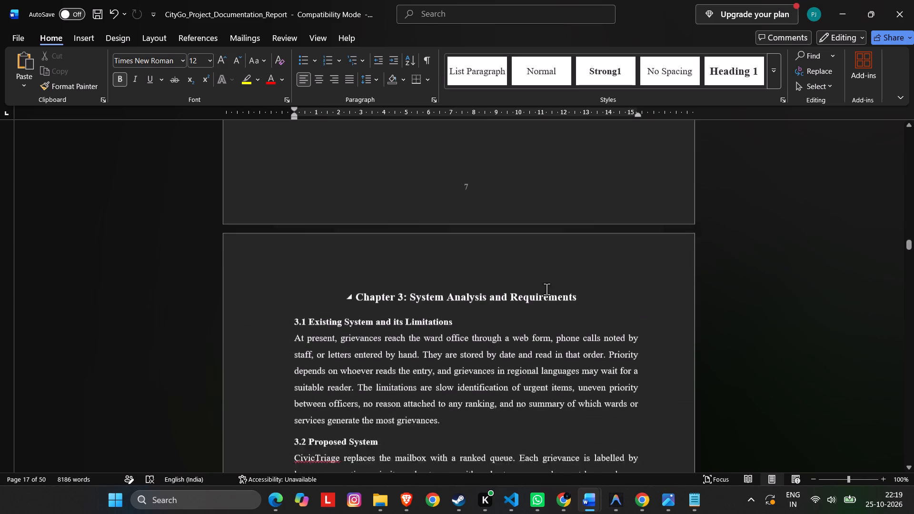
scroll(546, 289, "down", 1)
left_click(457, 295)
scroll(457, 295, "down", 6)
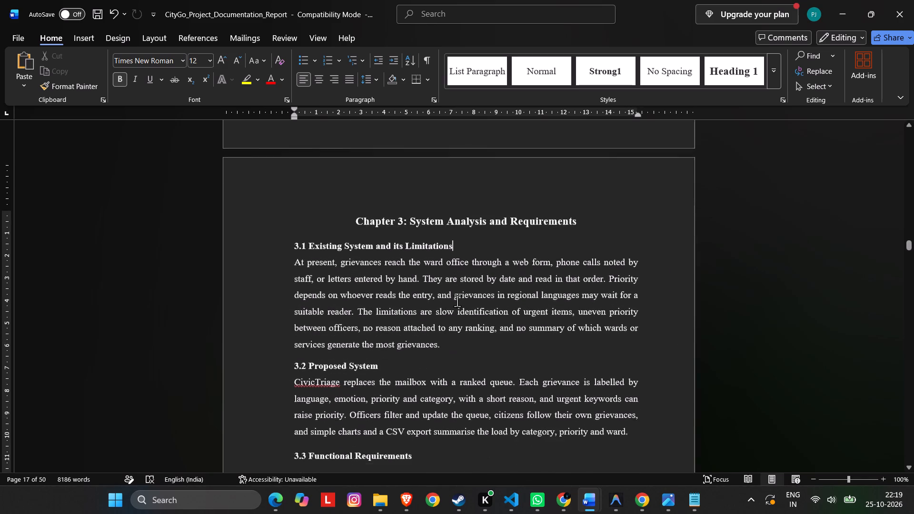
scroll(457, 301, "down", 18)
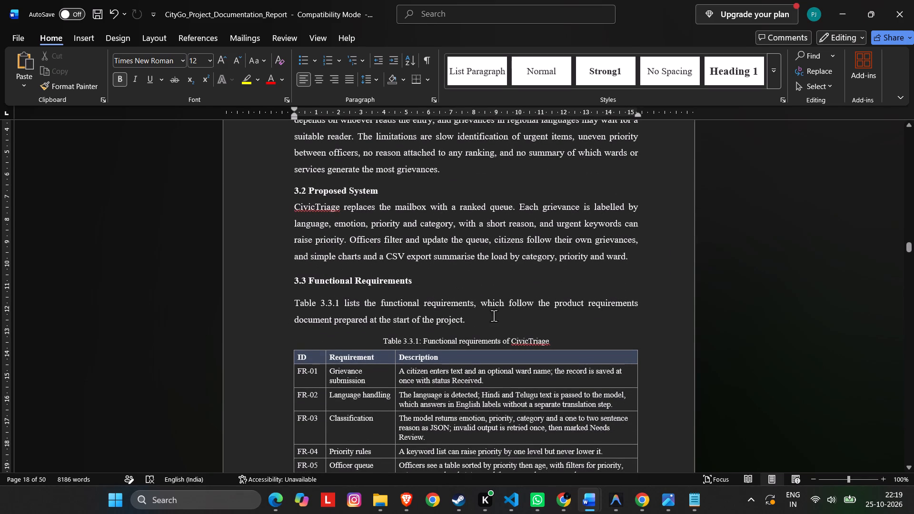
left_click_drag(553, 341, 540, 344)
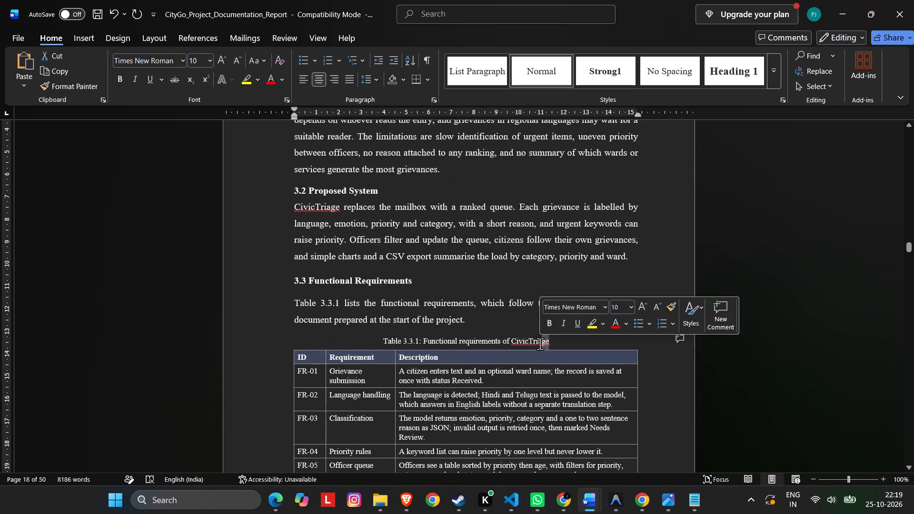
left_click(616, 376)
scroll(616, 376, "down", 10)
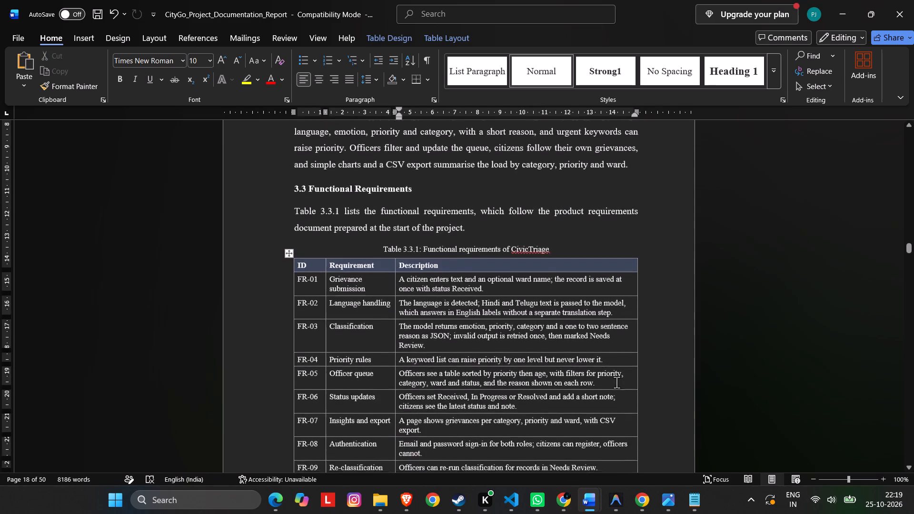
scroll(618, 396, "down", 20)
scroll(618, 396, "down", 11)
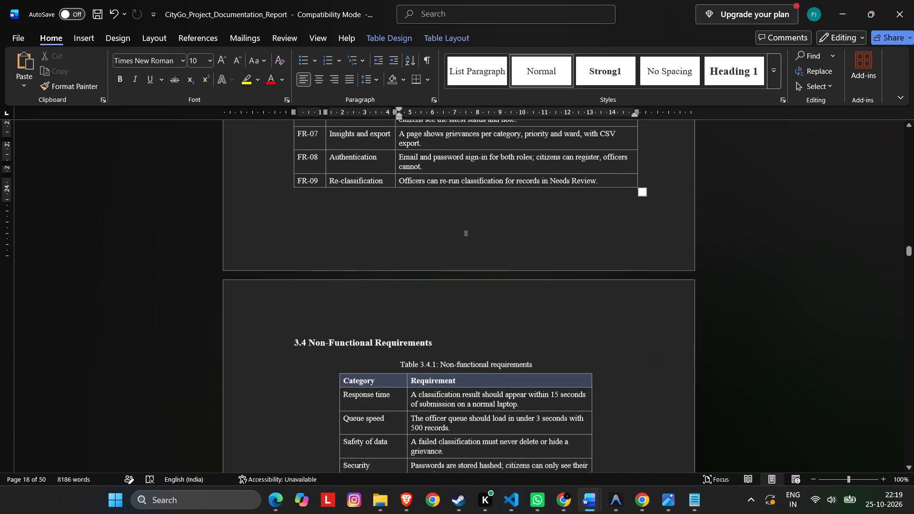
Check the non-functional requirements table and the hardware and software requirements table in sections 3.4 and 3.5.
scroll(616, 396, "down", 4)
left_click(447, 291)
scroll(556, 316, "down", 4)
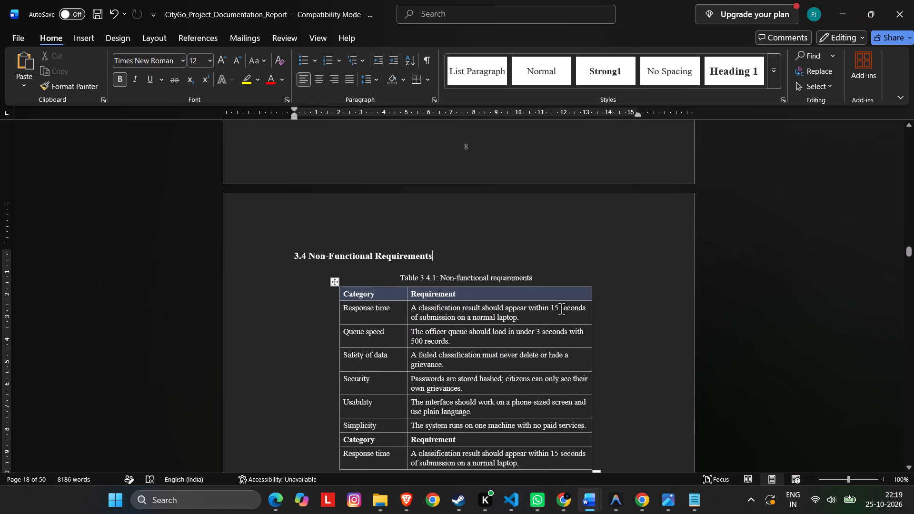
left_click(553, 272)
scroll(567, 323, "down", 6)
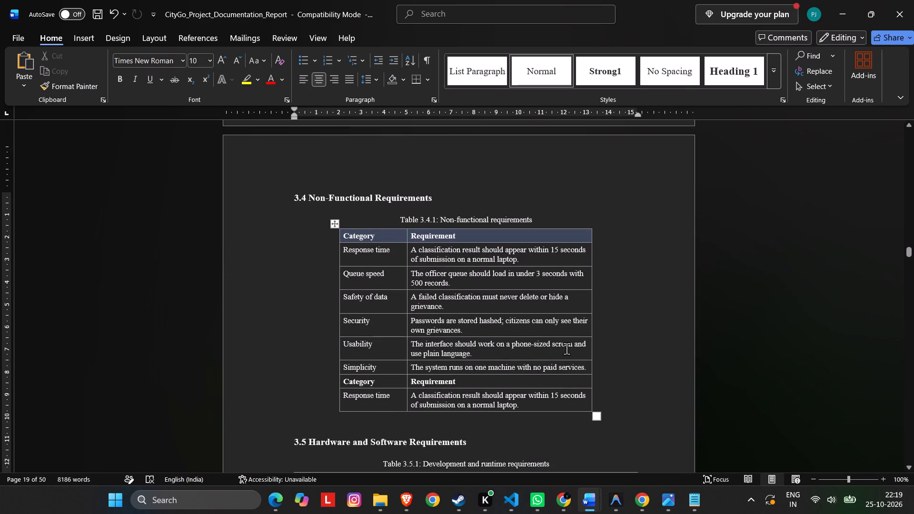
left_click(566, 348)
scroll(566, 348, "down", 13)
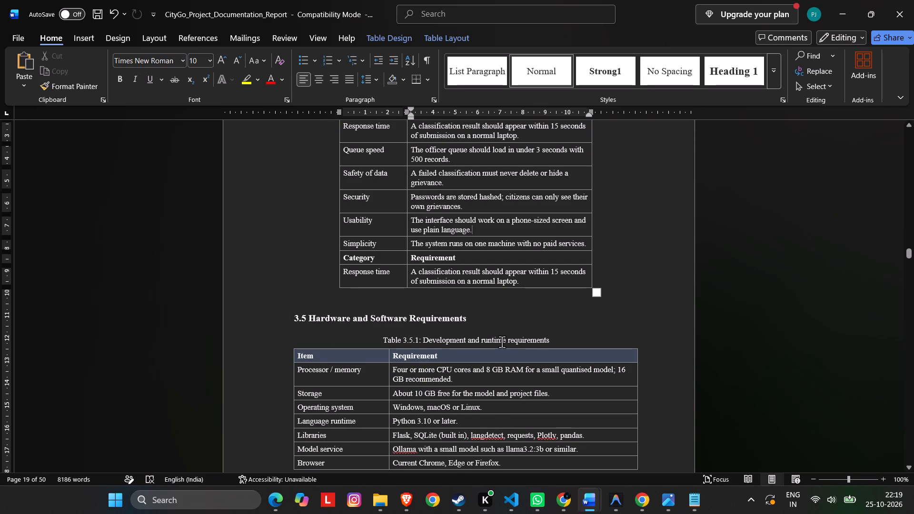
left_click(502, 342)
scroll(502, 342, "down", 11)
left_click(481, 212)
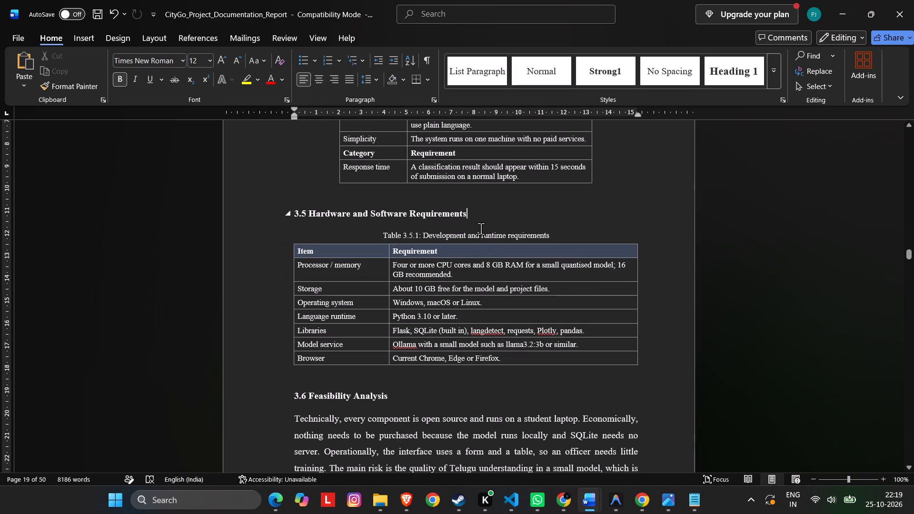
scroll(483, 297, "down", 6)
left_click(504, 295)
scroll(518, 323, "down", 4)
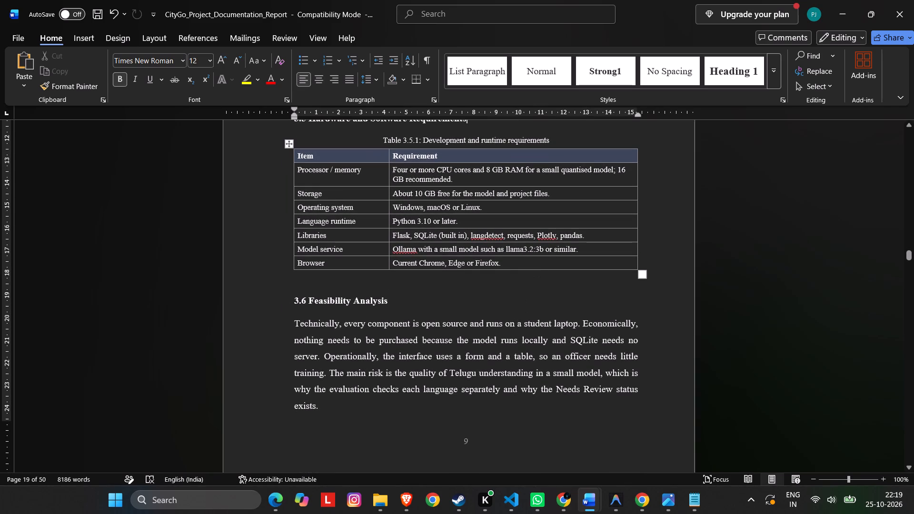
left_click(523, 261)
scroll(523, 261, "down", 5)
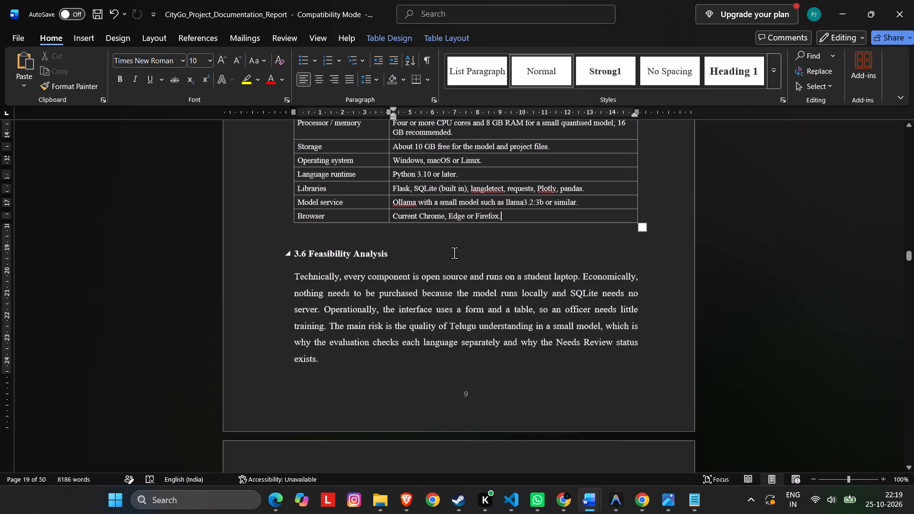
Review section 3.6 Feasibility Analysis and section 3.7 User Roles and Permissions, including the permissions-by-role table.
left_click(432, 256)
scroll(438, 285, "down", 1)
left_click(439, 291)
scroll(445, 293, "down", 9)
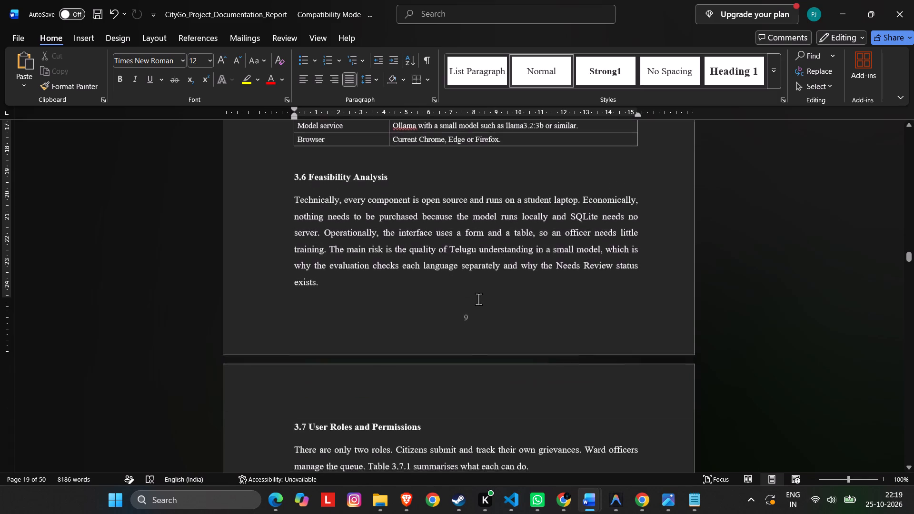
scroll(478, 299, "down", 18)
scroll(479, 300, "down", 6)
left_click(503, 260)
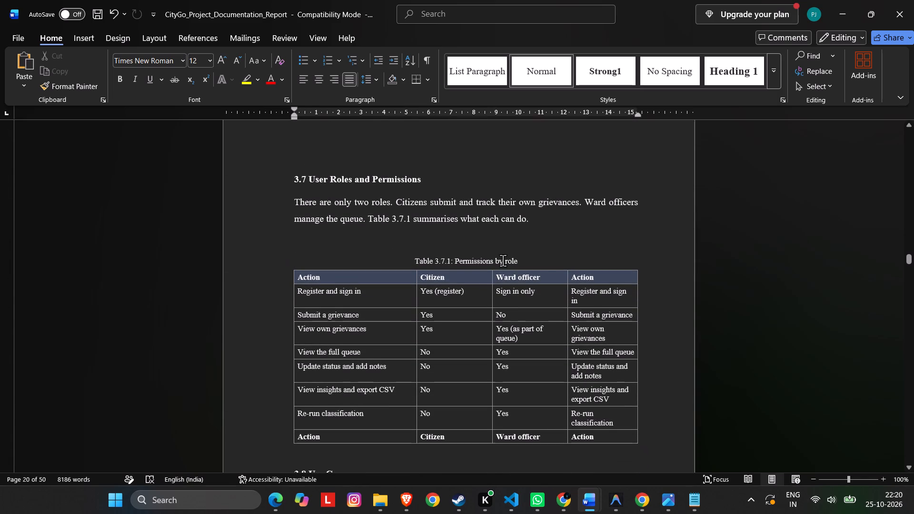
scroll(536, 273, "down", 5)
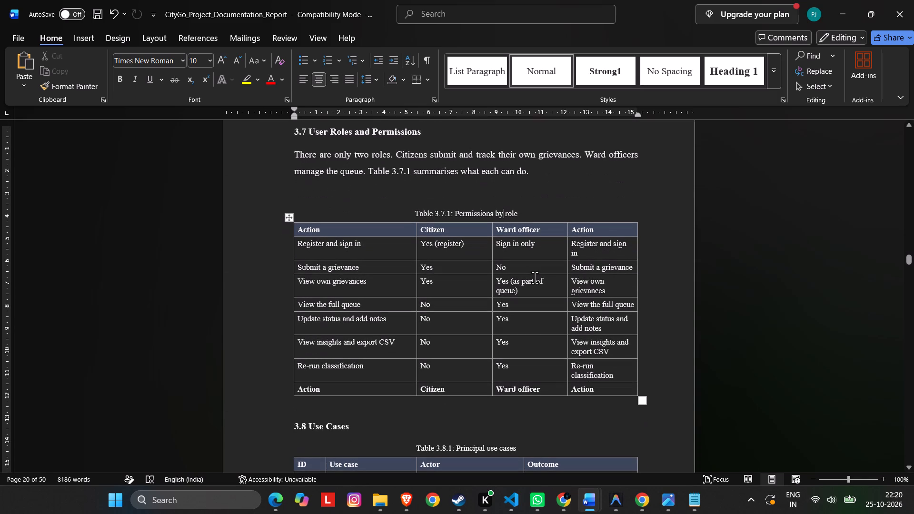
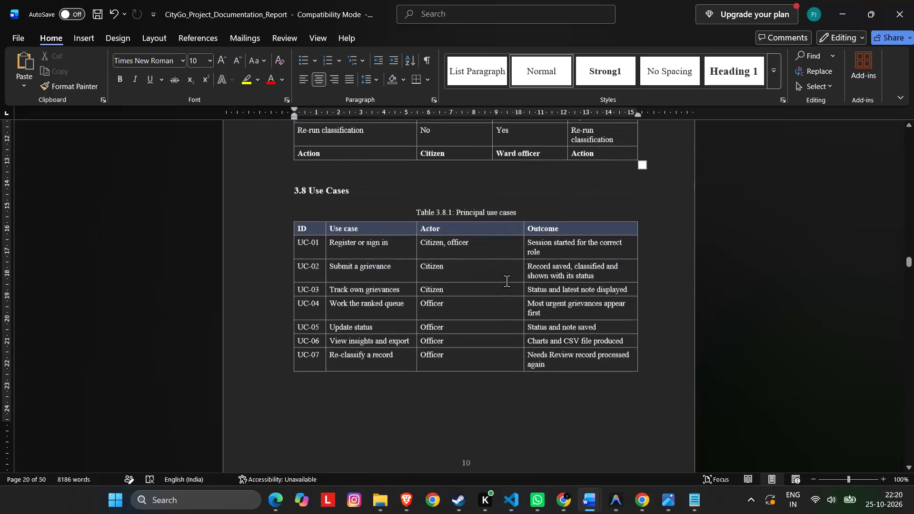
Remove the bold formatting from the title text in the Figure 4.1.1 architecture caption in Chapter 4.
scroll(505, 293, "down", 14)
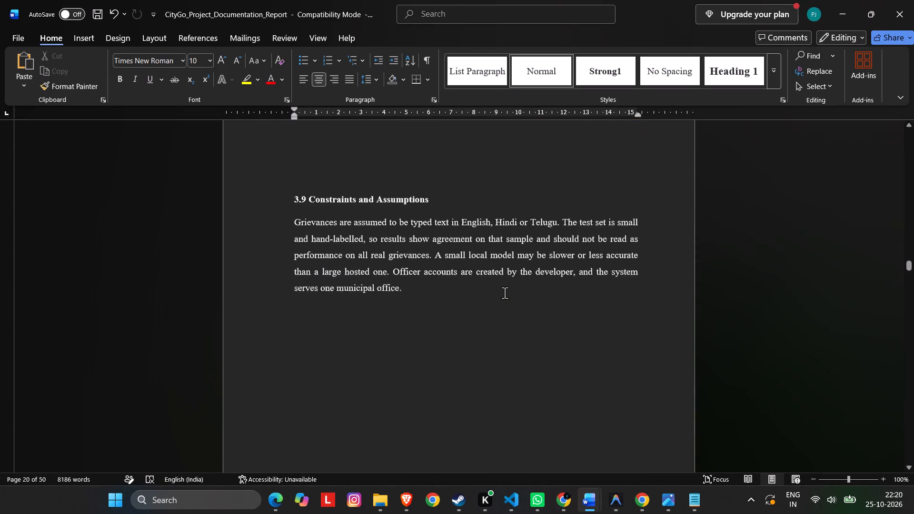
scroll(505, 293, "down", 20)
scroll(505, 293, "down", 20)
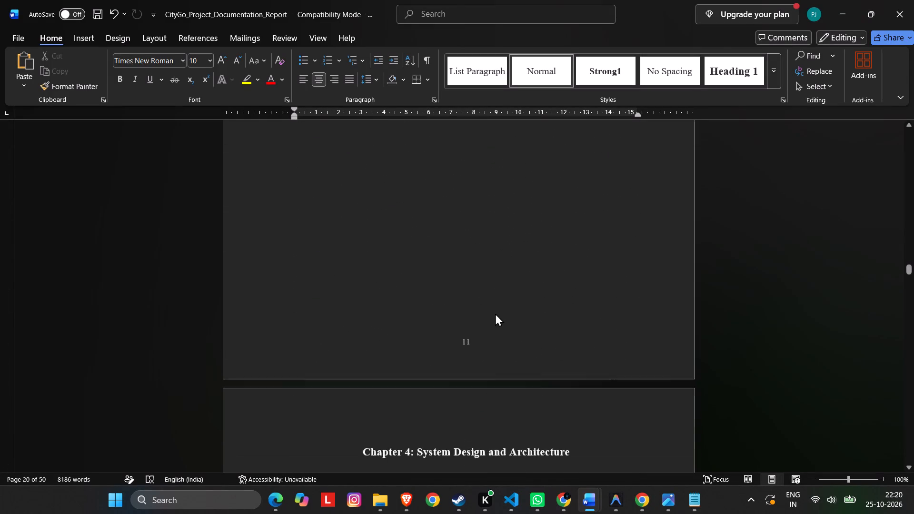
scroll(495, 313, "down", 20)
scroll(495, 313, "down", 10)
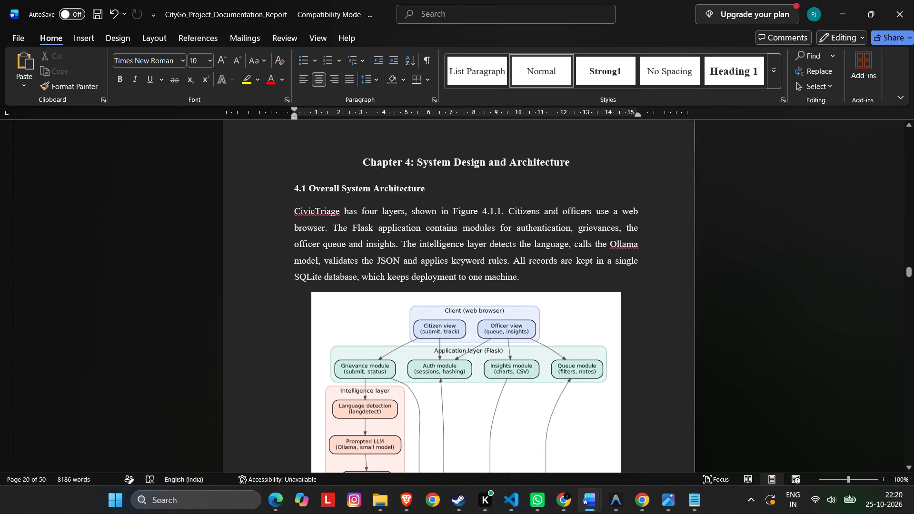
scroll(495, 313, "down", 20)
scroll(495, 313, "down", 4)
left_click(620, 364)
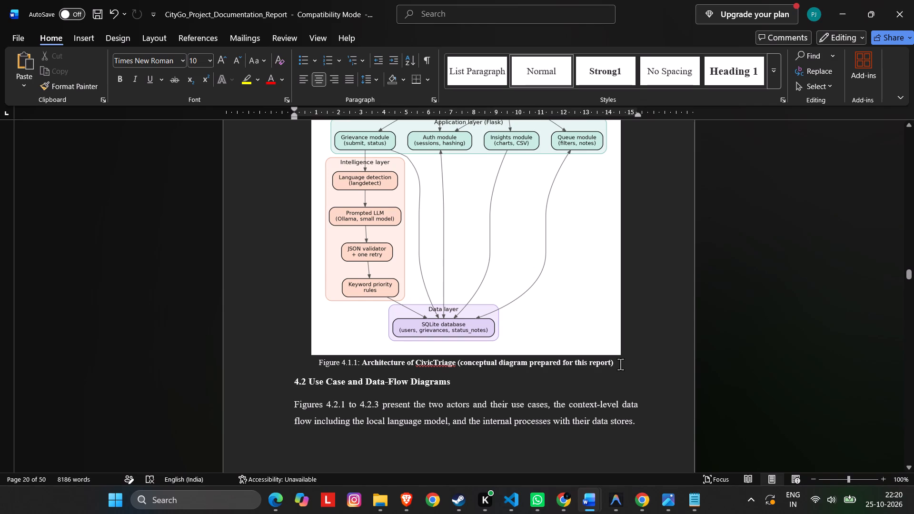
left_click_drag(620, 364, 317, 364)
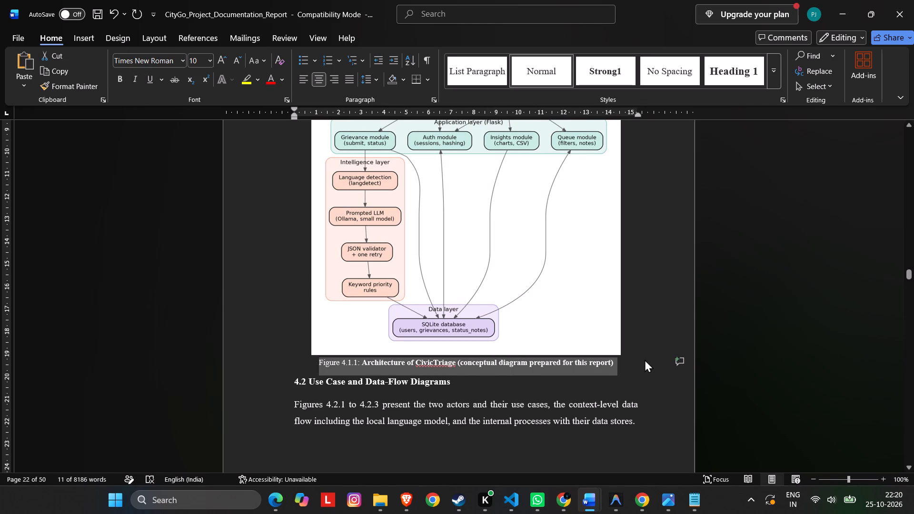
left_click(645, 359)
left_click_drag(628, 361, 364, 362)
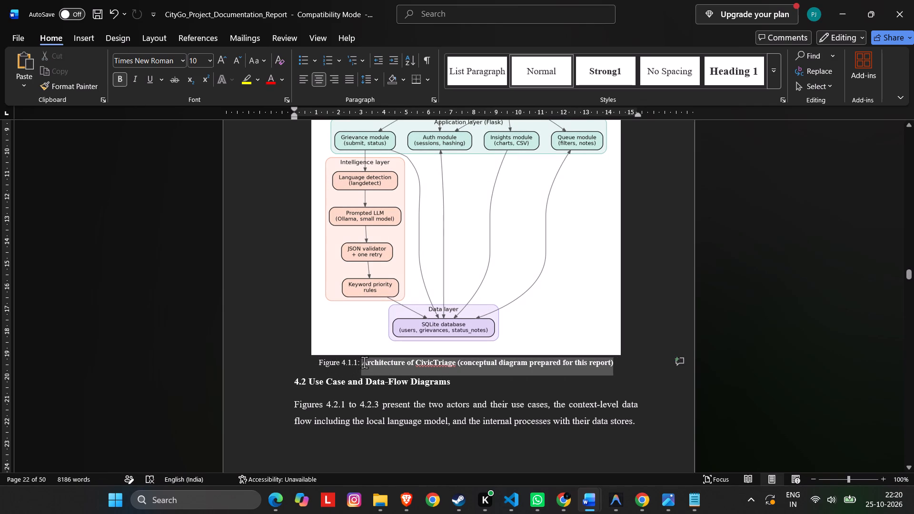
left_click_drag(364, 362, 364, 362)
left_click(122, 78)
Remove the bold formatting from the title text in the Figure 4.2.1 use-case diagram caption.
scroll(216, 253, "down", 20)
scroll(216, 253, "down", 20)
scroll(216, 253, "down", 14)
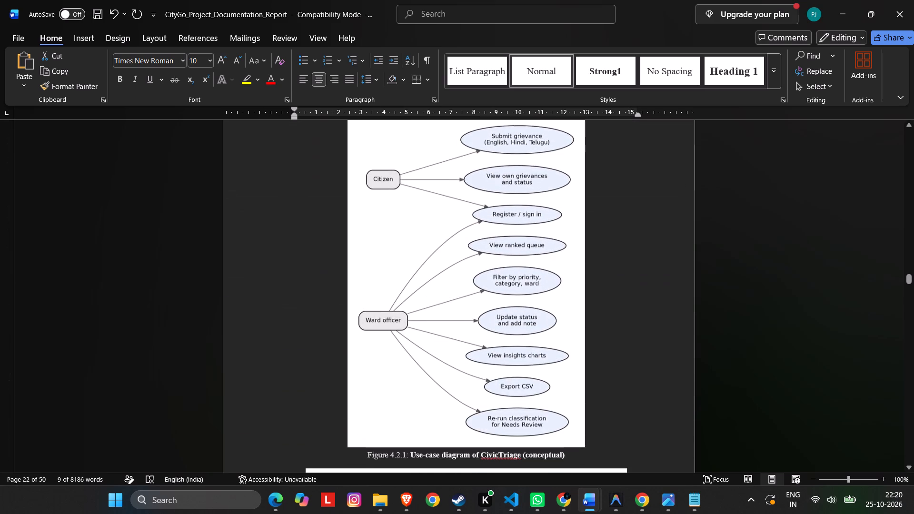
scroll(247, 266, "down", 5)
left_click(577, 383)
left_click_drag(577, 383, 553, 382)
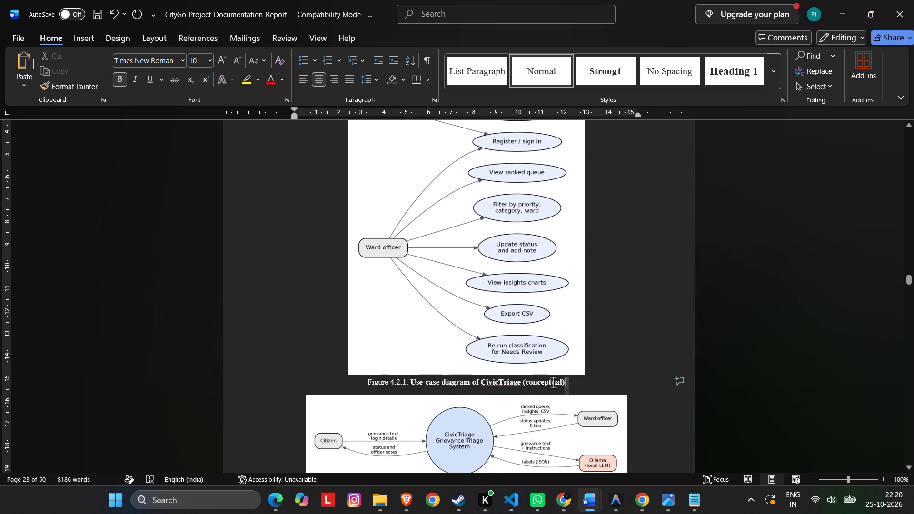
left_click_drag(553, 382, 415, 382)
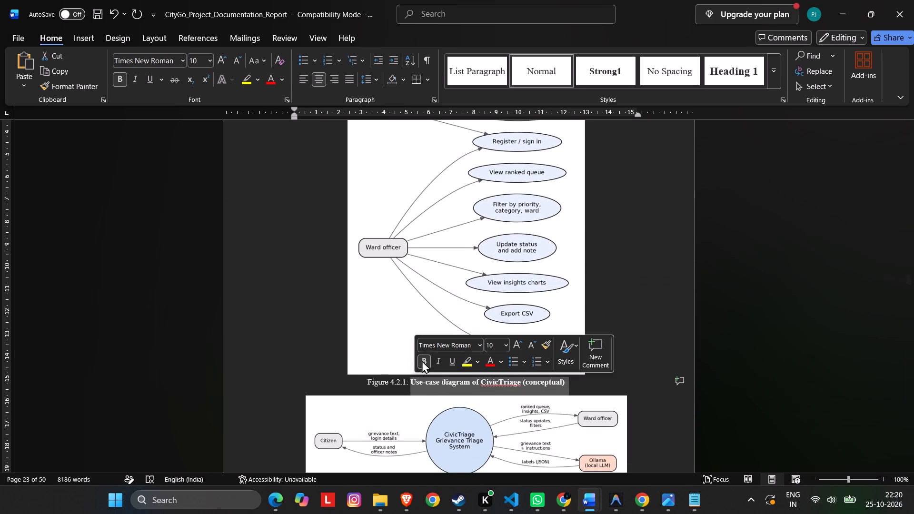
left_click(421, 361)
Check the captions of Figures 4.2.2, 4.2.3 and 4.3.1 for formatting that matches the corrected figure captions.
scroll(521, 389, "down", 13)
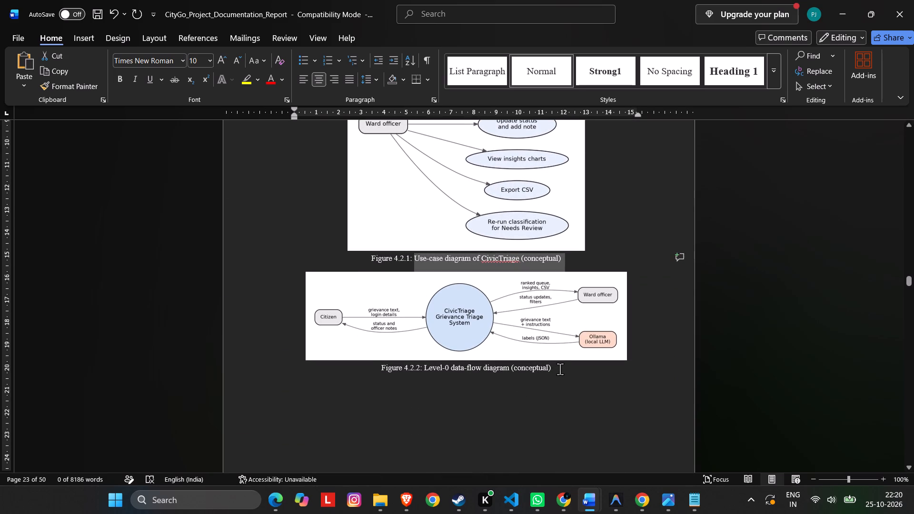
left_click(560, 369)
left_click_drag(560, 369, 428, 368)
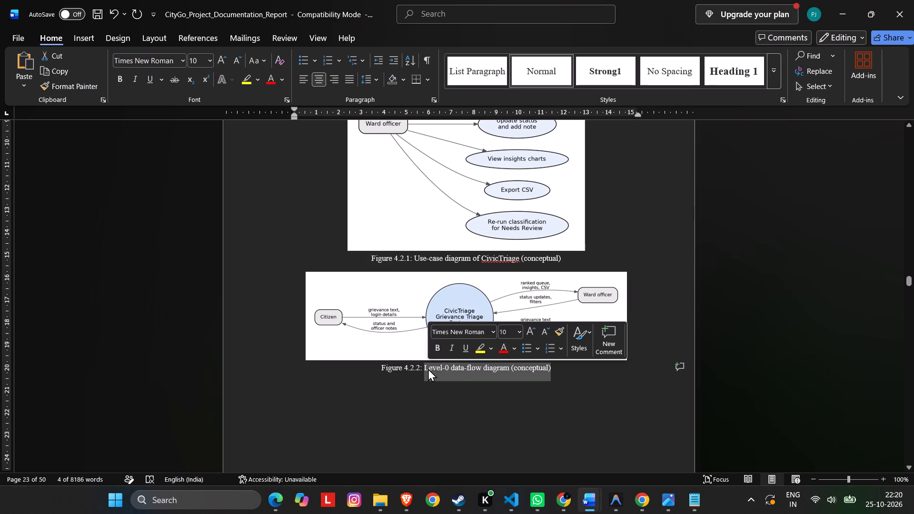
scroll(635, 403, "down", 7)
left_click(634, 396)
scroll(634, 396, "down", 7)
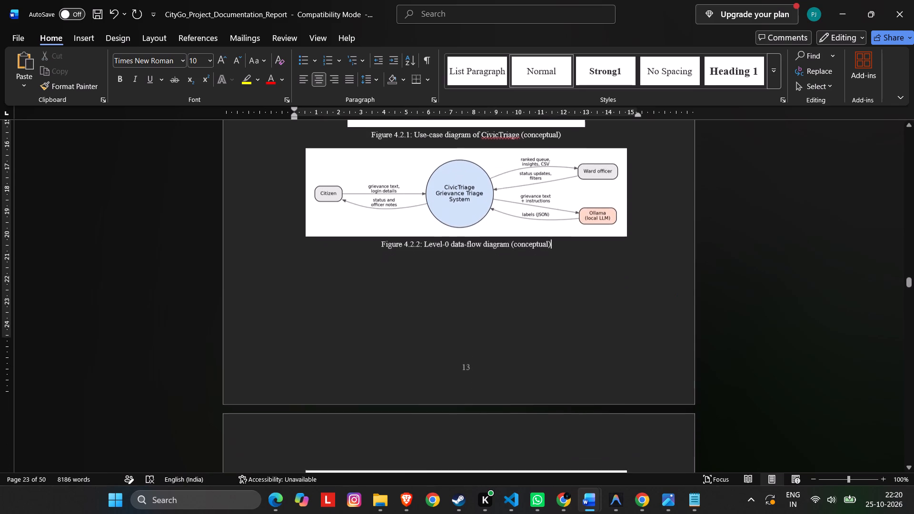
scroll(634, 396, "down", 20)
scroll(634, 396, "down", 9)
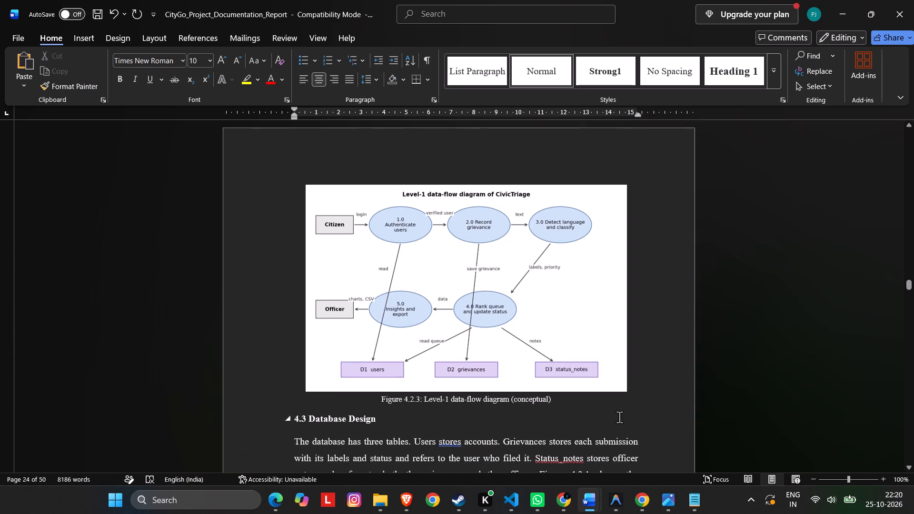
scroll(619, 417, "down", 6)
scroll(591, 362, "down", 20)
scroll(591, 362, "down", 14)
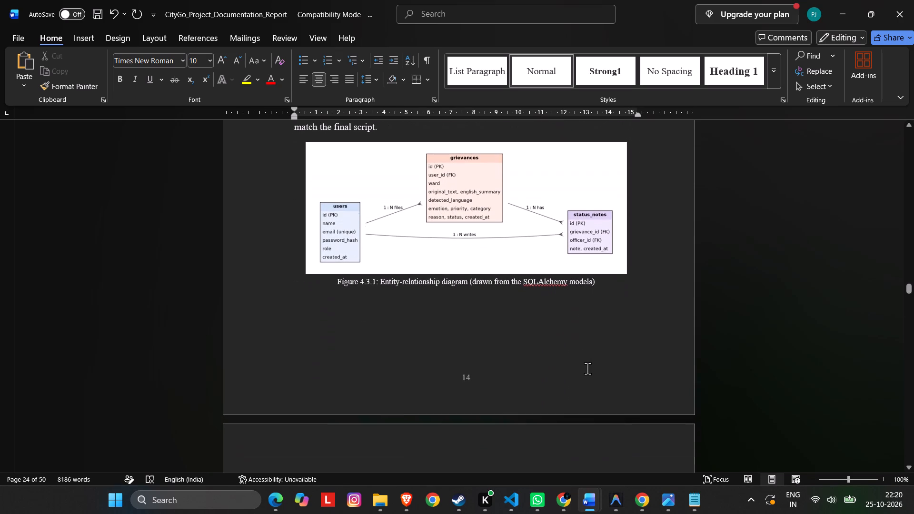
left_click(599, 281)
scroll(590, 285, "down", 10)
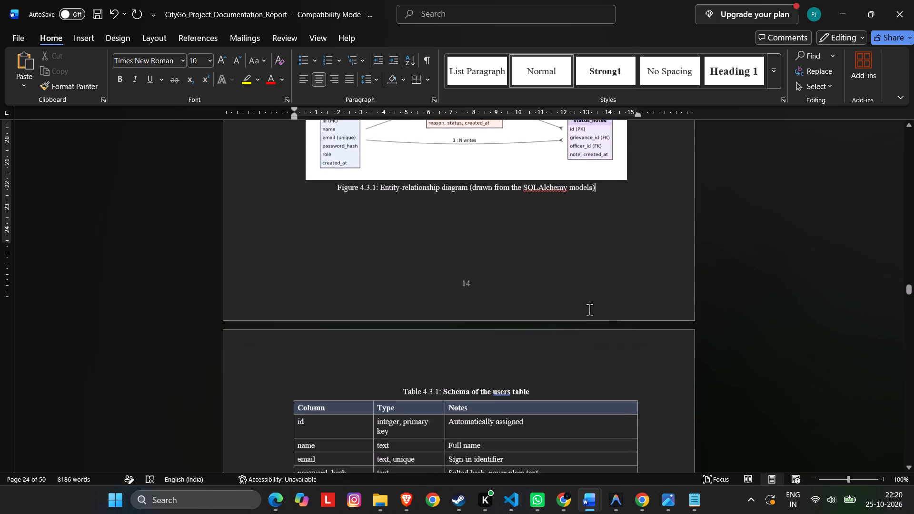
Remove the bold formatting from the title text in the Table 4.3.1 users schema caption.
scroll(589, 309, "down", 11)
left_click(558, 338)
scroll(558, 338, "down", 5)
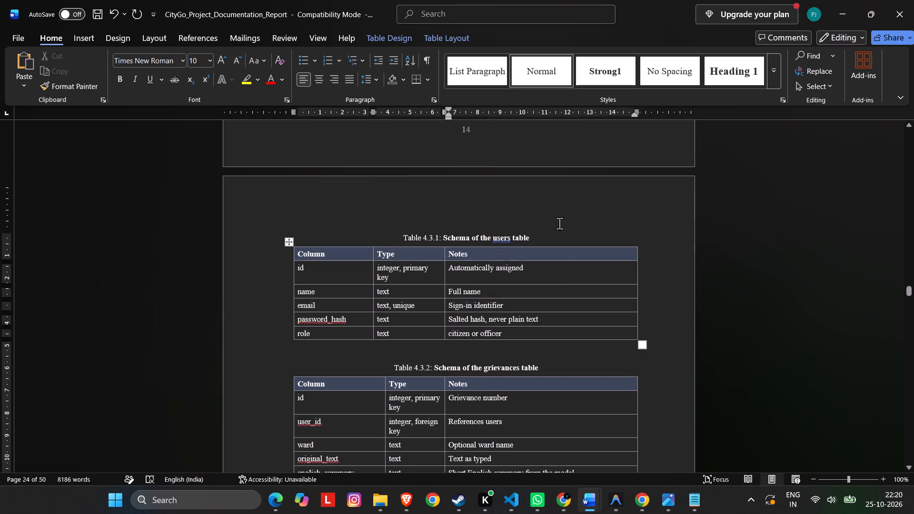
left_click(543, 234)
scroll(560, 310, "down", 9)
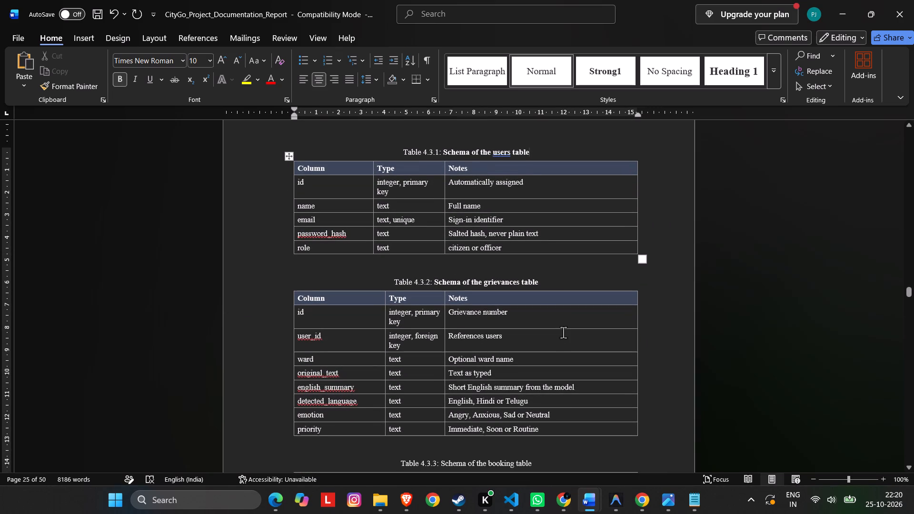
left_click_drag(544, 151, 454, 155)
left_click(117, 77)
Remove the bold formatting from the title text in the Table 4.3.2 grievances schema caption.
scroll(519, 271, "down", 4)
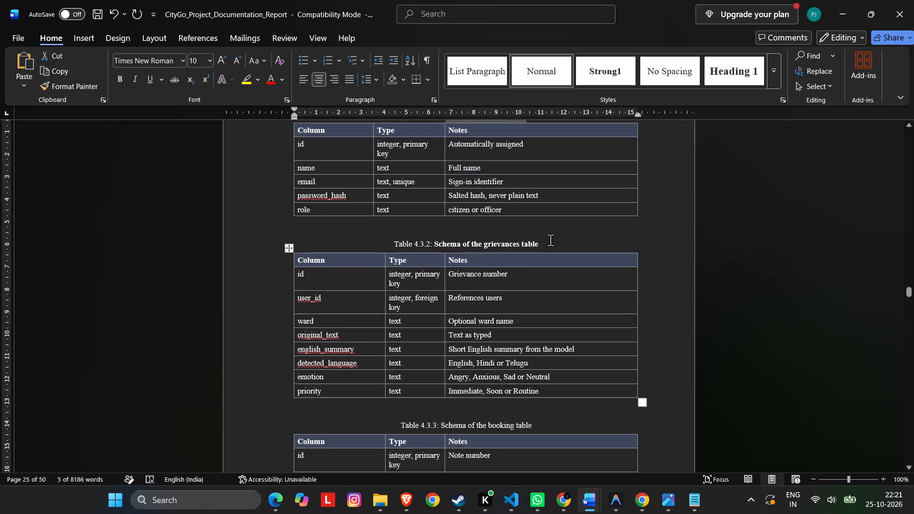
left_click_drag(550, 240, 444, 242)
left_click(121, 77)
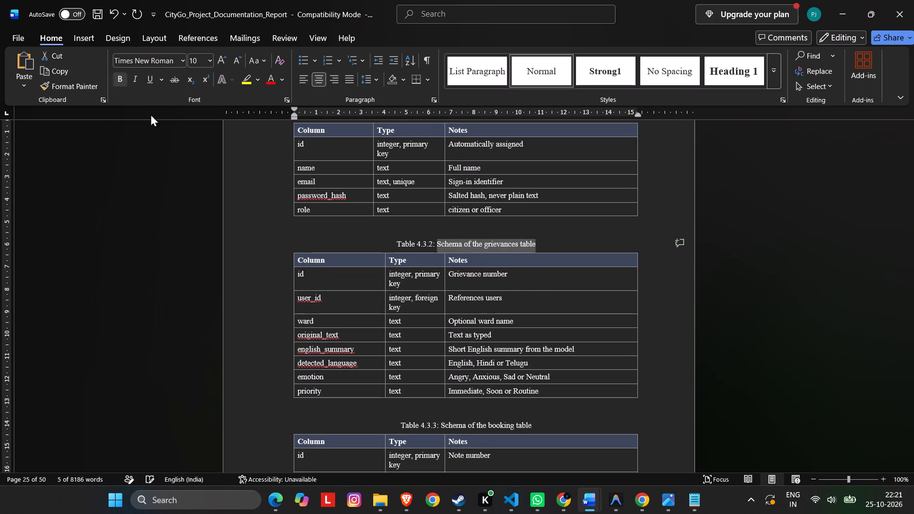
left_click(519, 308)
Review the Table 4.3.3 schema and its caption, and the section 4.4 API Design text.
scroll(519, 308, "down", 19)
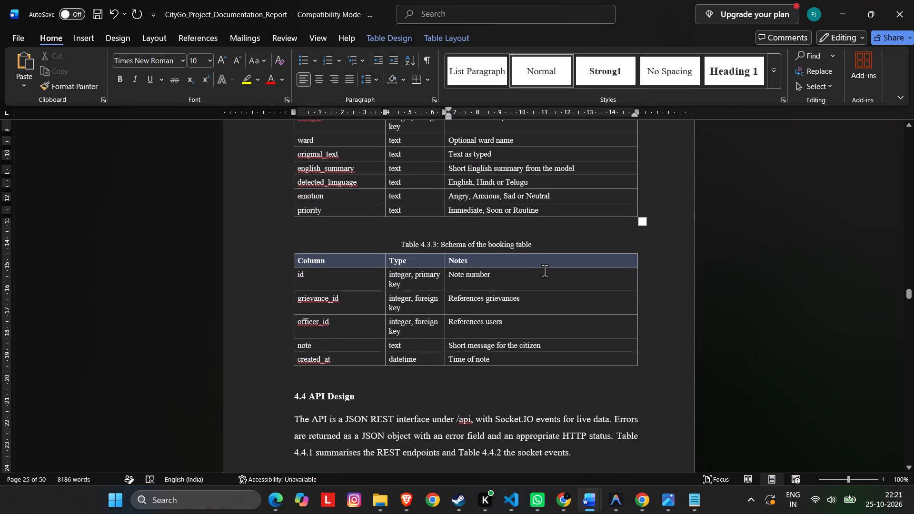
left_click(548, 248)
scroll(542, 258, "down", 1)
left_click(498, 284)
scroll(567, 315, "down", 6)
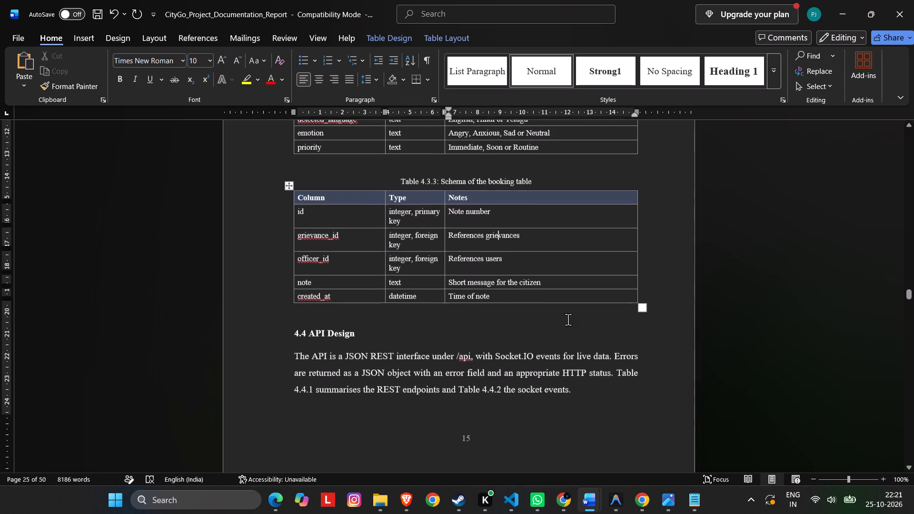
scroll(568, 319, "down", 4)
left_click(387, 296)
scroll(466, 317, "down", 10)
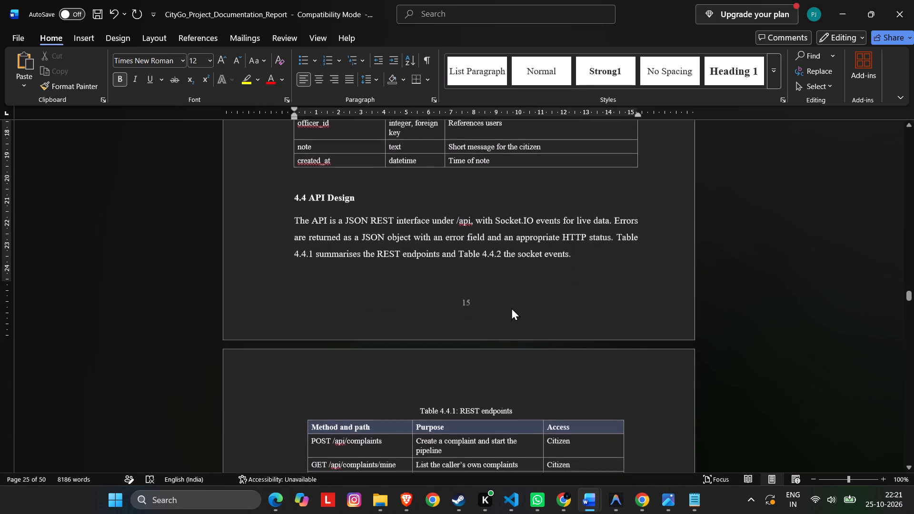
Check the captions and font settings of Table 4.4.1 REST endpoints and Table 4.4.2 Real Time channels.
scroll(513, 306, "down", 11)
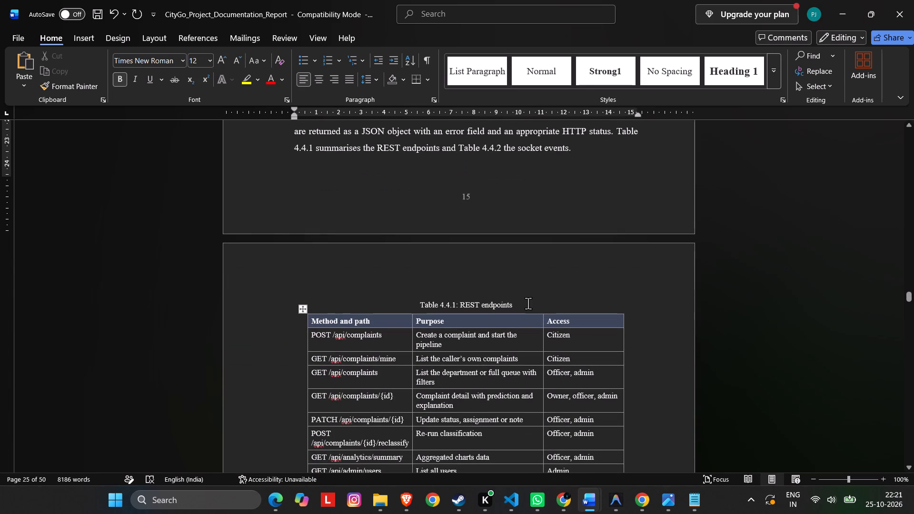
left_click(528, 303)
scroll(528, 307, "down", 6)
left_click(528, 313)
scroll(528, 314, "down", 10)
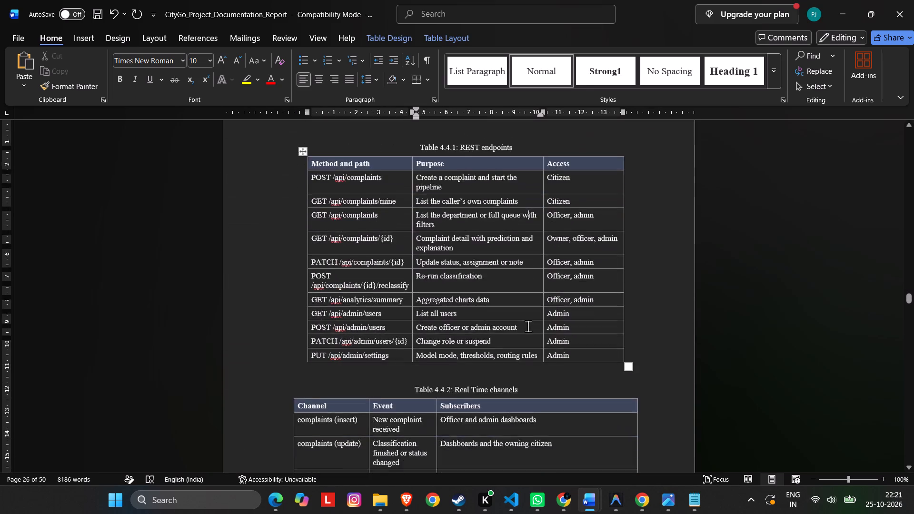
scroll(528, 326, "down", 13)
left_click(518, 326)
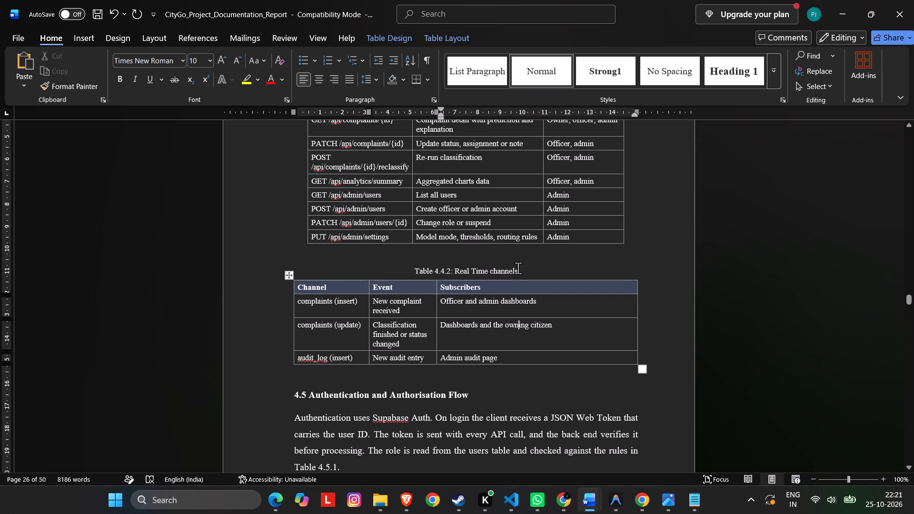
left_click(518, 268)
scroll(520, 304, "down", 8)
left_click(496, 316)
scroll(499, 332, "down", 5)
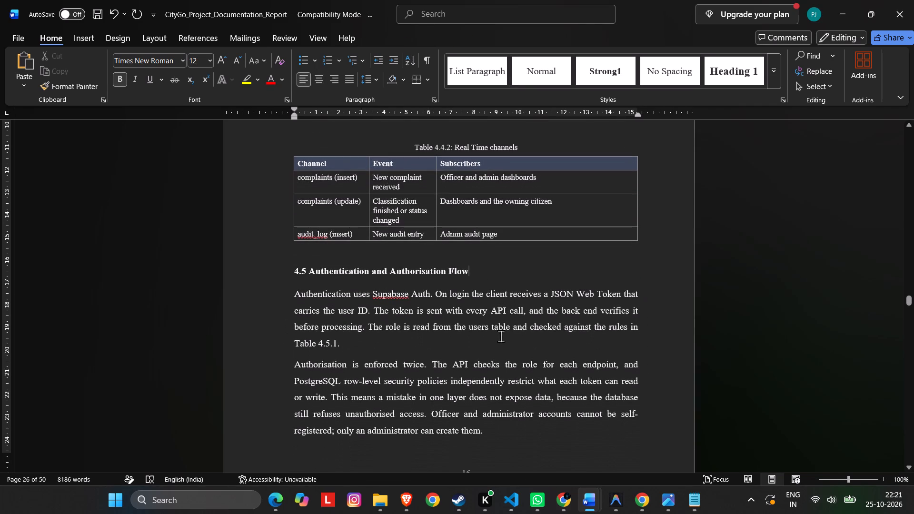
Set the font size of all text in Table 4.5.1, the authorisation rules table, to 10 pt.
left_click(501, 336)
scroll(501, 336, "down", 20)
scroll(501, 336, "down", 9)
left_click(501, 343)
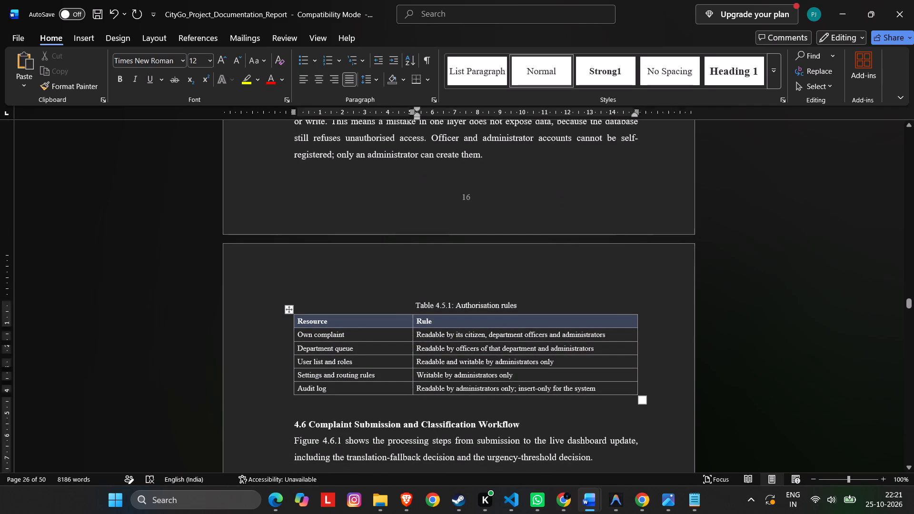
left_click(587, 372)
scroll(587, 372, "down", 7)
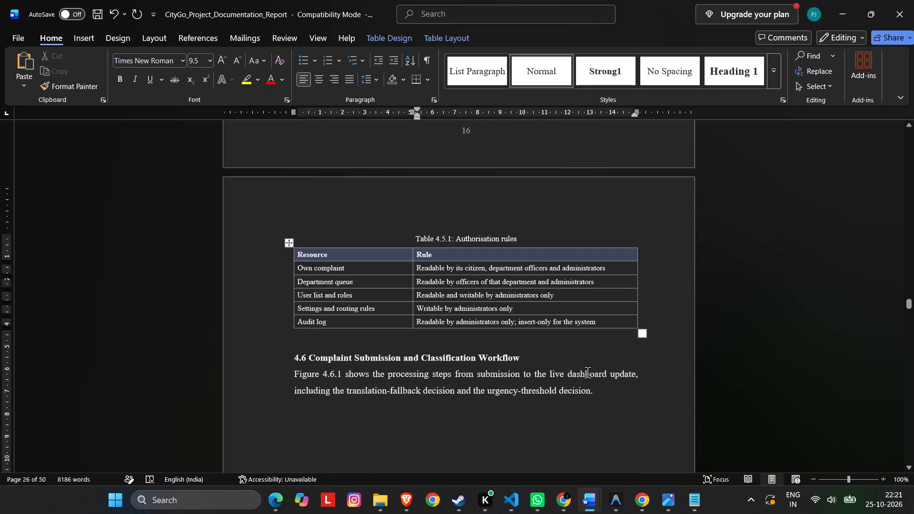
scroll(587, 372, "up", 4)
left_click_drag(605, 362, 305, 296)
left_click(210, 59)
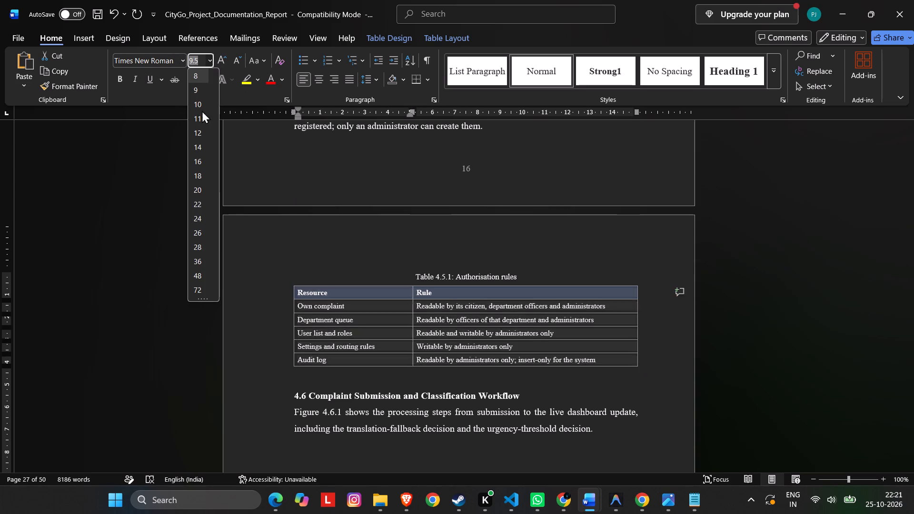
left_click(199, 104)
left_click(524, 273)
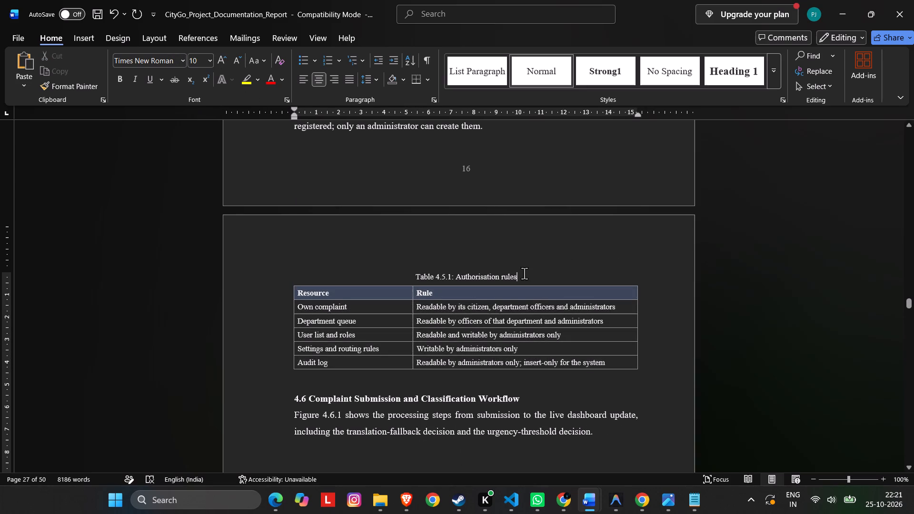
Remove the bold formatting from the title text in the Figure 4.6.1 complaint workflow caption.
scroll(578, 275, "down", 20)
scroll(578, 275, "down", 13)
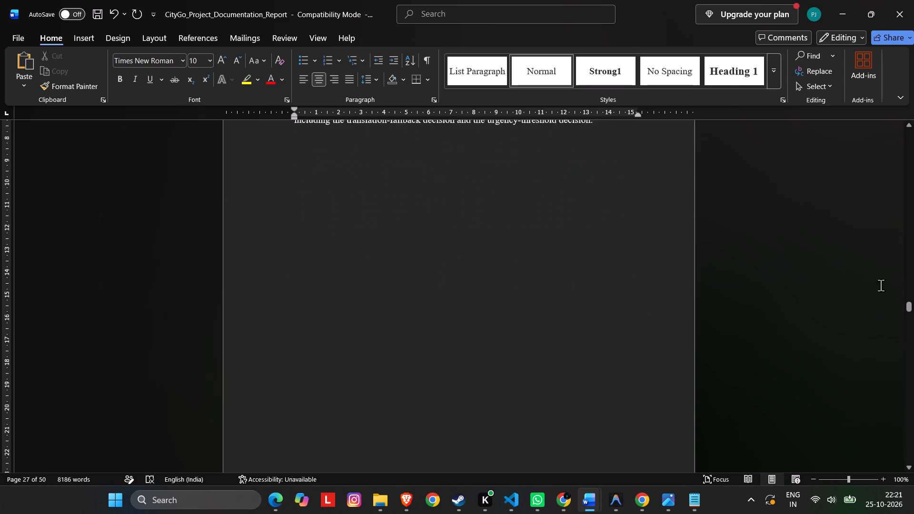
left_click_drag(910, 306, 912, 314)
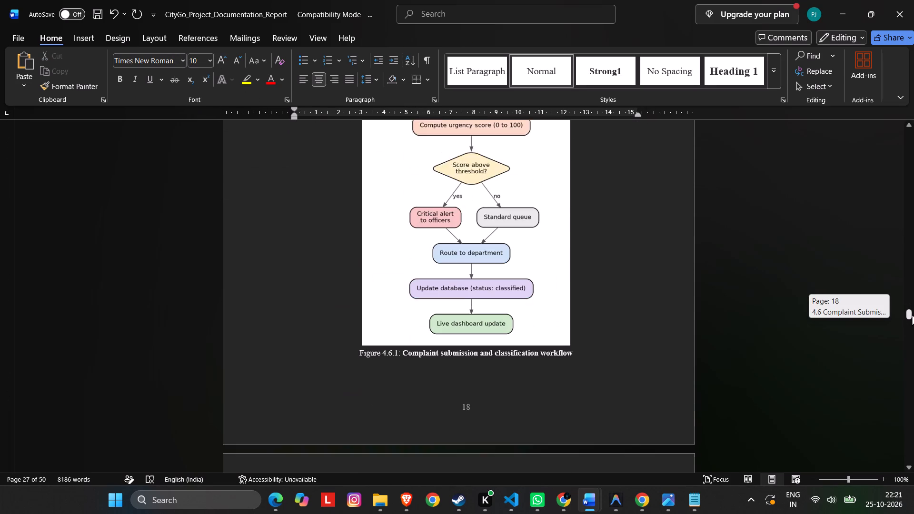
left_click_drag(912, 314, 912, 315)
left_click_drag(592, 254, 419, 249)
left_click_drag(216, 169, 216, 155)
left_click(586, 254)
left_click_drag(586, 254, 402, 254)
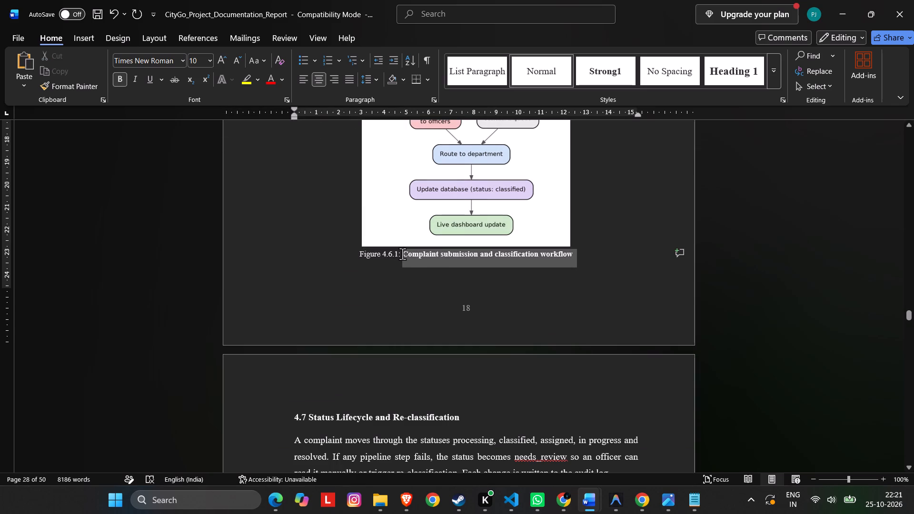
left_click_drag(402, 254, 401, 254)
left_click(117, 74)
Remove the bold formatting from the title text "Real-time update sequence" in the Figure 4.8.1 caption.
scroll(913, 277, "down", 5)
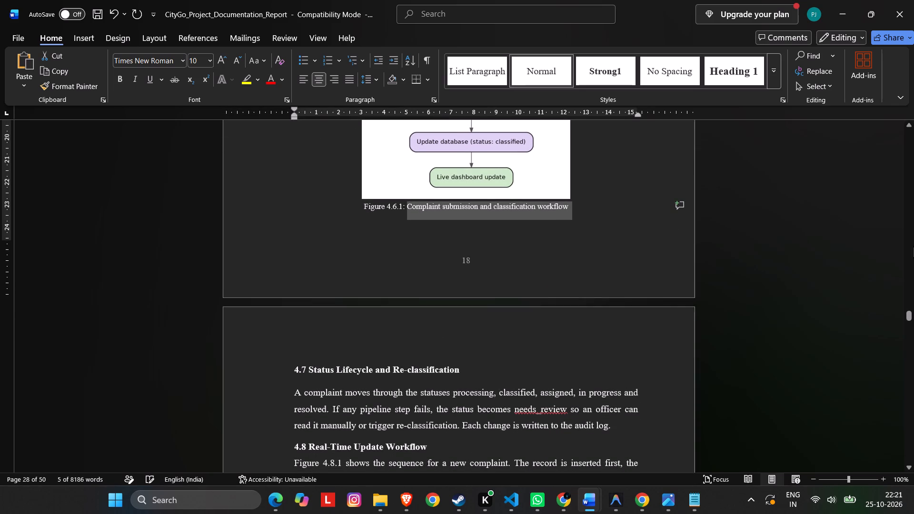
left_click(909, 312)
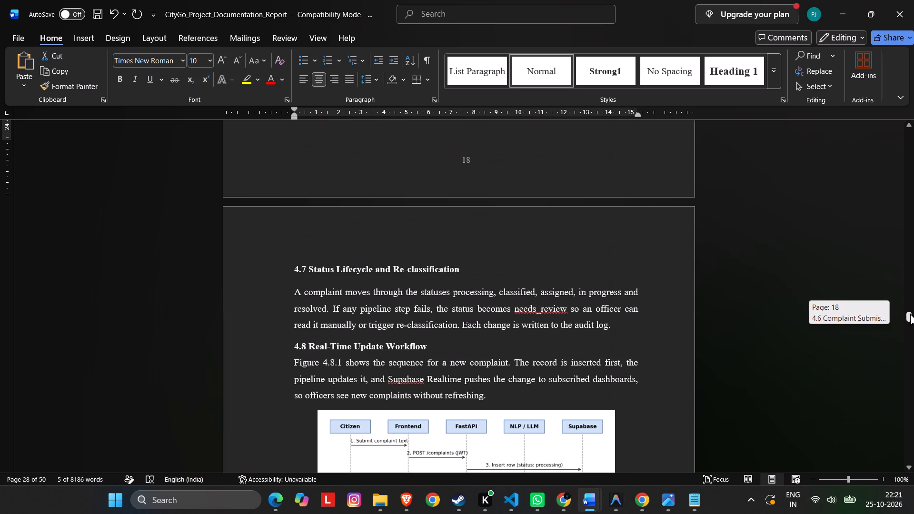
left_click(351, 289)
scroll(487, 317, "down", 4)
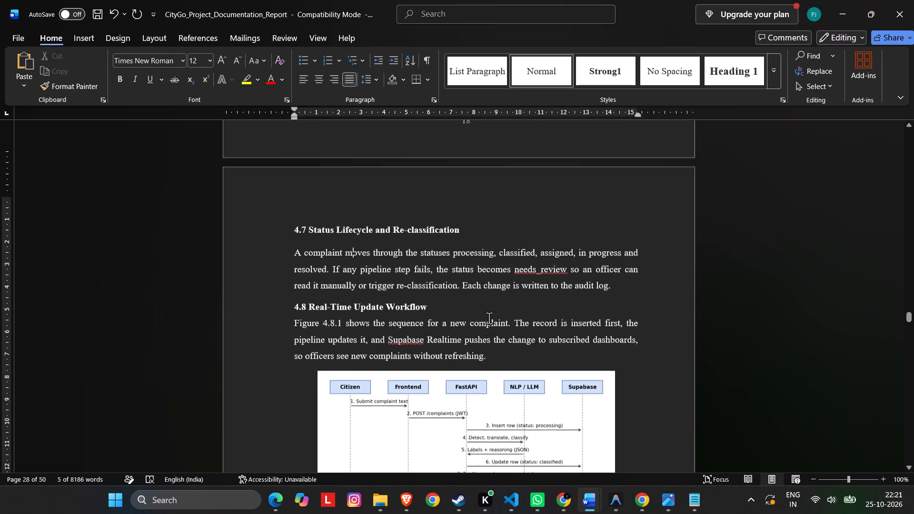
scroll(489, 318, "down", 20)
scroll(489, 318, "down", 7)
left_click(547, 308)
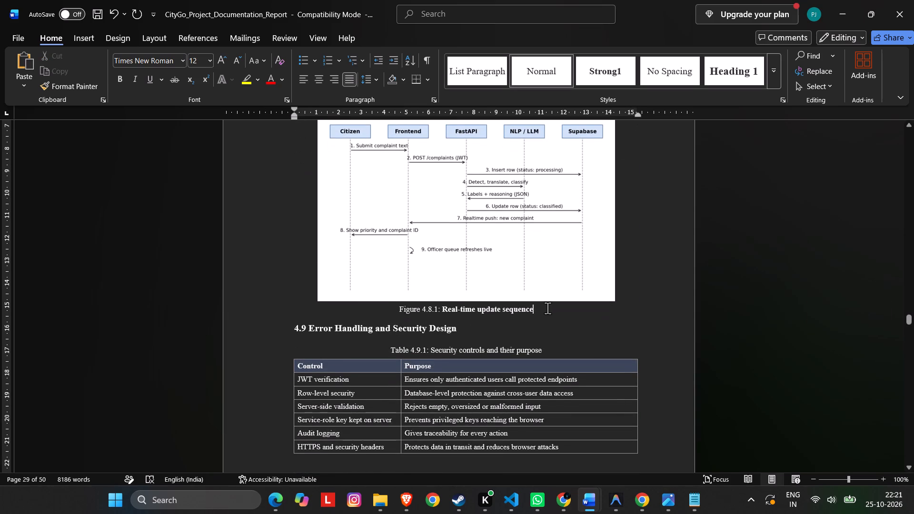
scroll(548, 322, "down", 6)
scroll(548, 323, "up", 1)
left_click_drag(551, 260, 449, 261)
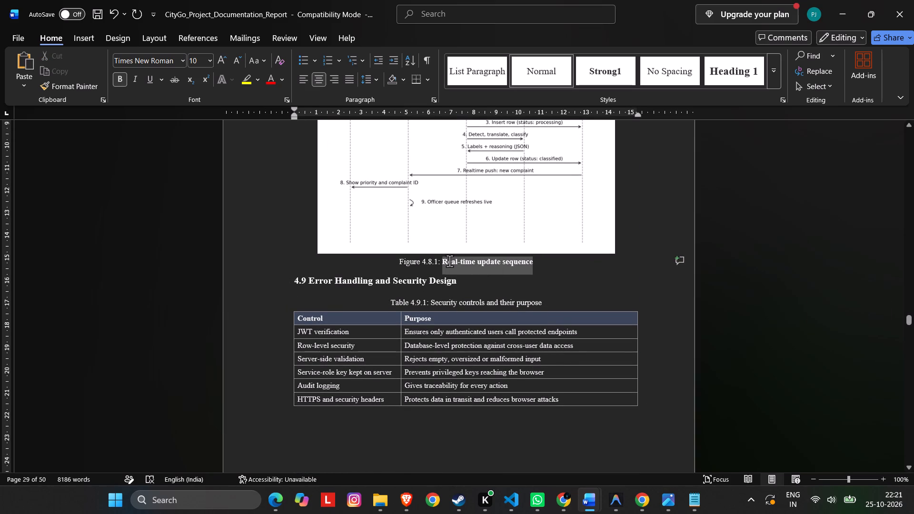
left_click_drag(449, 261, 448, 261)
left_click(121, 76)
Set the font size of all text in Table 4.9.1, the security controls table, to 10 pt.
scroll(592, 351, "down", 3)
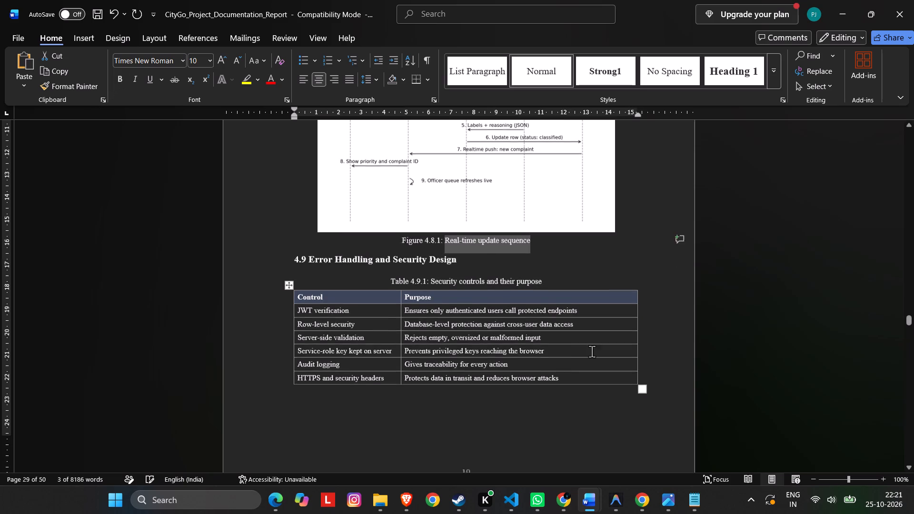
scroll(592, 351, "down", 7)
left_click(567, 287)
left_click_drag(583, 307, 282, 225)
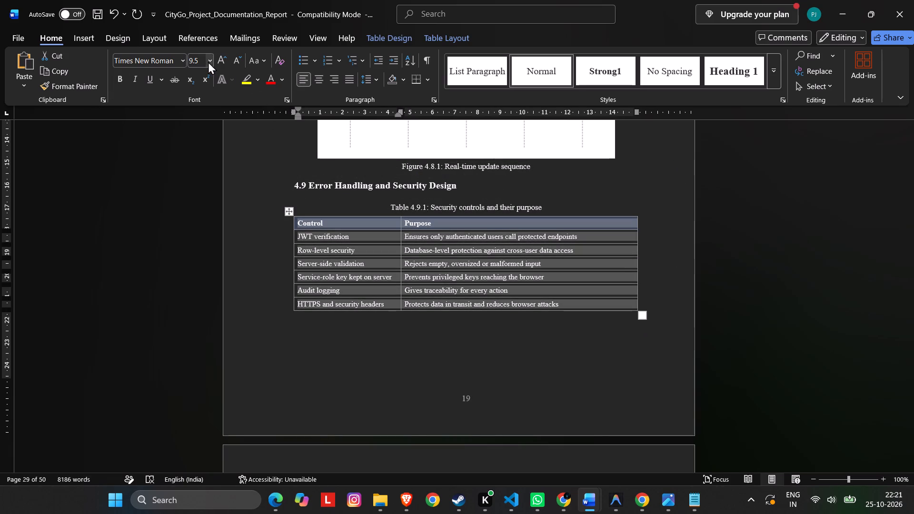
left_click(210, 62)
left_click(207, 108)
left_click(565, 206)
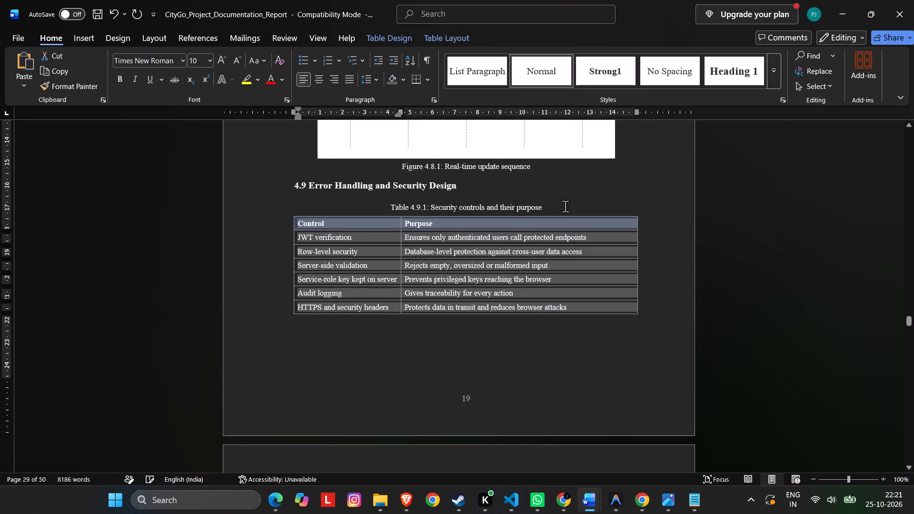
Review Chapter 5, Methodology and Implementation, including the Table 5.2.1 technology stack and its font settings, through to the start of Chapter 6.
scroll(572, 252, "down", 20)
scroll(572, 252, "down", 8)
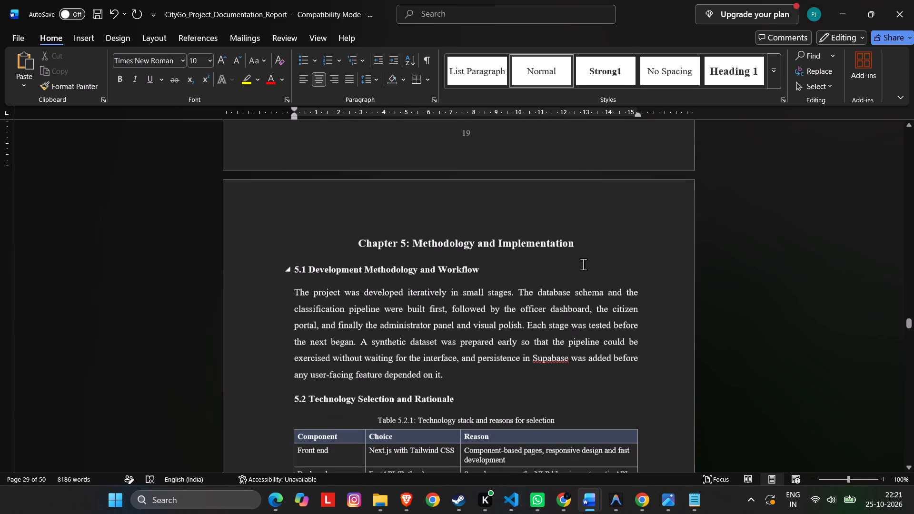
left_click(907, 321)
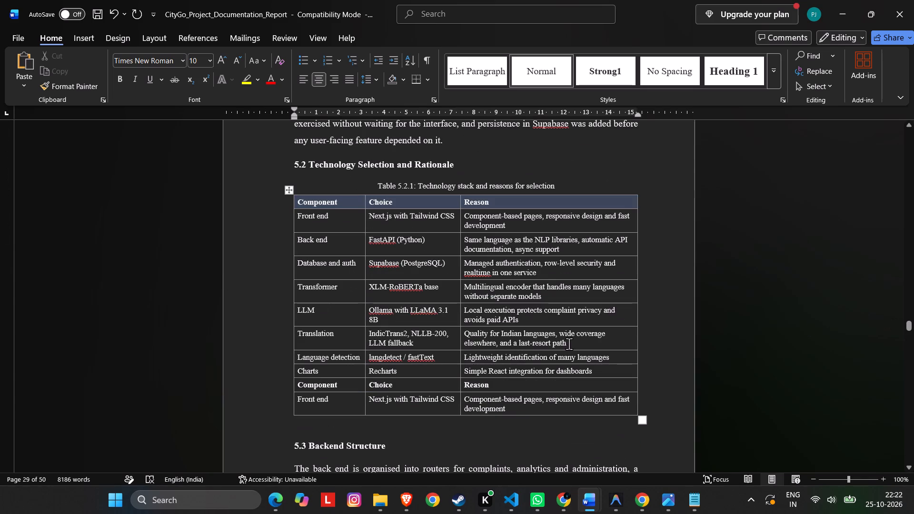
left_click(569, 344)
left_click_drag(908, 324, 909, 326)
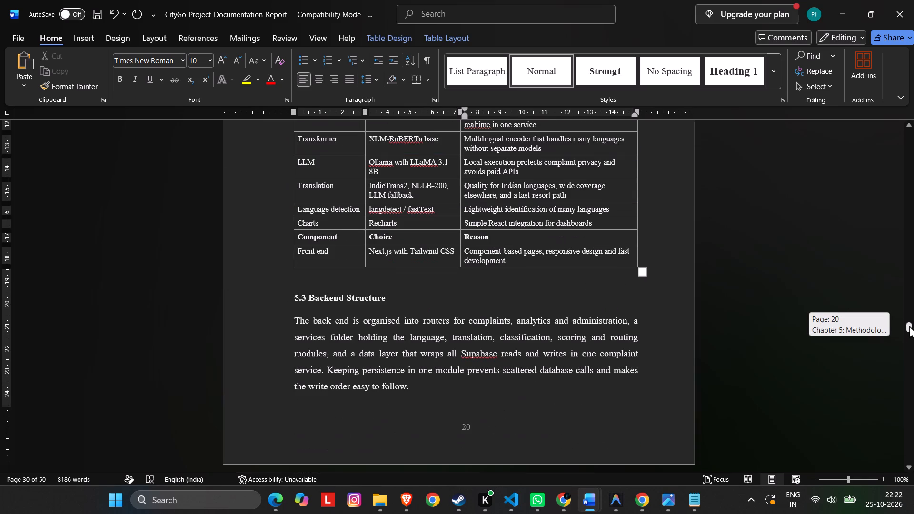
left_click_drag(909, 326, 910, 331)
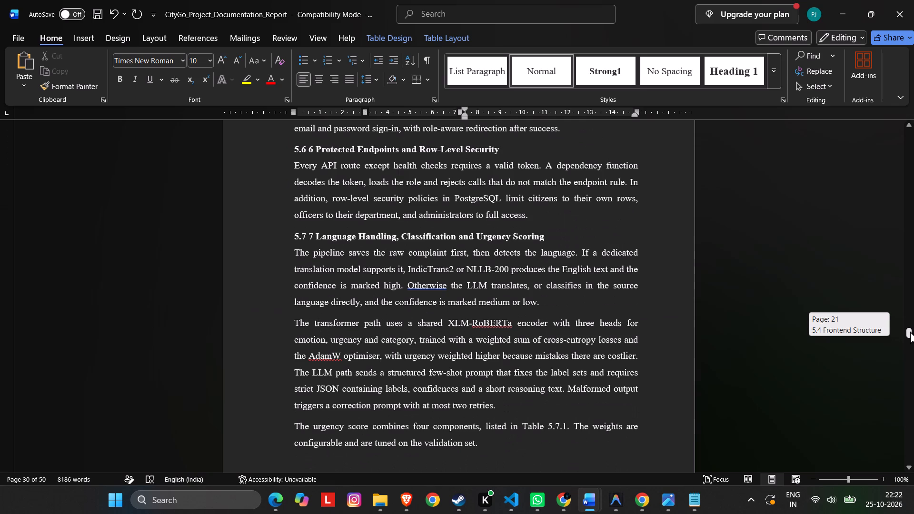
left_click_drag(910, 331, 911, 338)
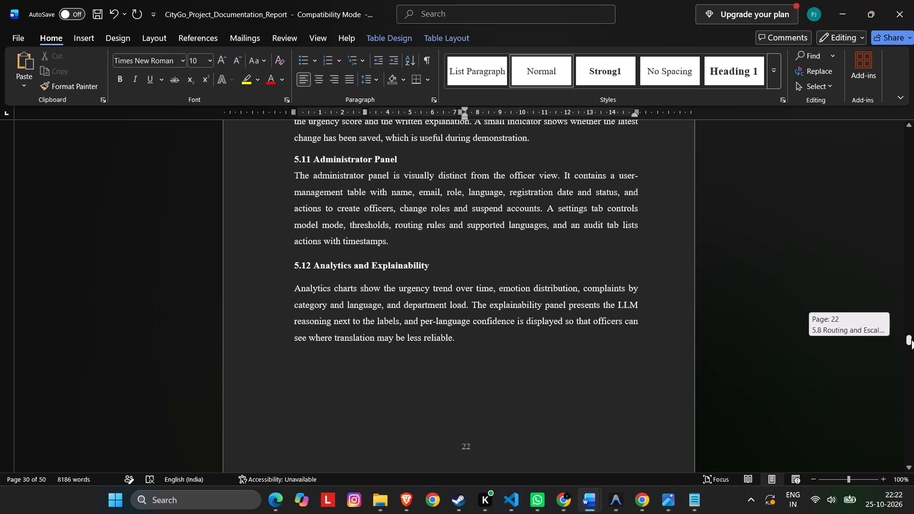
left_click_drag(911, 338, 912, 345)
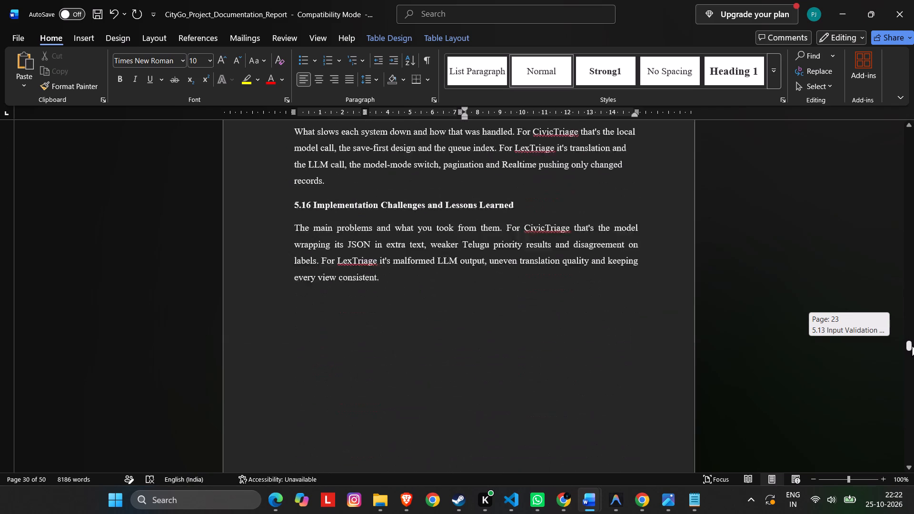
left_click_drag(912, 345, 912, 349)
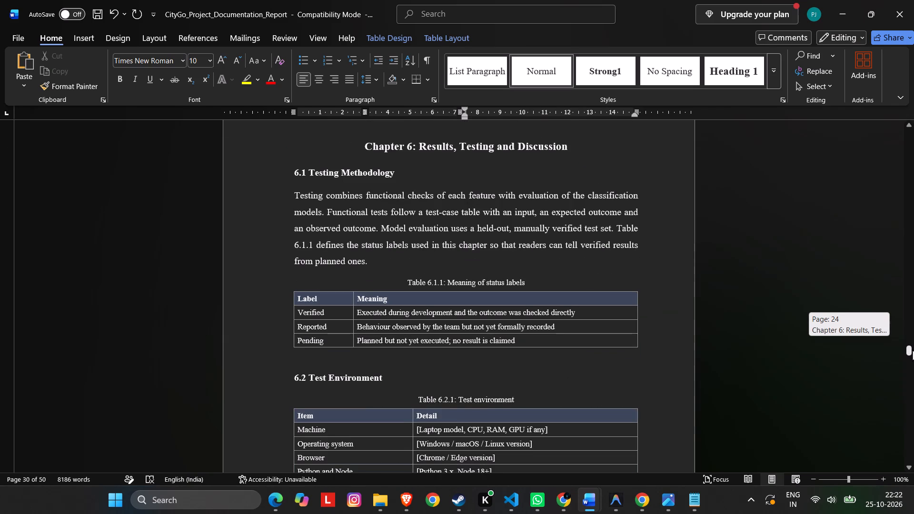
left_click_drag(912, 349, 912, 349)
Check the captions and text font settings of Tables 6.1.1, 6.2.1 and 6.3.1 in the Chapter 6 testing sections.
left_click(550, 232)
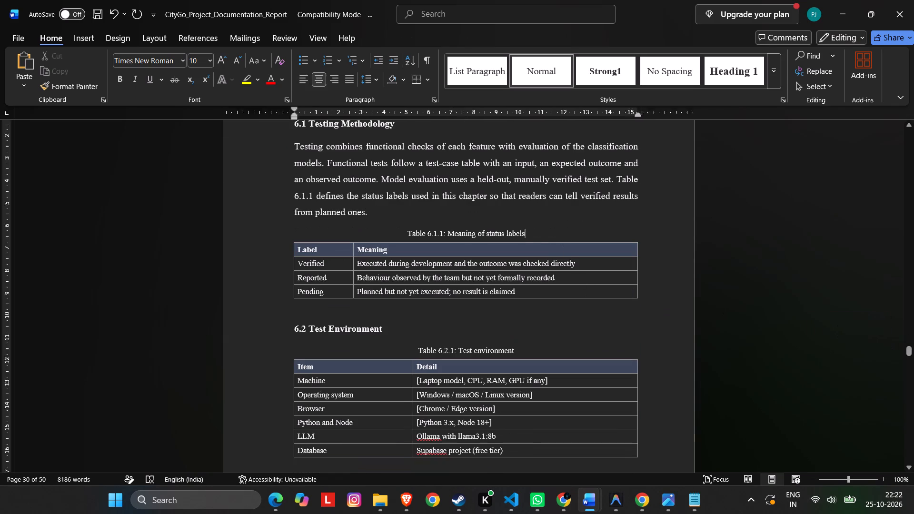
left_click(575, 285)
left_click(541, 289)
scroll(541, 292, "down", 9)
left_click(542, 311)
scroll(542, 311, "down", 17)
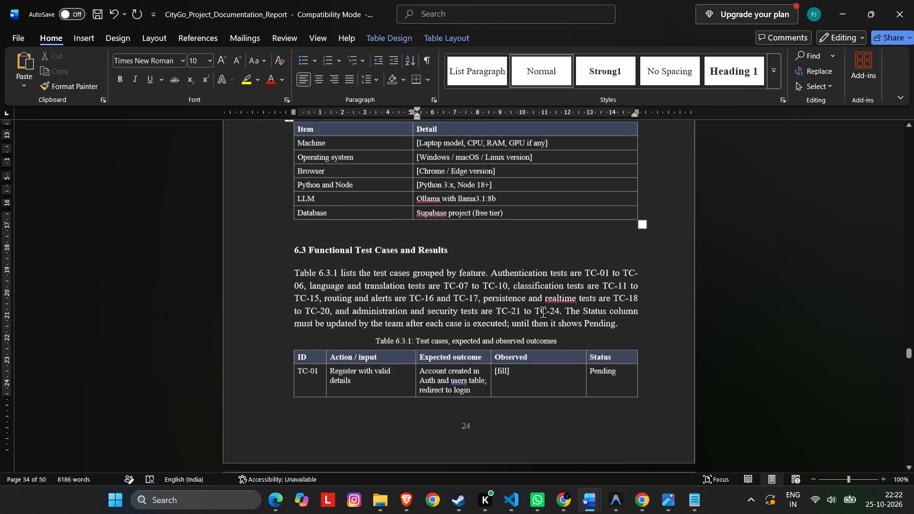
scroll(543, 312, "down", 5)
left_click(570, 285)
scroll(567, 289, "down", 3)
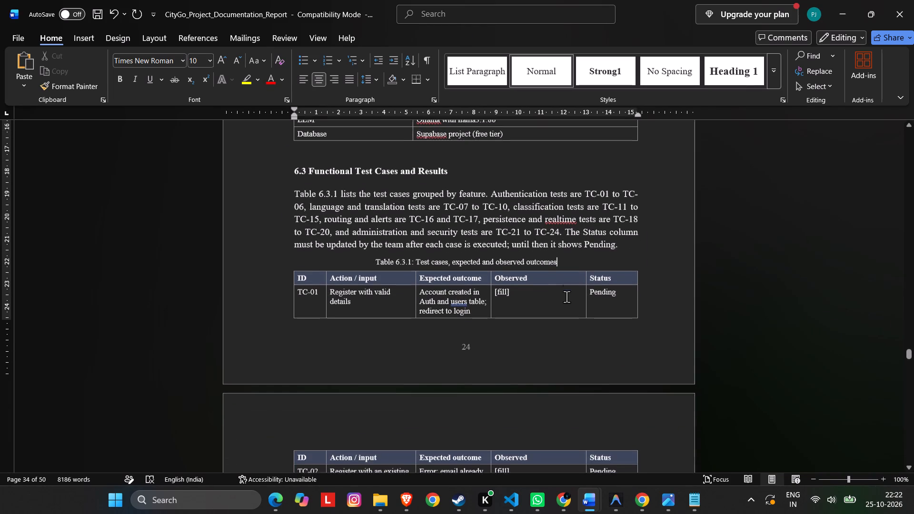
left_click(539, 288)
scroll(538, 297, "down", 20)
scroll(538, 297, "down", 8)
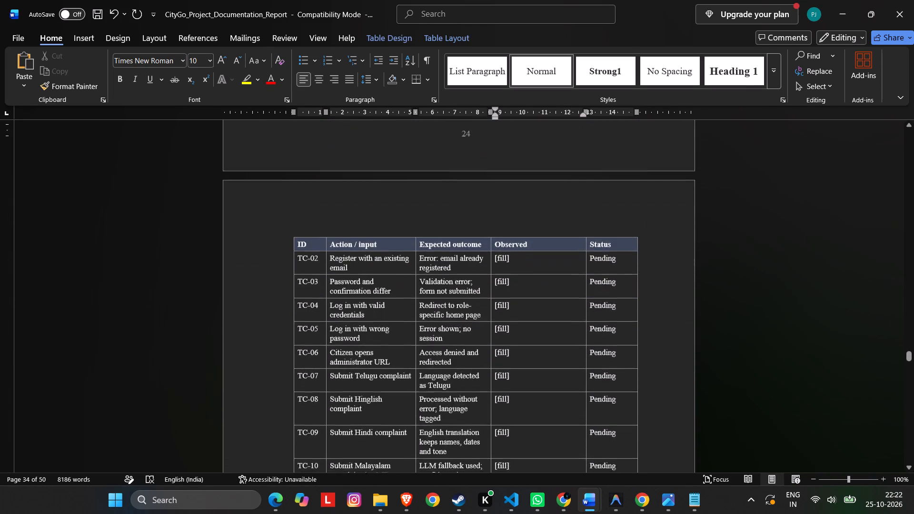
scroll(546, 313, "down", 20)
scroll(546, 313, "down", 20)
scroll(546, 313, "down", 8)
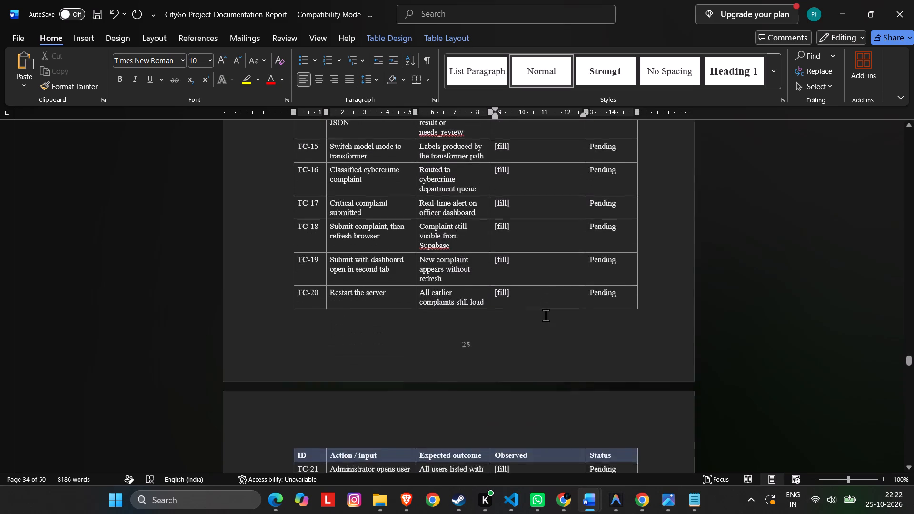
scroll(546, 315, "down", 20)
scroll(546, 315, "down", 4)
Remove the bold formatting from the title text "Registration and login pages" in the Figure 6.4.1 caption.
left_click(452, 307)
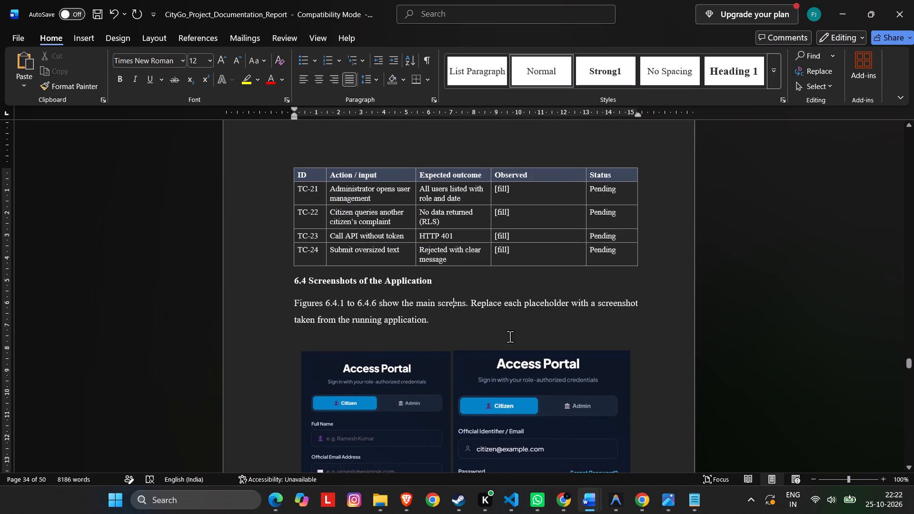
scroll(513, 337, "down", 17)
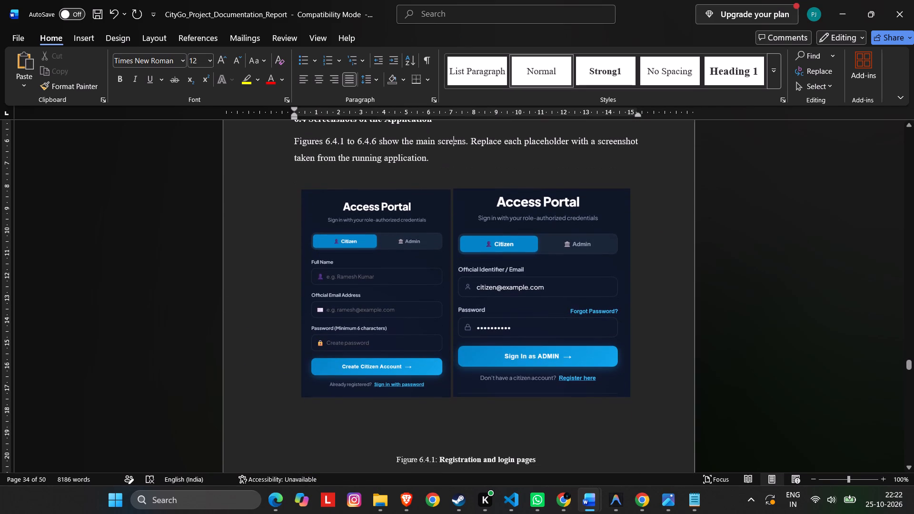
scroll(516, 340, "down", 11)
left_click_drag(560, 353, 450, 354)
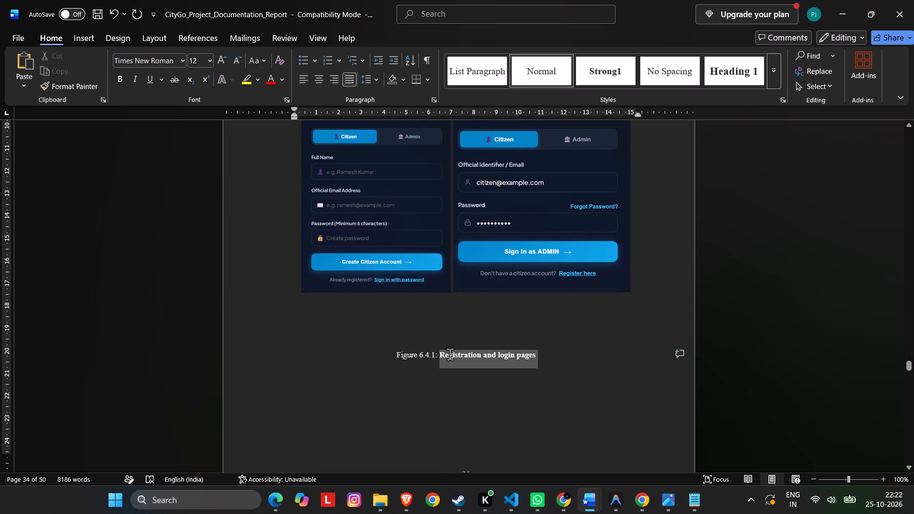
left_click_drag(450, 354, 440, 354)
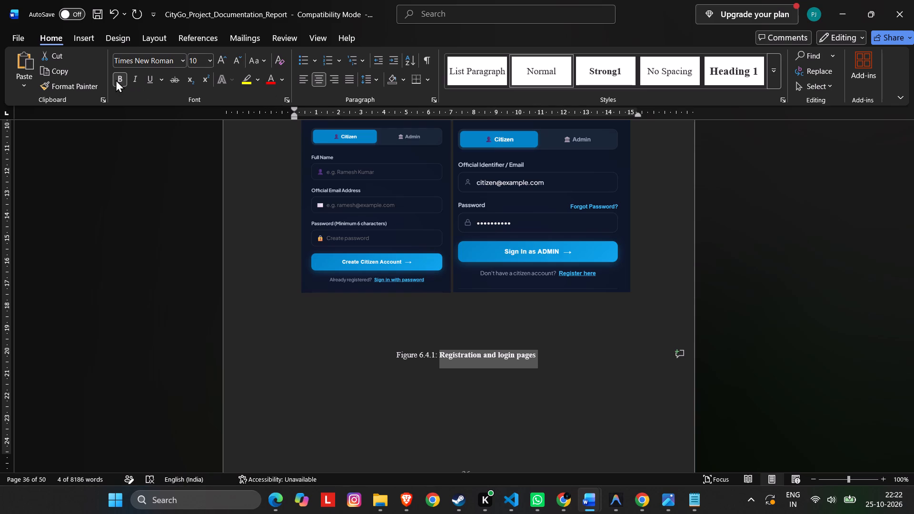
left_click(116, 79)
Check the font formatting of the title text in the Figure 6.4.2 Dashboard caption.
scroll(678, 358, "down", 20)
scroll(678, 358, "down", 13)
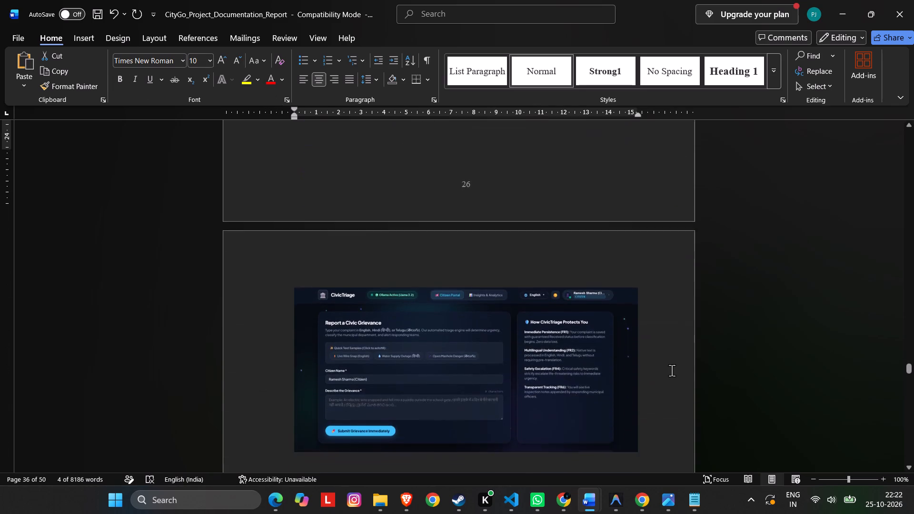
scroll(672, 370, "down", 12)
left_click_drag(528, 344, 469, 341)
scroll(561, 346, "down", 6)
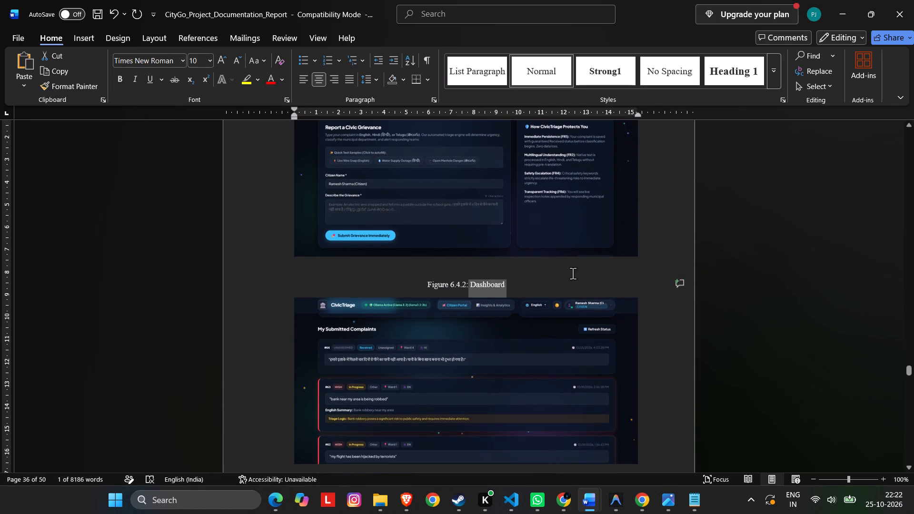
left_click(573, 273)
left_click_drag(509, 283, 489, 283)
left_click(683, 333)
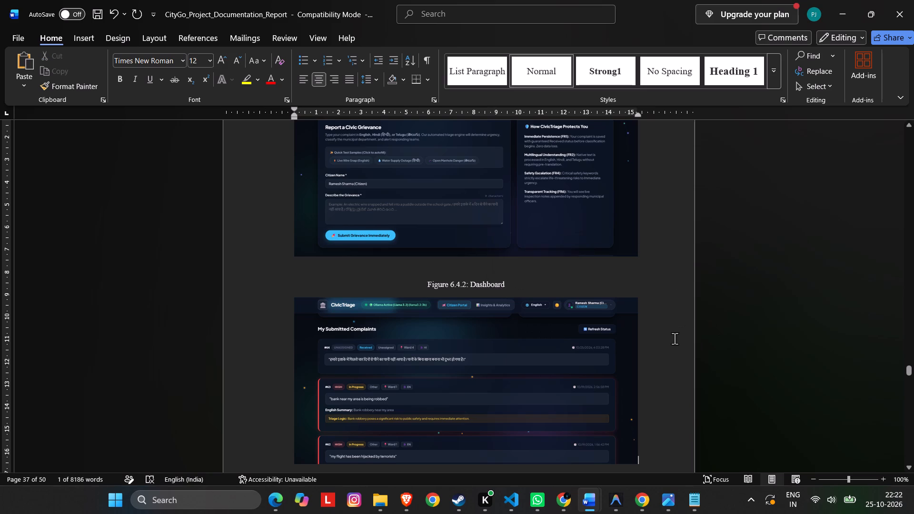
Remove the bold formatting from the title text "Citizen complaint submission with language badge" in the Figure 6.4.3 caption.
scroll(671, 348, "down", 14)
left_click_drag(582, 356, 419, 356)
left_click(117, 77)
Remove the bold formatting from the title text "Complaint detail panel with explanation" in the Figure 6.4.4 caption.
scroll(454, 374, "down", 2)
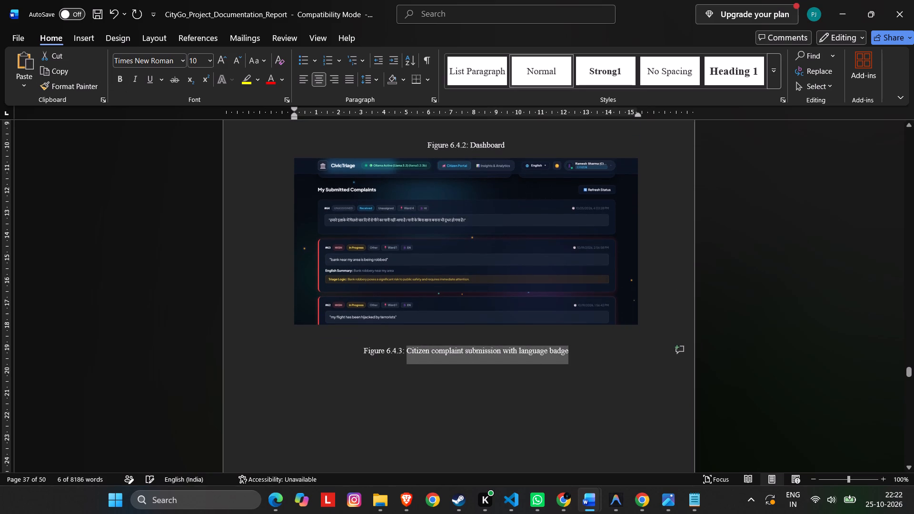
scroll(455, 375, "down", 20)
scroll(455, 375, "down", 20)
scroll(455, 375, "down", 7)
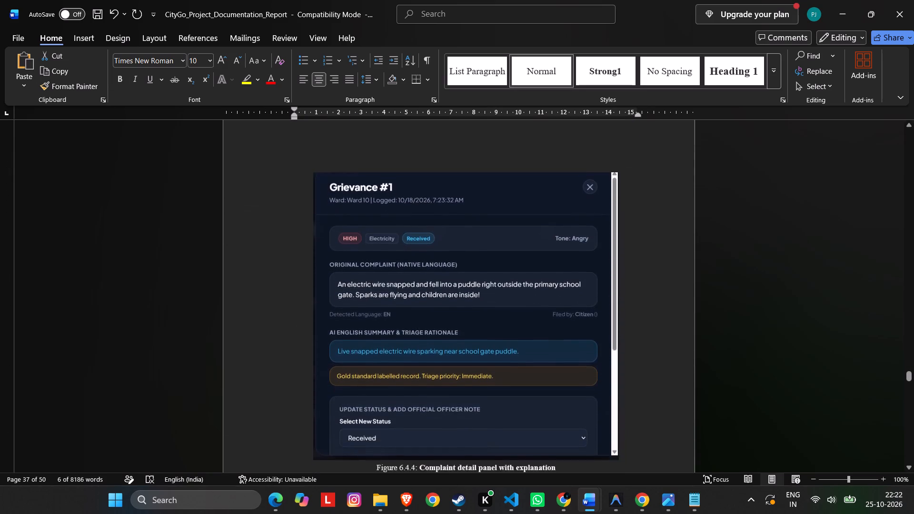
scroll(455, 387, "down", 10)
left_click_drag(569, 366, 424, 370)
left_click(120, 79)
Remove the bold formatting from the title text "Administrator user-management page" in the Figure 6.4.5 caption.
scroll(509, 378, "down", 9)
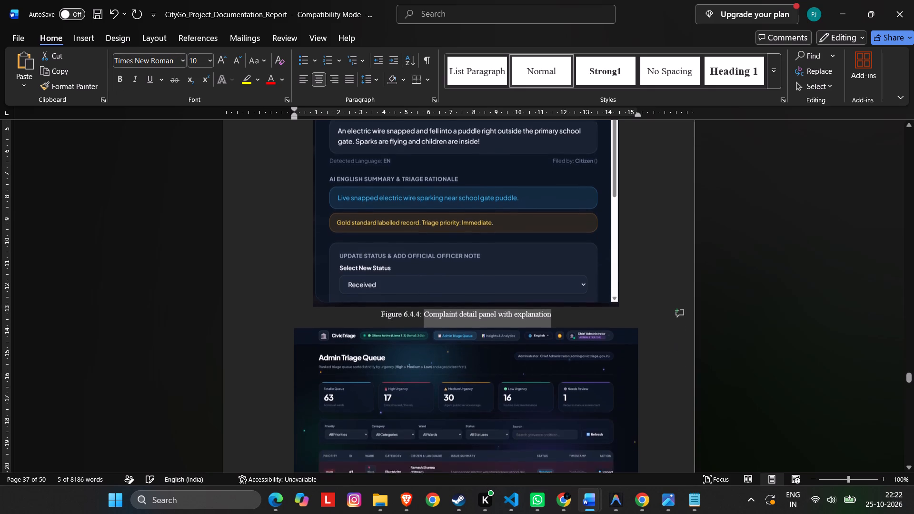
scroll(509, 377, "down", 11)
left_click_drag(569, 369, 431, 366)
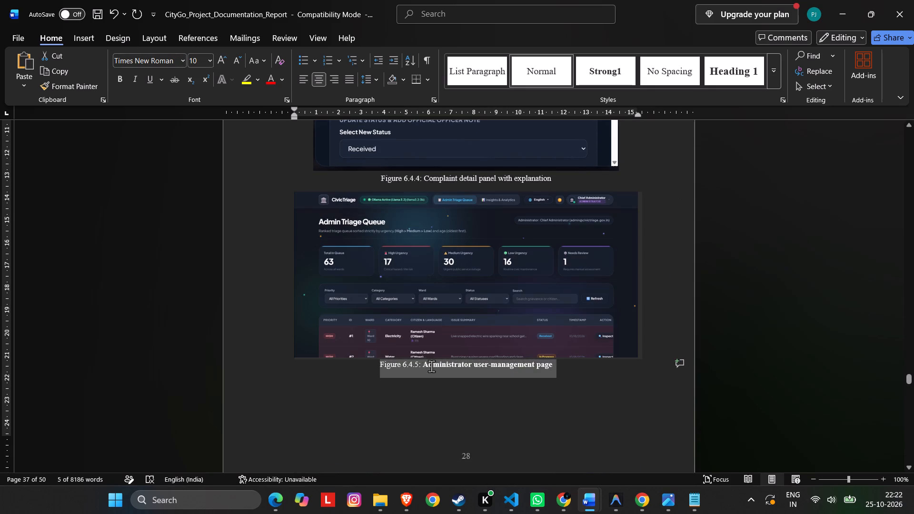
left_click_drag(431, 366, 421, 366)
left_click(421, 366)
left_click_drag(424, 365, 450, 368)
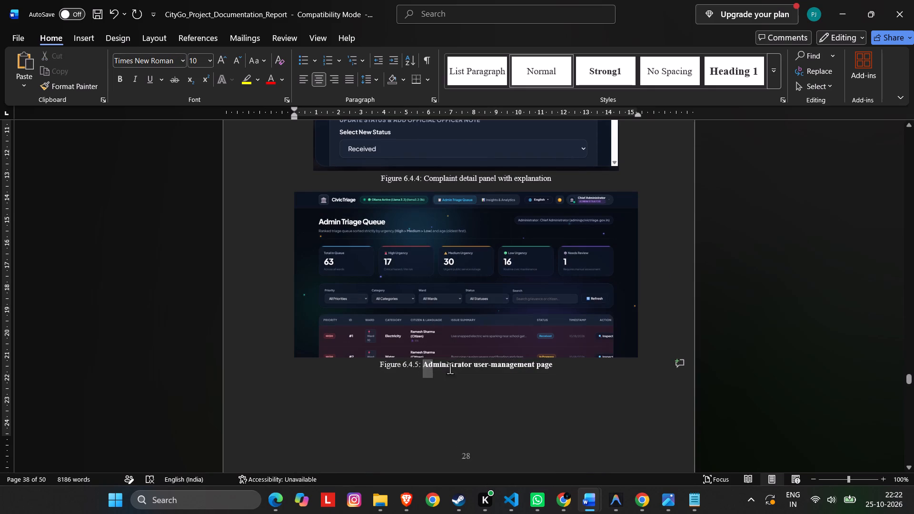
left_click_drag(450, 368, 552, 371)
left_click(119, 79)
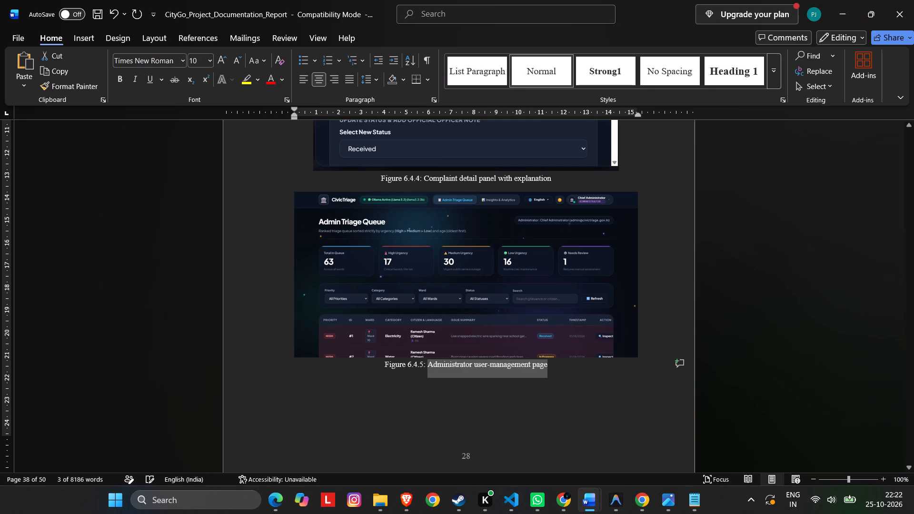
Remove the bold formatting from the title text "Analytics page" in the Figure 6.4.6 caption.
scroll(505, 371, "down", 20)
scroll(505, 371, "down", 16)
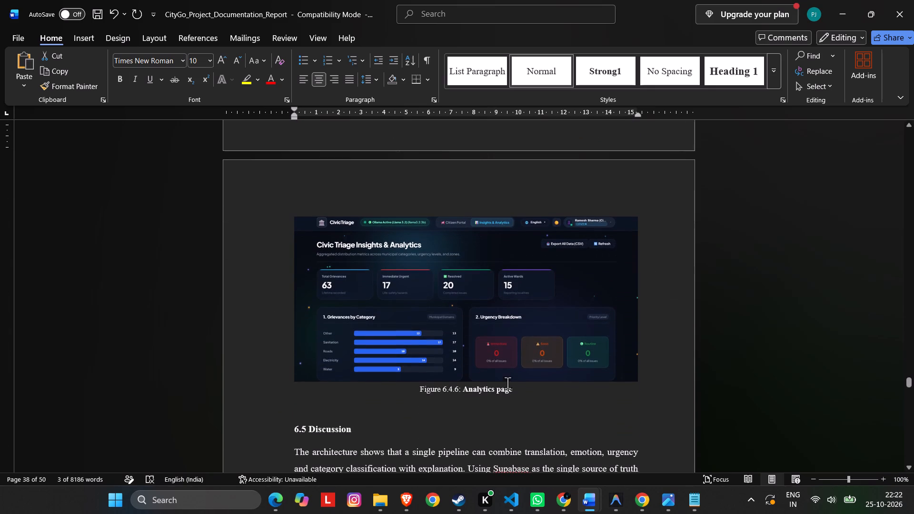
left_click_drag(522, 389, 471, 390)
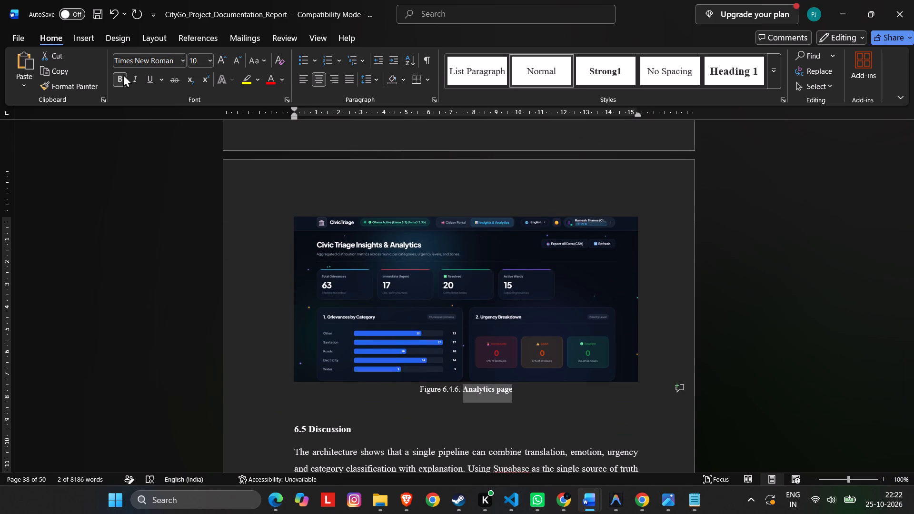
left_click(115, 79)
Remove the bold formatting from the title text "Evaluation metrics to be reported" in the Table 6.5.1 caption.
scroll(566, 376, "down", 20)
scroll(566, 376, "down", 4)
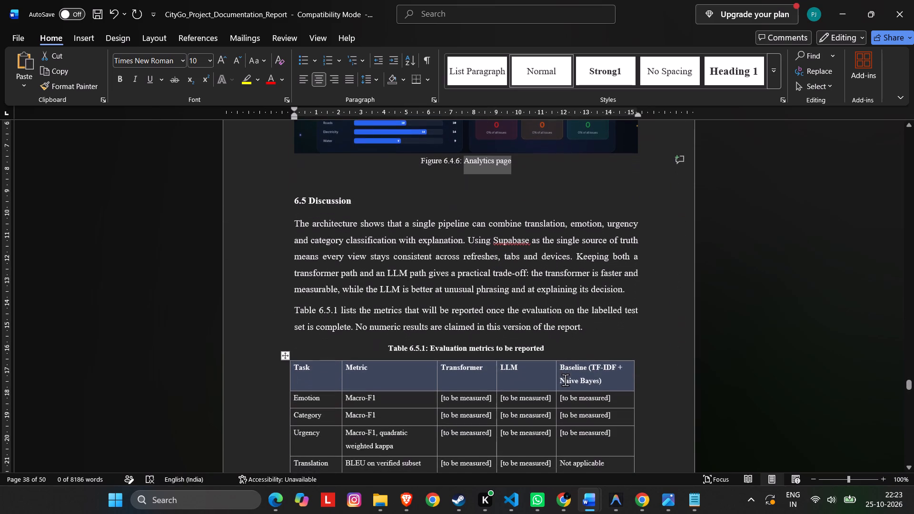
scroll(565, 380, "down", 3)
left_click_drag(547, 316, 475, 319)
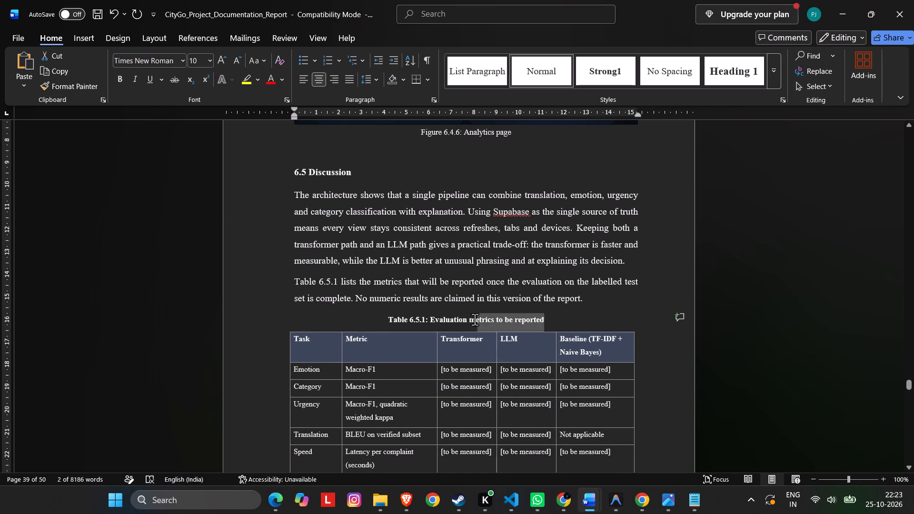
left_click_drag(475, 319, 452, 319)
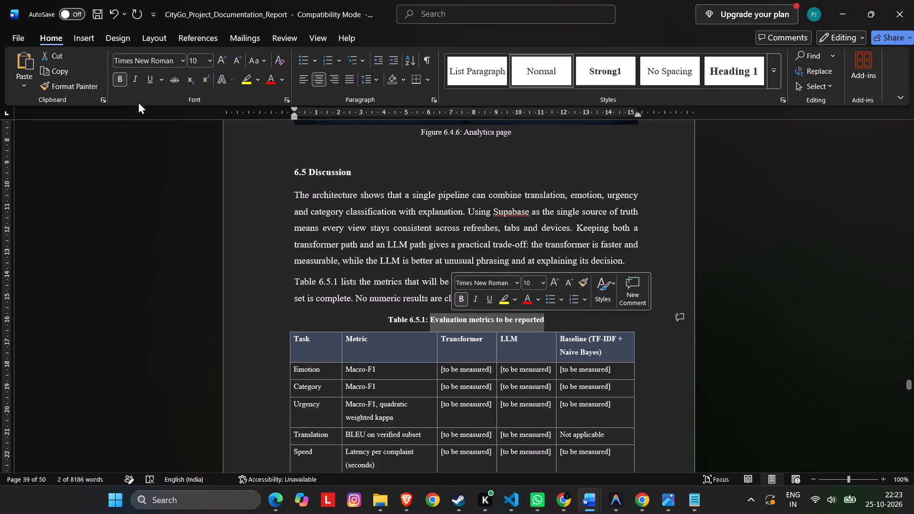
left_click(119, 77)
Set the font size of all text in Table 6.5.1 to 10.
scroll(666, 441, "down", 11)
left_click(558, 337)
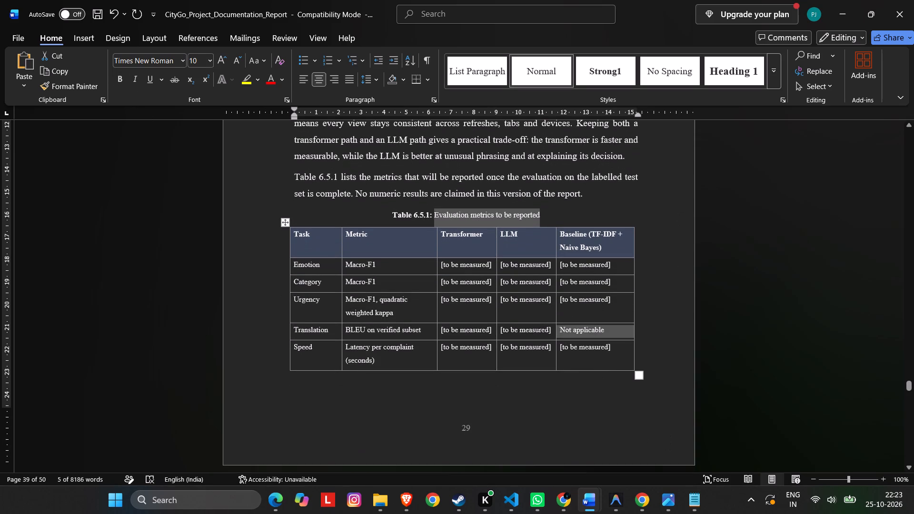
left_click(515, 386)
scroll(615, 403, "down", 1)
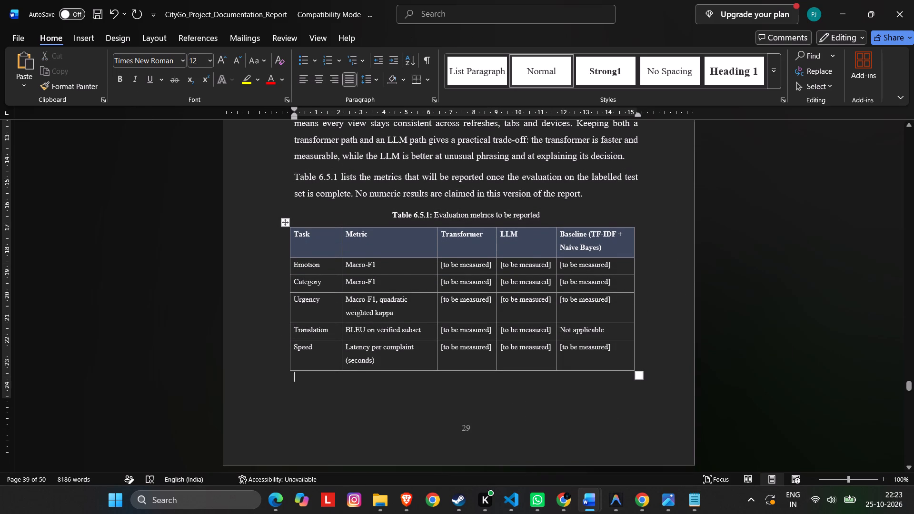
scroll(614, 407, "down", 8)
left_click_drag(626, 260, 342, 176)
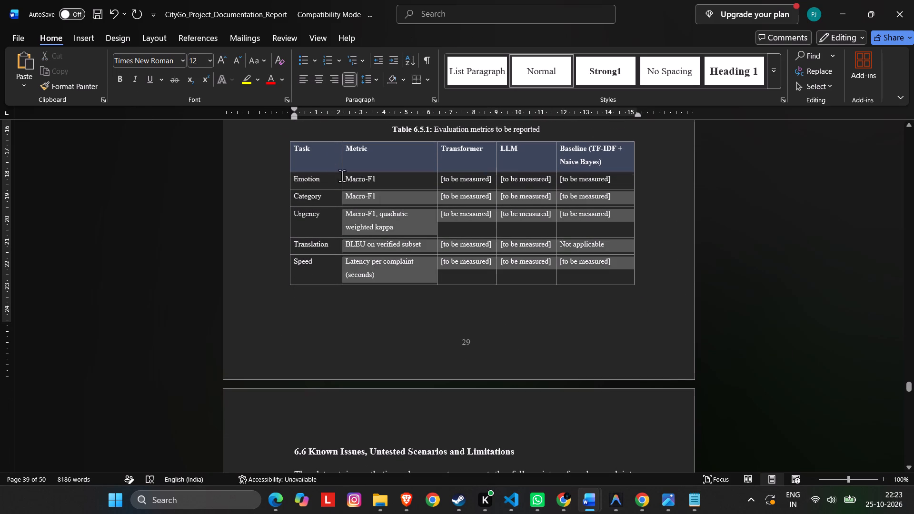
left_click_drag(342, 176, 288, 154)
left_click(211, 57)
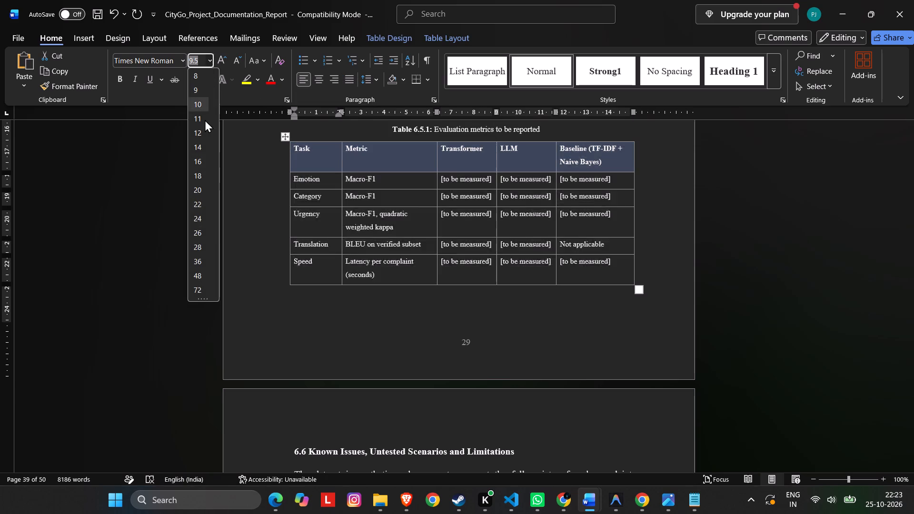
left_click(204, 103)
Check the layout and font sizes of the last rows of Table 6.5.1 and the text of Section 6.6.
scroll(566, 382, "down", 17)
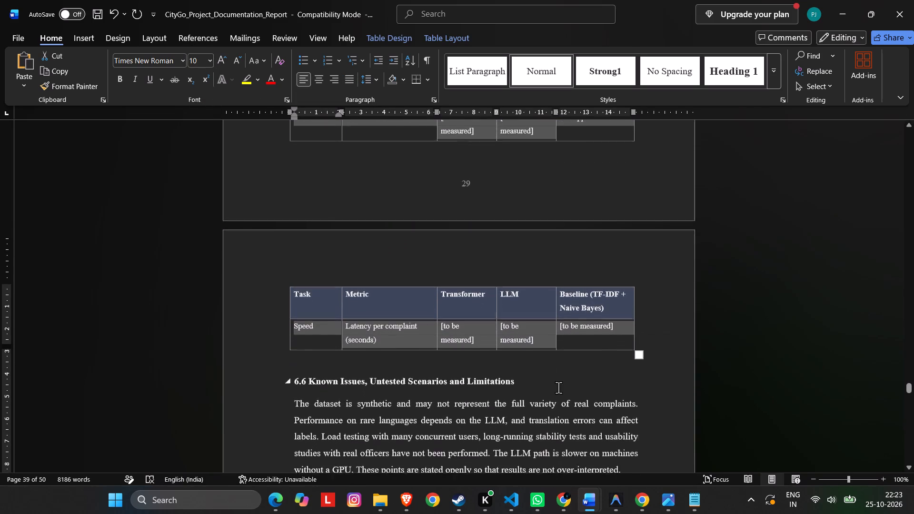
scroll(558, 387, "down", 5)
left_click(599, 331)
scroll(597, 331, "down", 3)
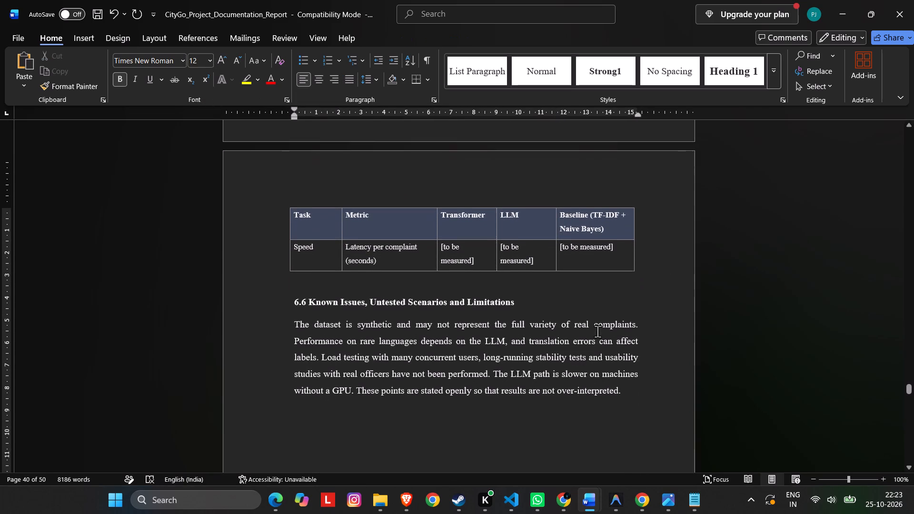
left_click(576, 266)
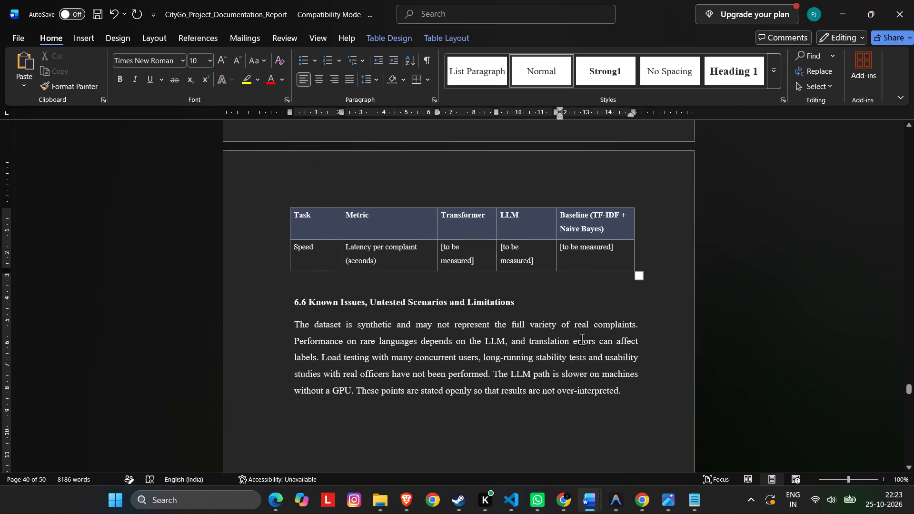
scroll(579, 353, "down", 8)
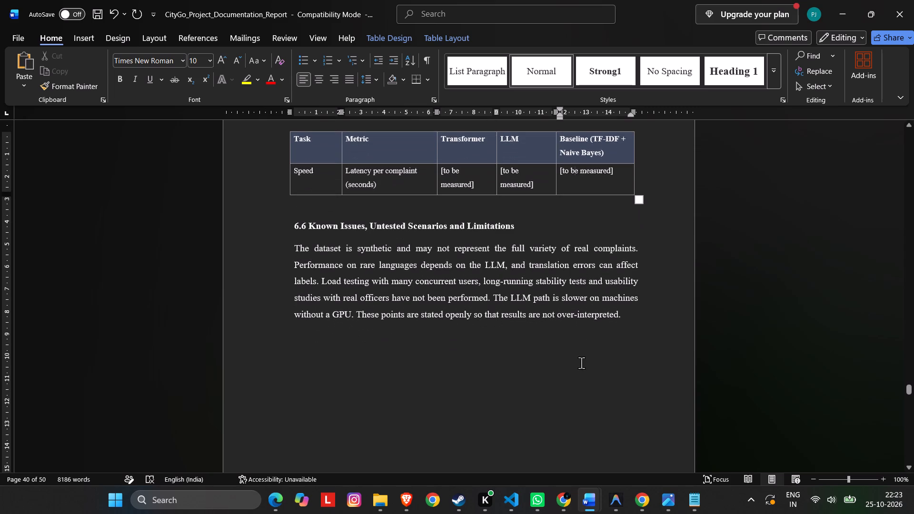
left_click(635, 313)
Review the formatting of Chapter 7, Appendix I: User Manual and the start of Appendix II.
scroll(600, 371, "down", 19)
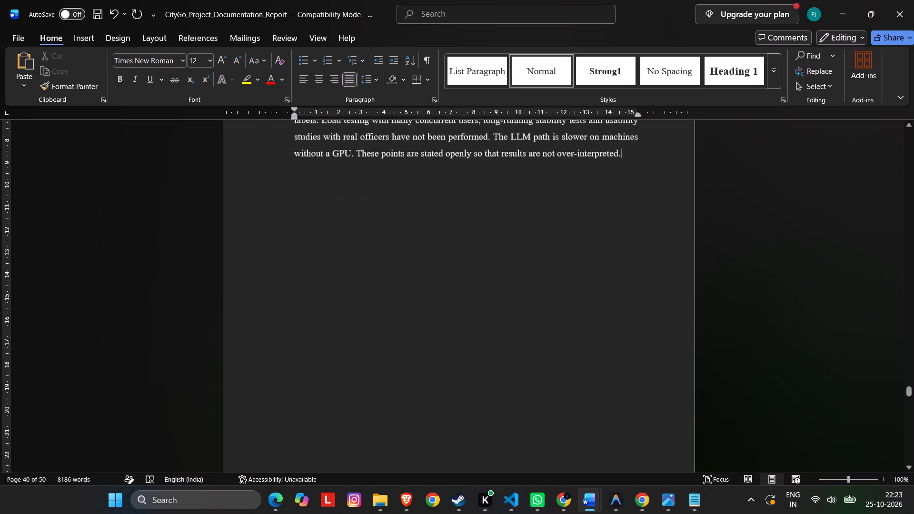
scroll(599, 372, "down", 20)
scroll(599, 372, "down", 17)
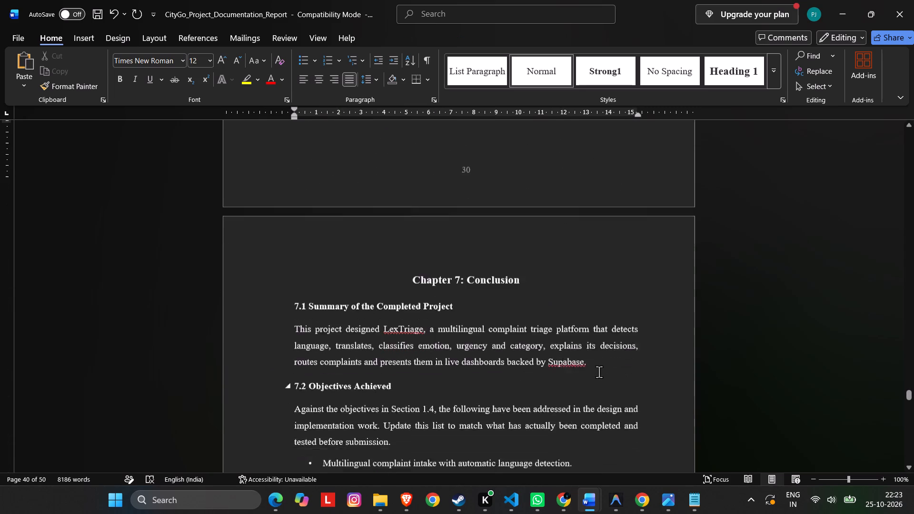
scroll(599, 372, "down", 6)
scroll(506, 334, "down", 16)
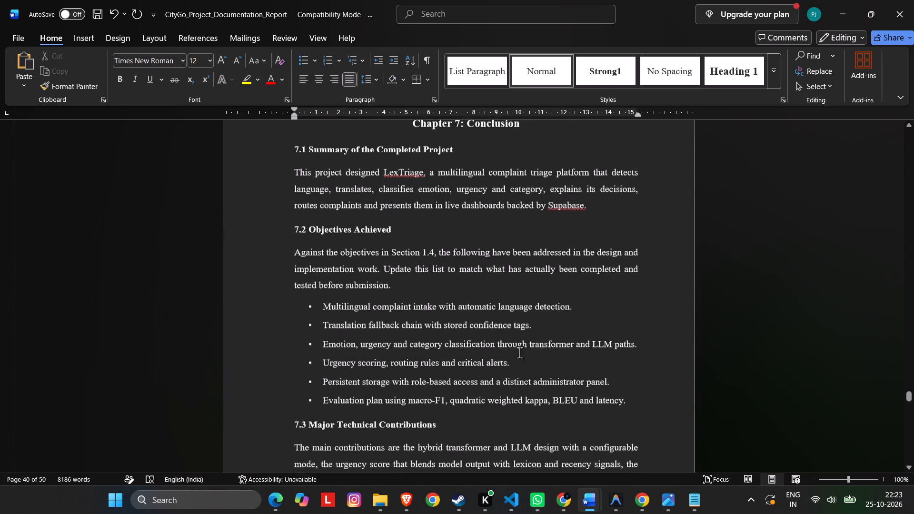
scroll(519, 352, "down", 20)
scroll(519, 352, "down", 19)
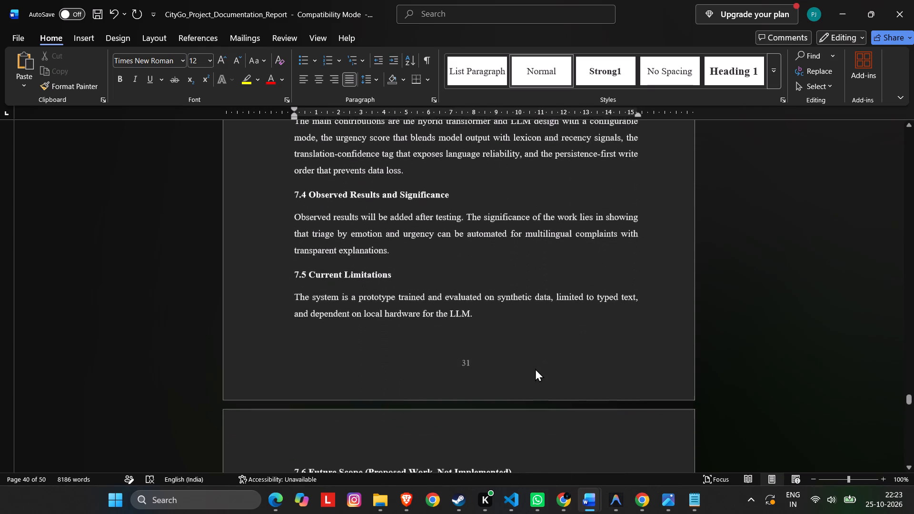
scroll(535, 368, "down", 20)
scroll(535, 368, "down", 19)
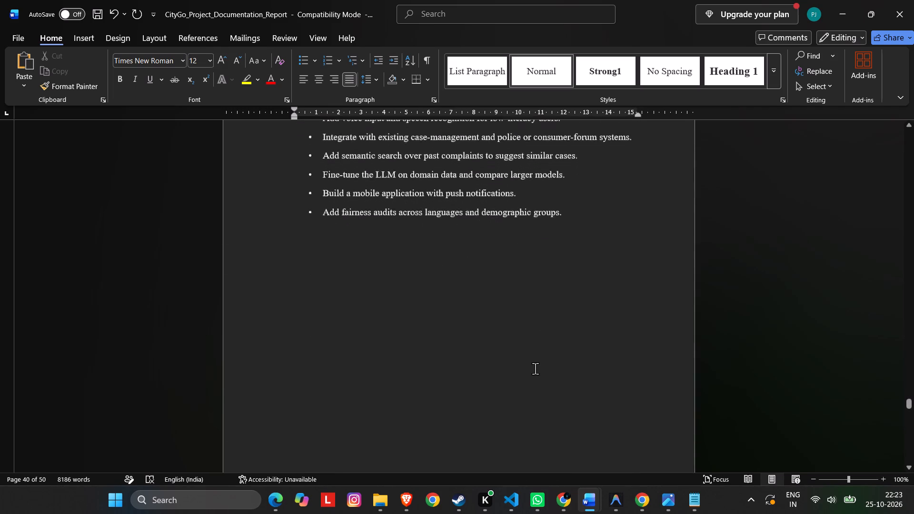
scroll(535, 368, "down", 20)
scroll(535, 368, "down", 19)
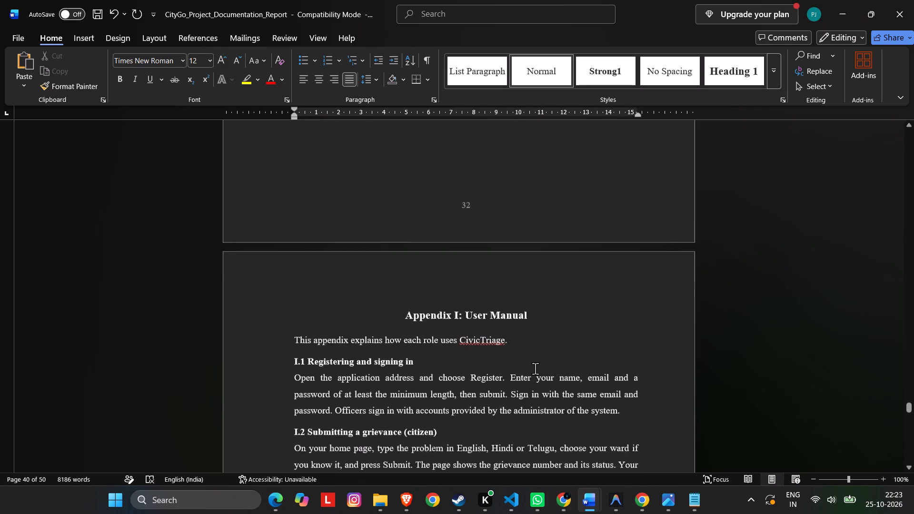
scroll(535, 368, "down", 16)
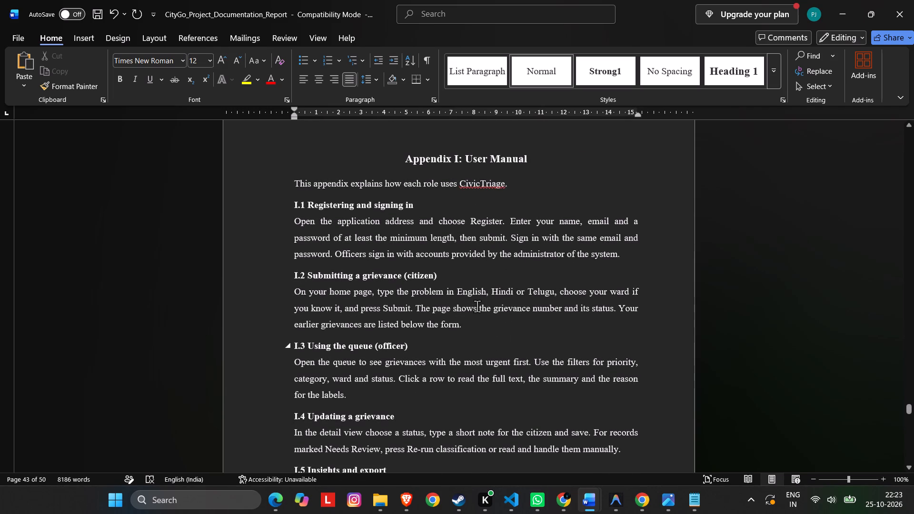
left_click(465, 275)
scroll(524, 344, "down", 5)
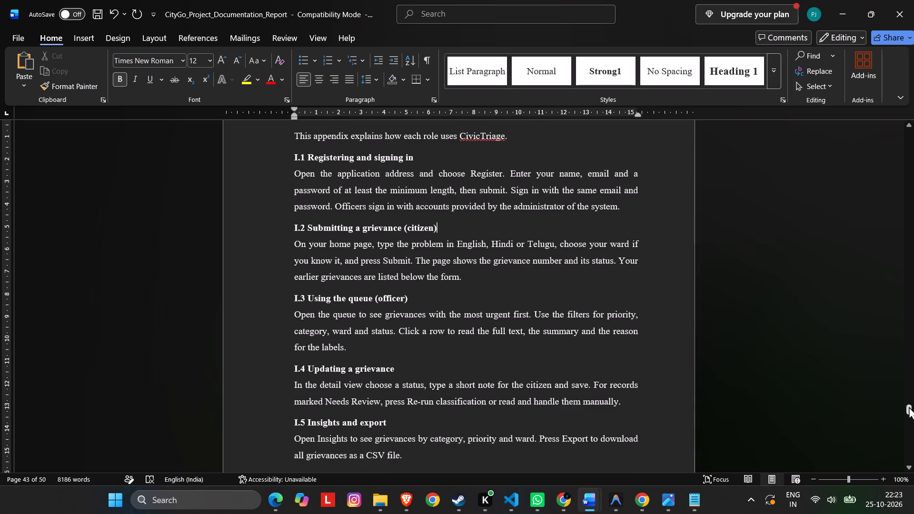
left_click_drag(908, 405, 909, 410)
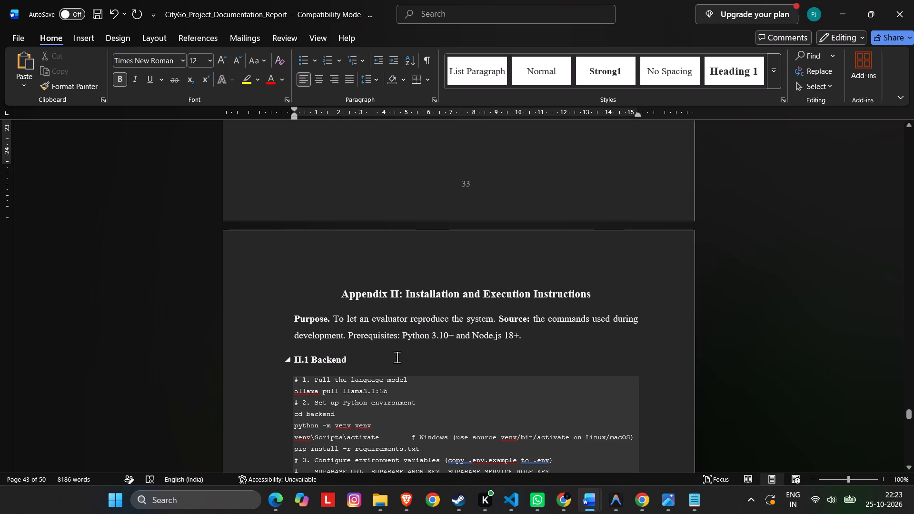
left_click(397, 357)
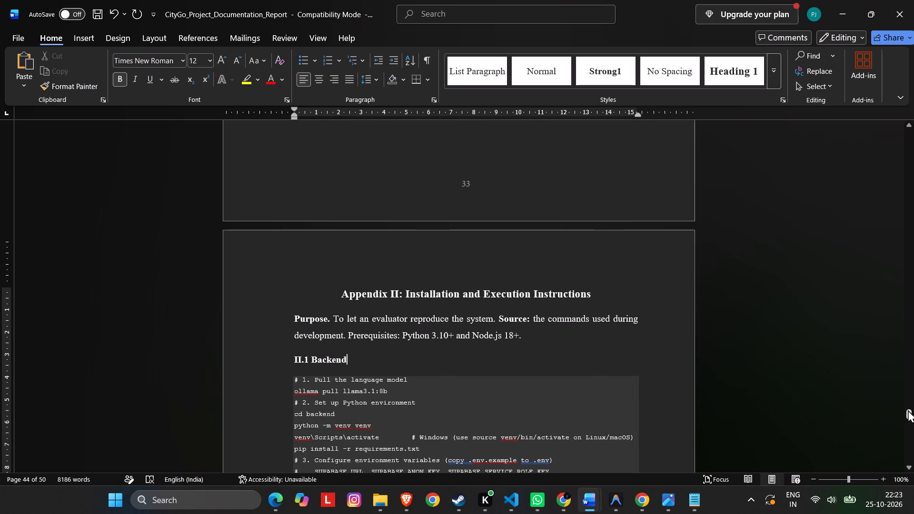
Set the font size of all text in Table III.1, the request parameters table in Appendix III, to 10.
left_click_drag(907, 410, 907, 417)
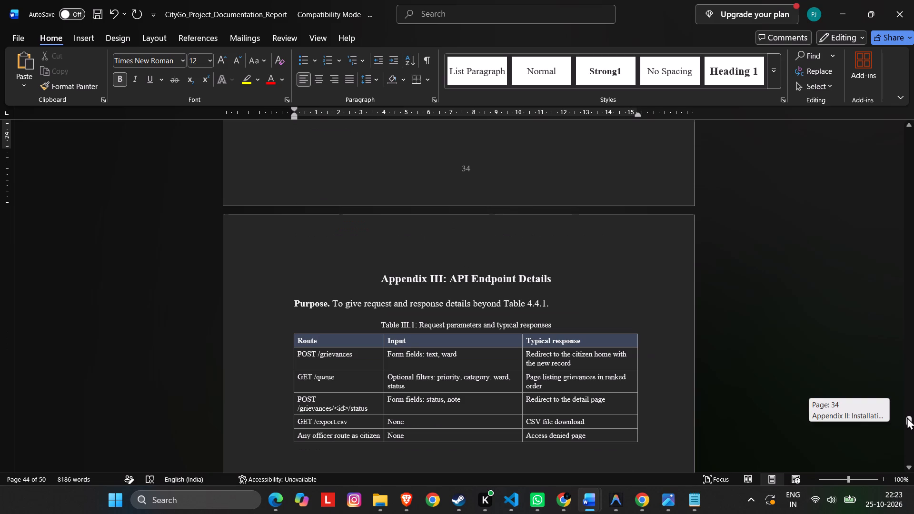
left_click_drag(907, 417, 906, 417)
left_click(552, 222)
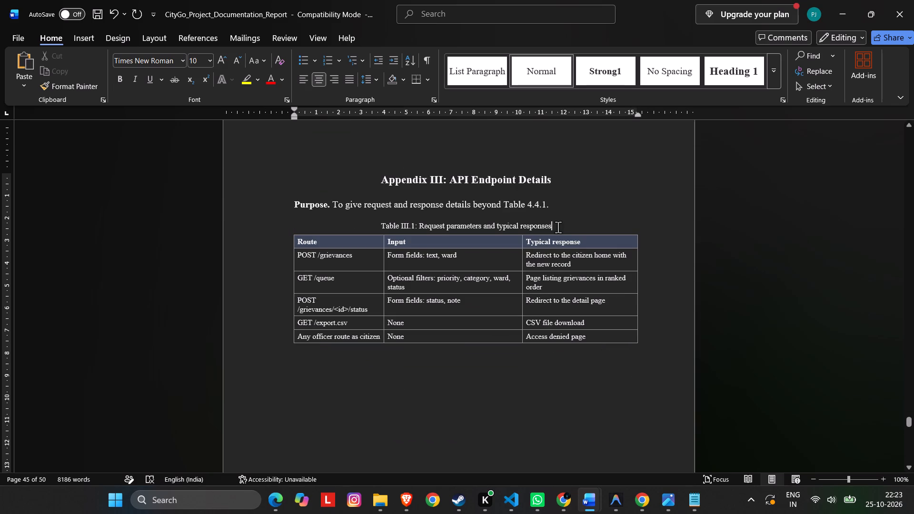
left_click(552, 287)
left_click_drag(595, 337, 288, 245)
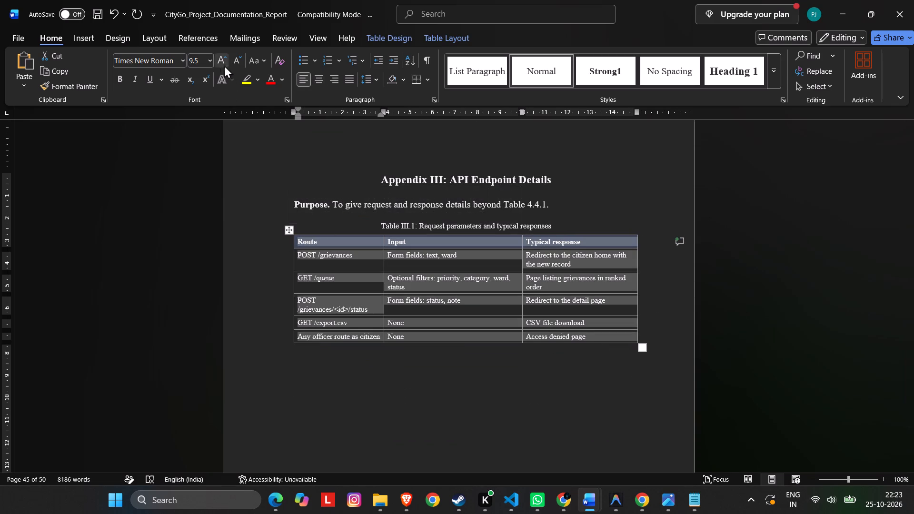
left_click(207, 58)
left_click(194, 107)
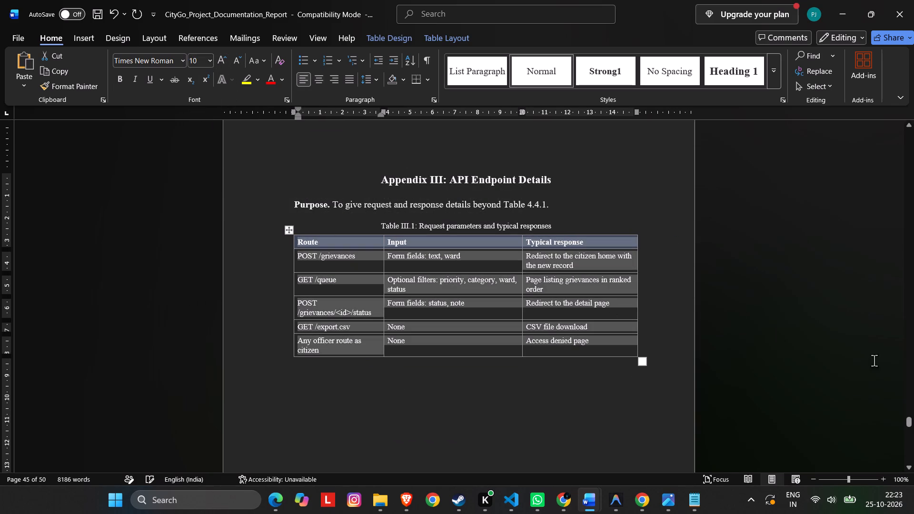
Set the font size of the Purpose paragraph in Appendix IV: Database Schema and Inspection Queries to 12.
left_click_drag(910, 418, 910, 424)
left_click(518, 390)
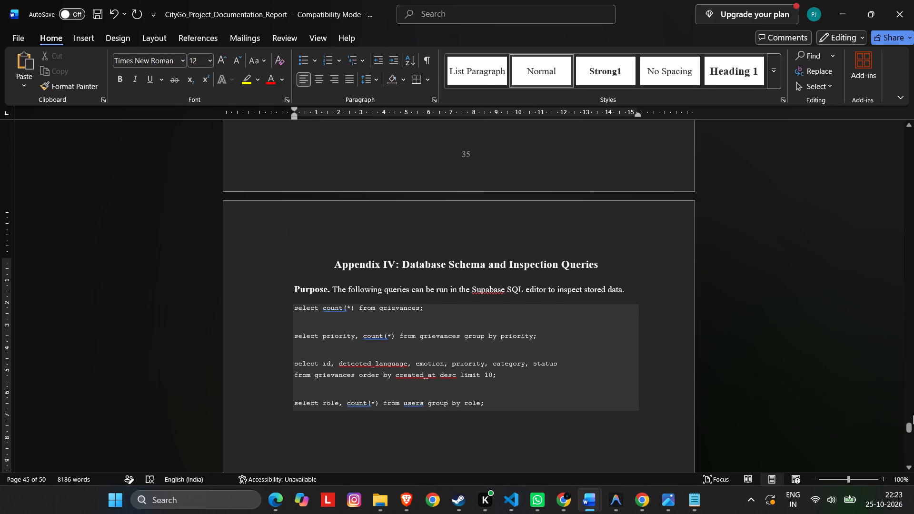
left_click(640, 290)
left_click_drag(634, 288, 515, 288)
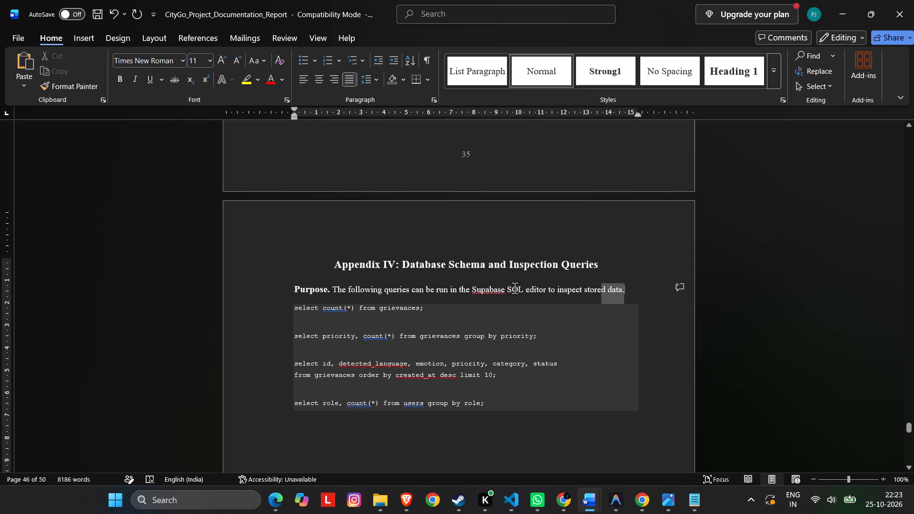
left_click_drag(515, 288, 278, 291)
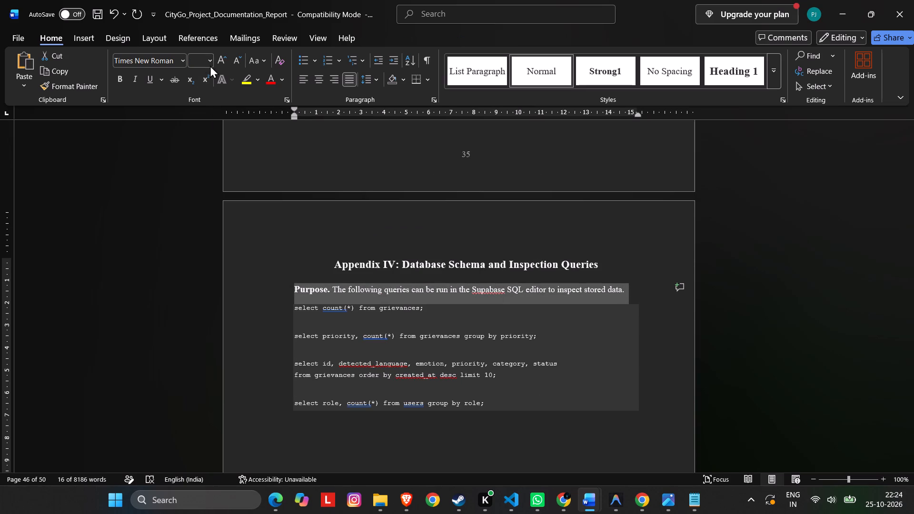
left_click(209, 61)
left_click(201, 128)
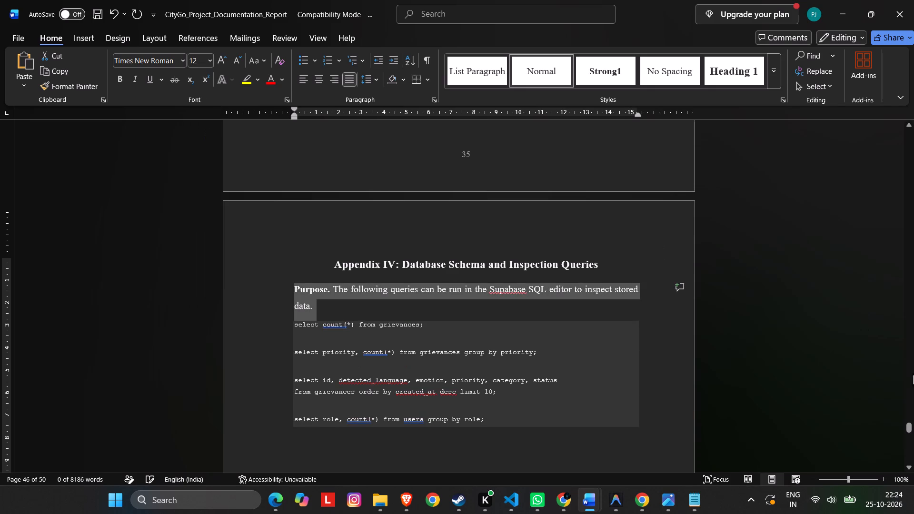
Set the font size of all text in Table V.1, the recommended evidence table in Appendix V, to 10.
left_click(906, 352)
left_click_drag(909, 424, 909, 434)
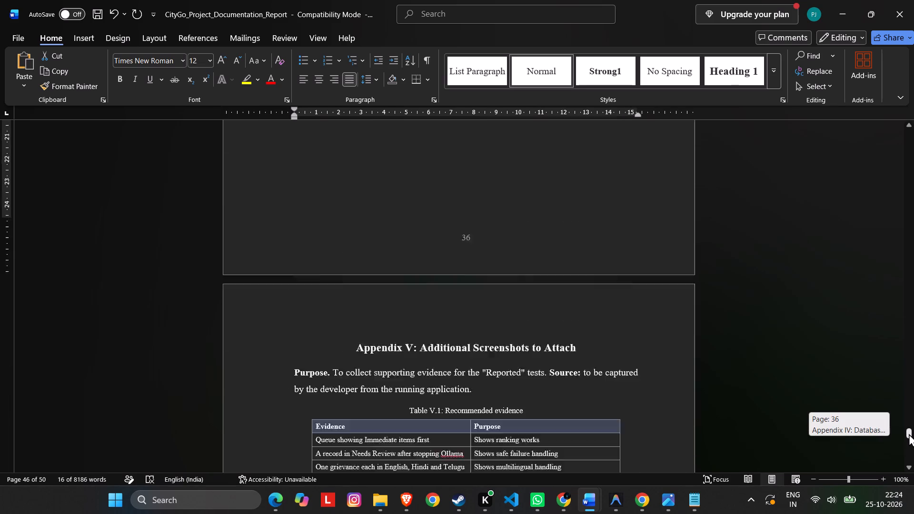
left_click_drag(909, 434, 909, 435)
left_click(525, 252)
left_click(526, 248)
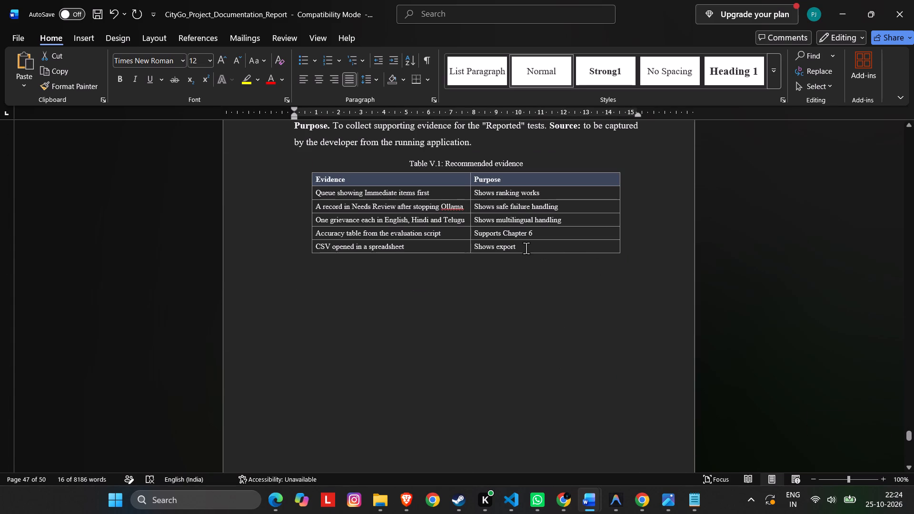
left_click_drag(526, 248, 305, 181)
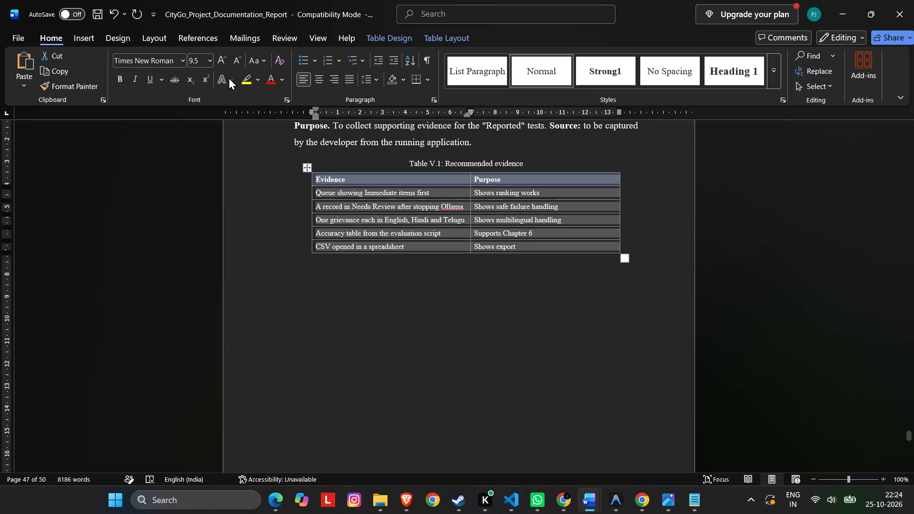
left_click(210, 62)
left_click(201, 99)
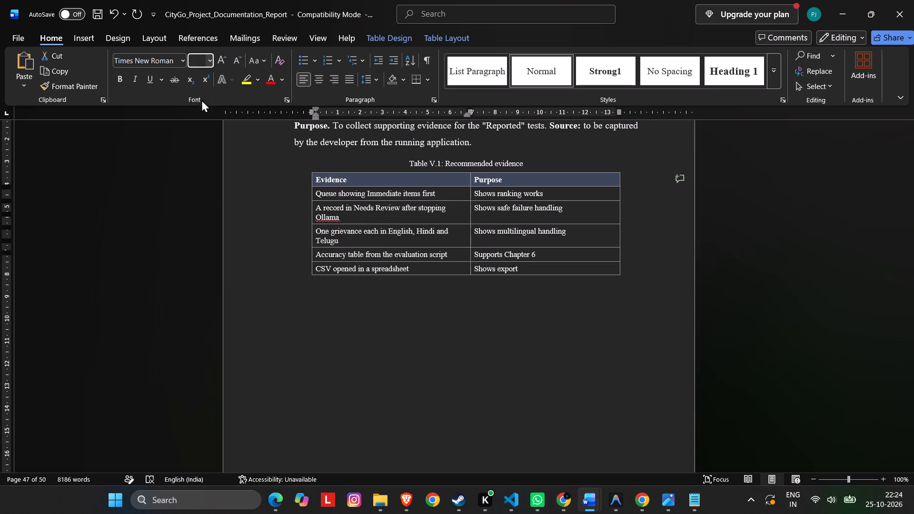
Set the font size of the VI.1 Prompt builder and JSON validator code block in Appendix VI to 10.
left_click(535, 166)
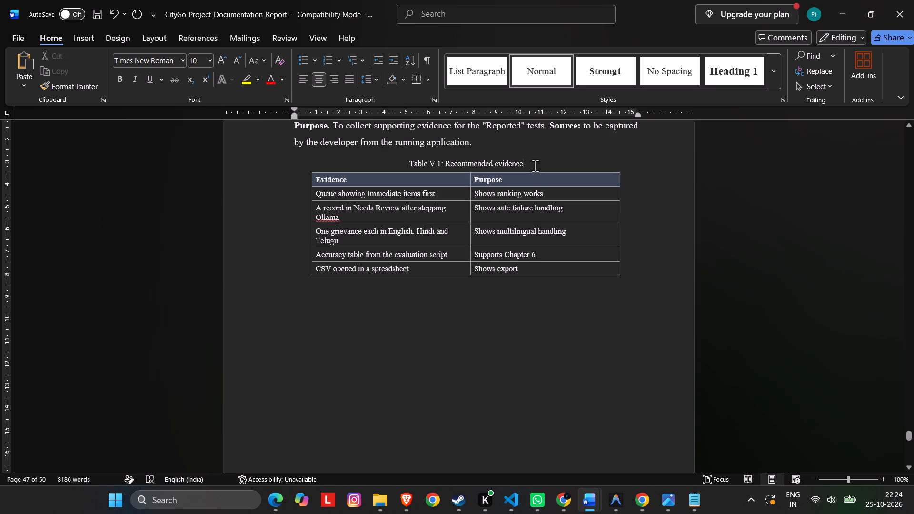
scroll(900, 268, "up", 3)
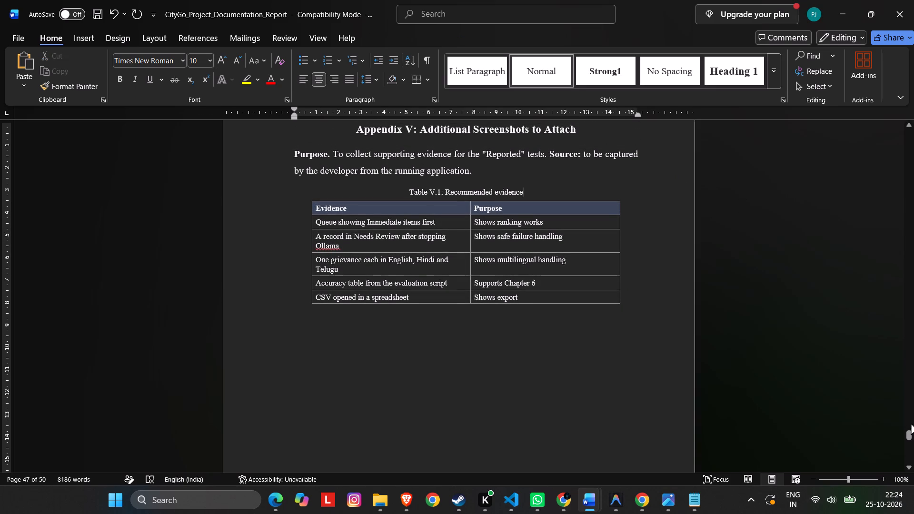
left_click_drag(911, 430, 910, 436)
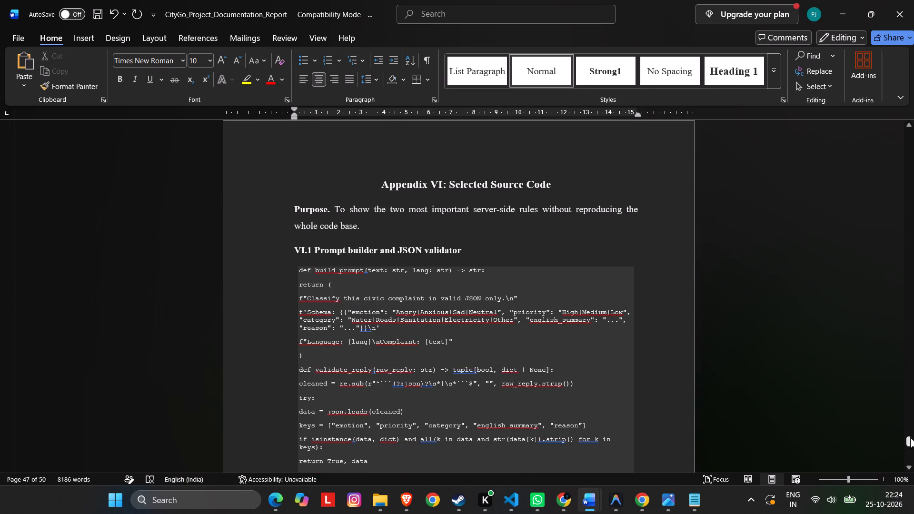
left_click(471, 256)
left_click(549, 313)
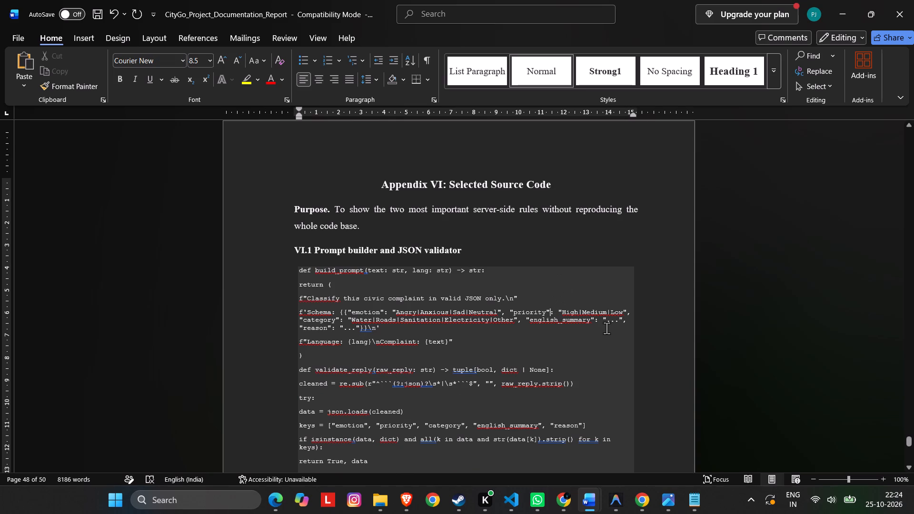
scroll(606, 328, "down", 12)
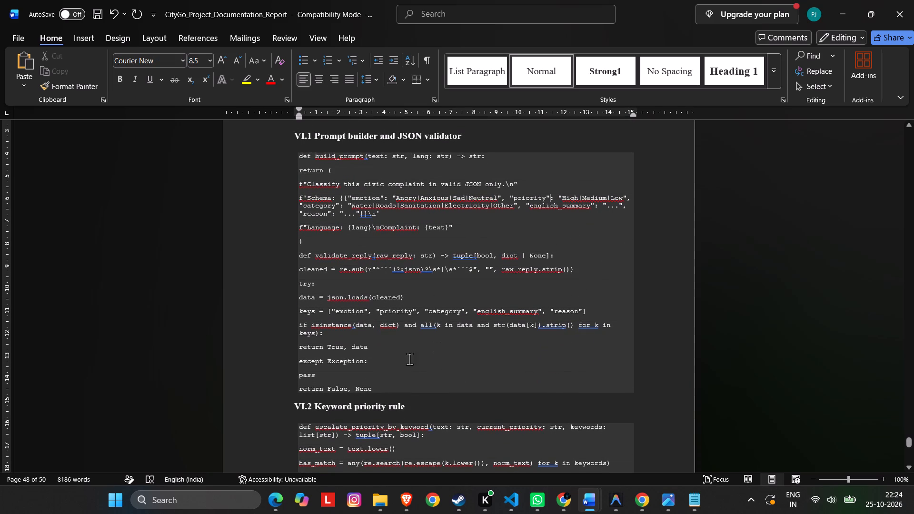
left_click_drag(409, 387, 303, 157)
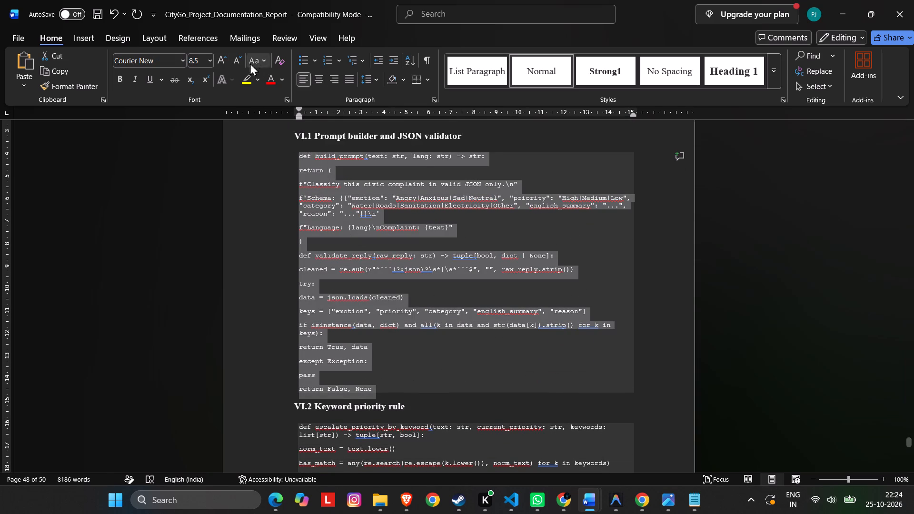
left_click(209, 59)
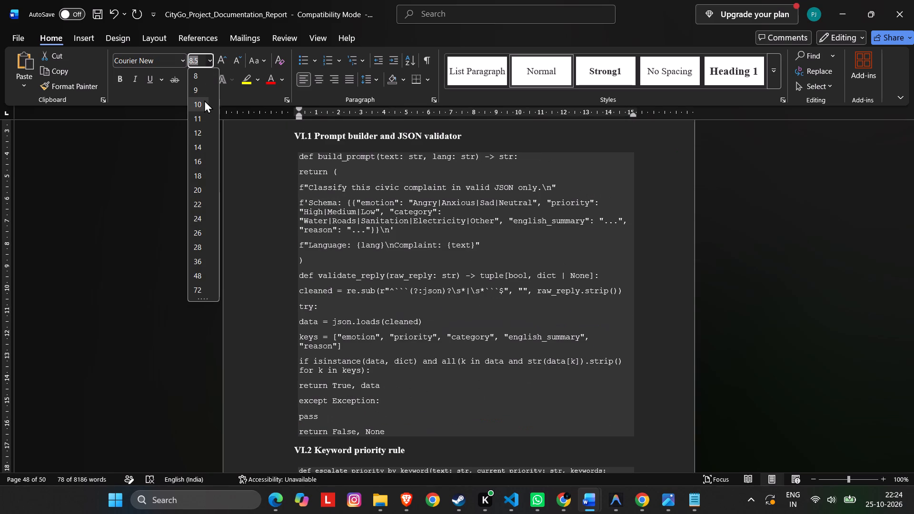
left_click(204, 100)
scroll(644, 304, "down", 4)
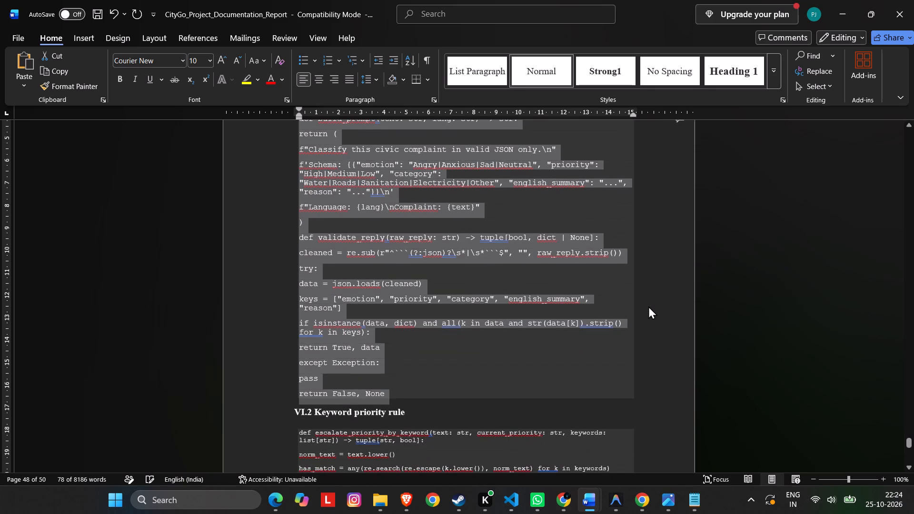
scroll(648, 306, "up", 5)
scroll(648, 306, "down", 5)
left_click(648, 306)
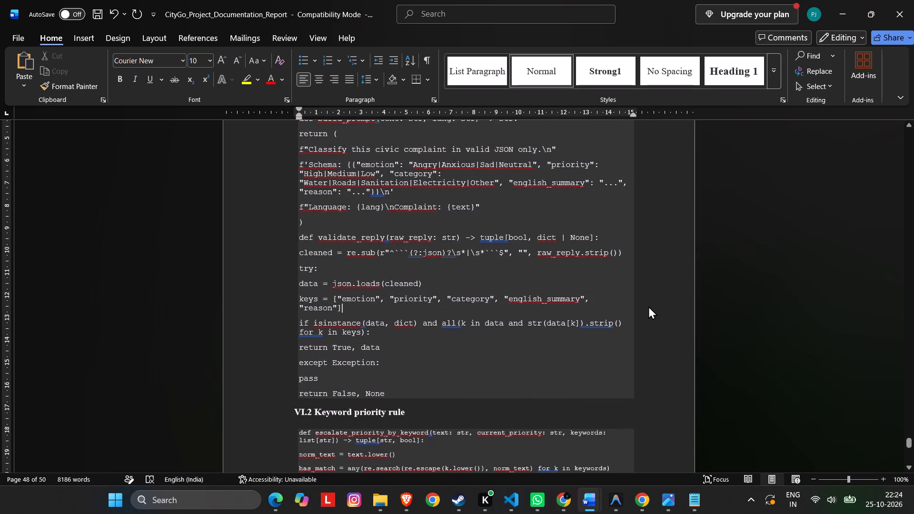
Format the SQL query block in Appendix IV: Database Schema and Inspection Queries as Times New Roman, size 10.
scroll(648, 306, "up", 20)
scroll(648, 306, "up", 20)
scroll(648, 306, "up", 5)
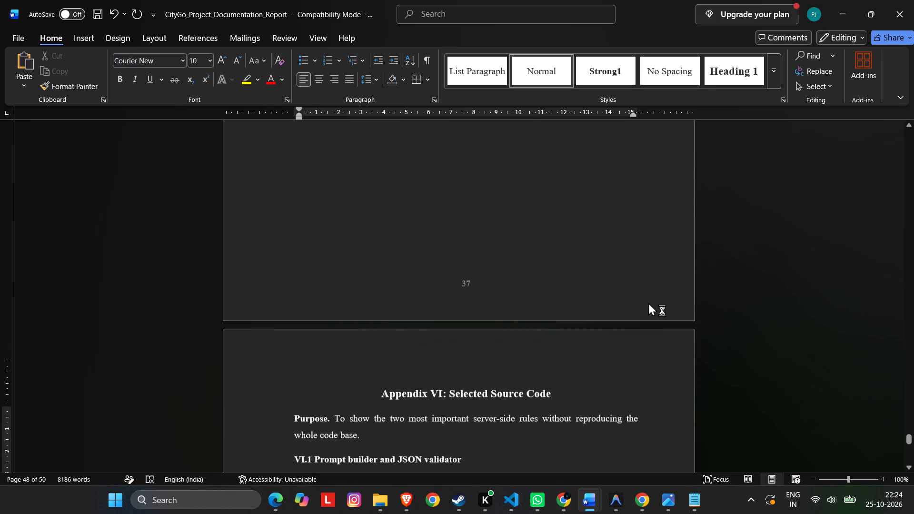
scroll(648, 303, "up", 20)
scroll(648, 303, "up", 20)
scroll(648, 303, "up", 8)
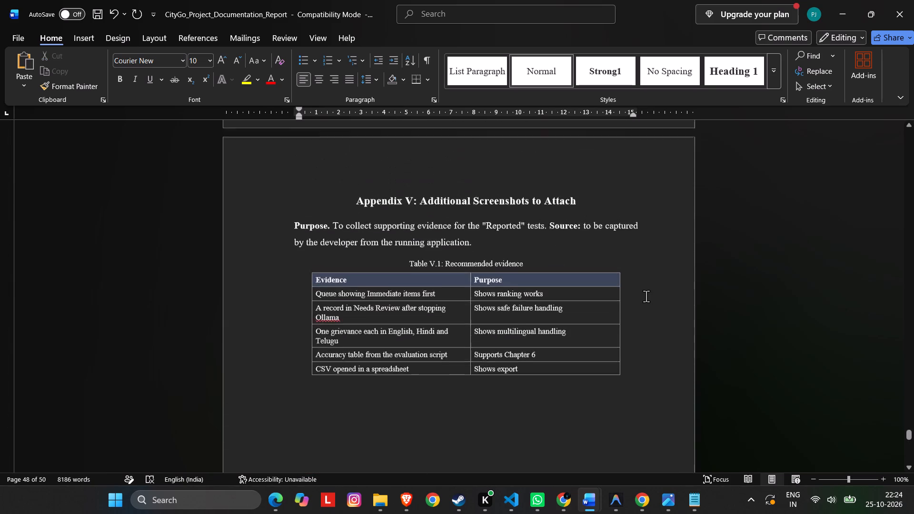
scroll(646, 296, "up", 20)
scroll(646, 296, "up", 20)
scroll(646, 296, "up", 8)
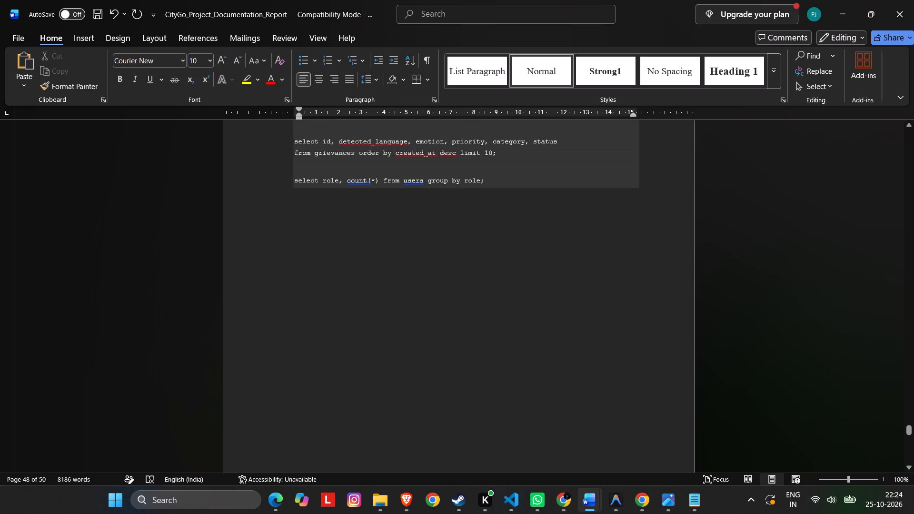
scroll(637, 273, "up", 15)
left_click_drag(505, 318, 314, 233)
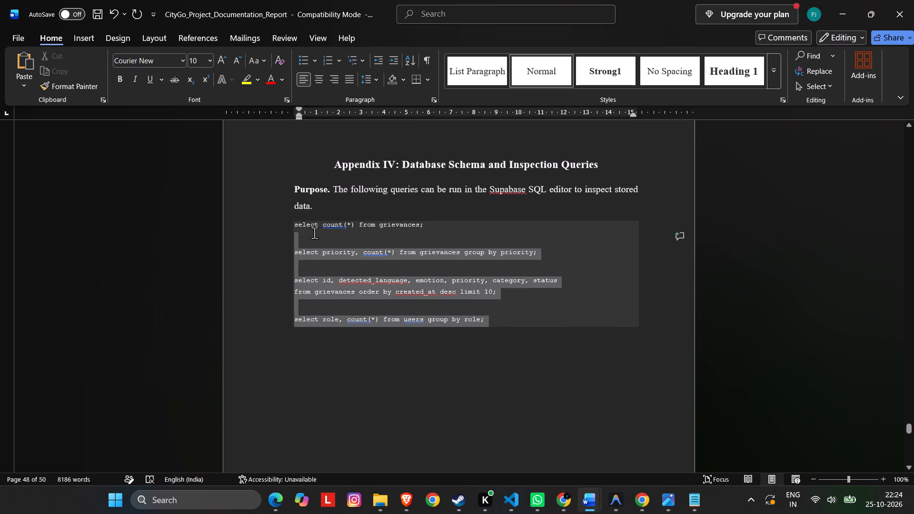
left_click_drag(314, 233, 297, 226)
left_click(210, 59)
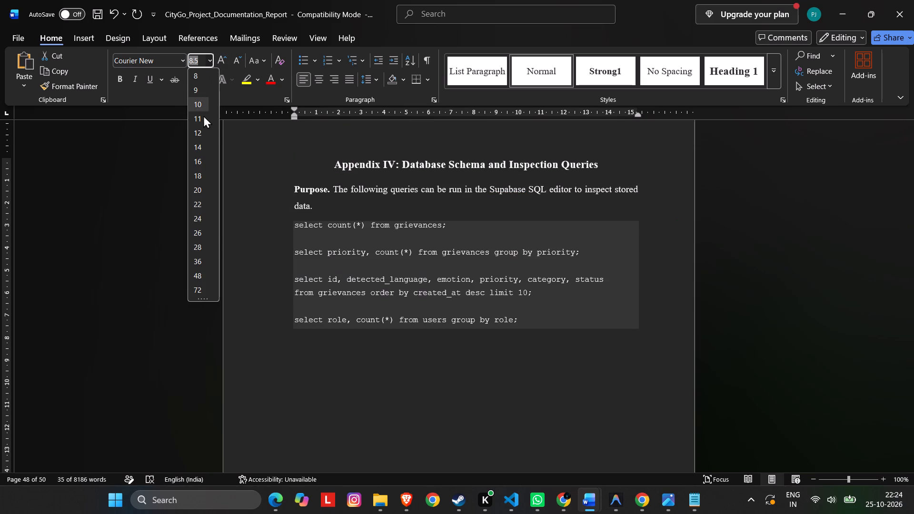
left_click(205, 100)
left_click(180, 59)
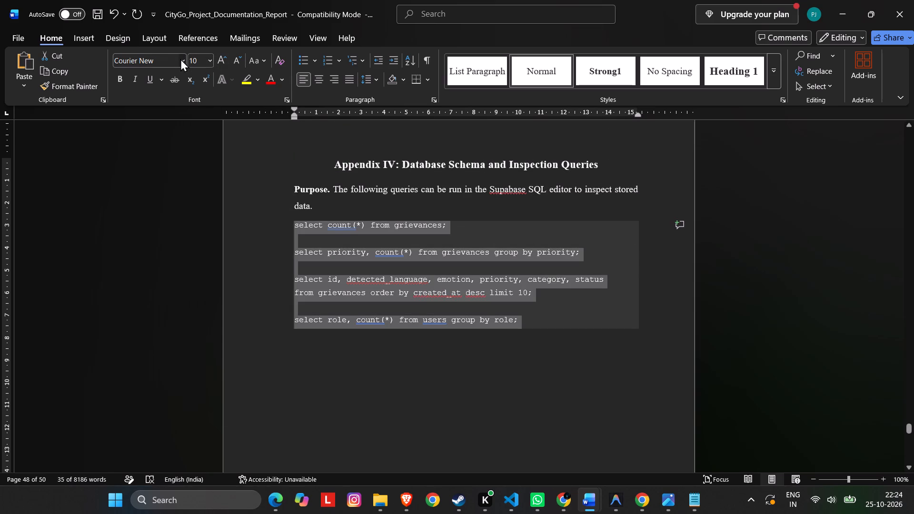
left_click(162, 140)
left_click(615, 284)
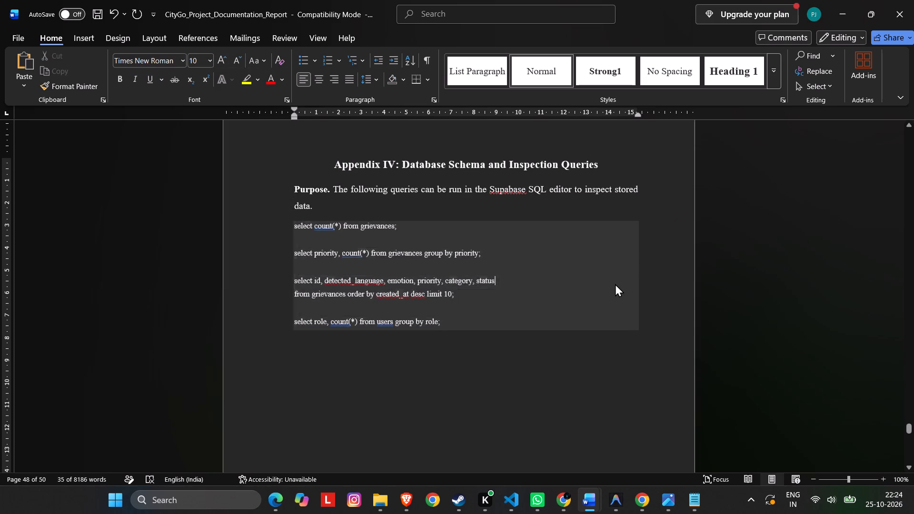
Format the II.1 Backend command block in Appendix II as Times New Roman, size 10.
scroll(615, 285, "up", 7)
scroll(615, 285, "up", 20)
scroll(615, 285, "up", 11)
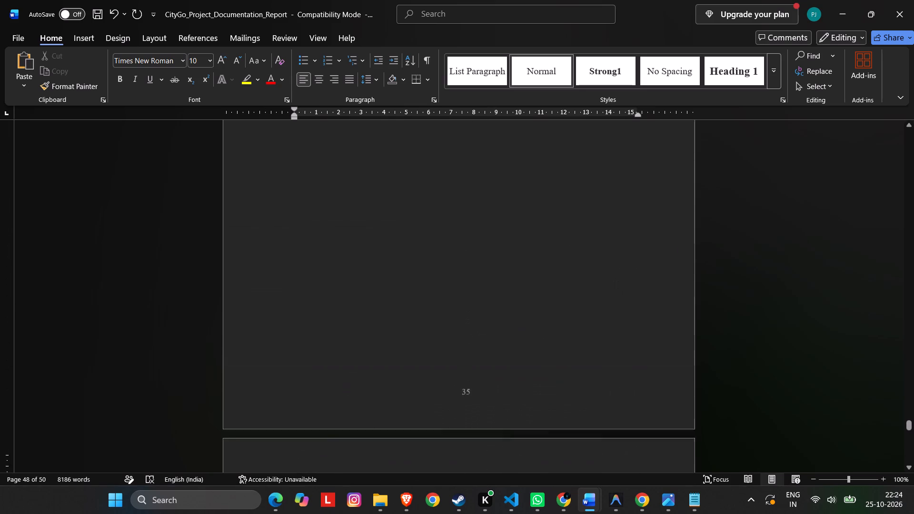
scroll(615, 285, "up", 20)
scroll(615, 285, "up", 2)
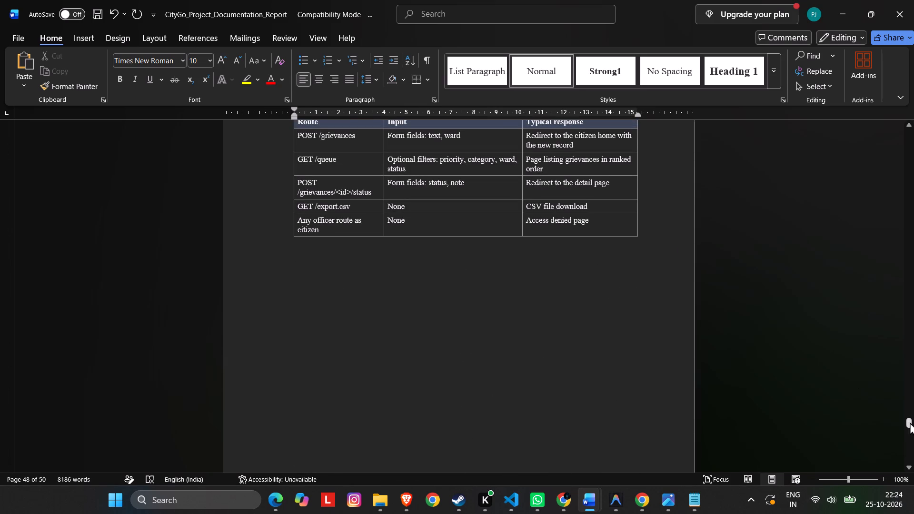
left_click_drag(910, 422, 910, 415)
left_click(615, 394)
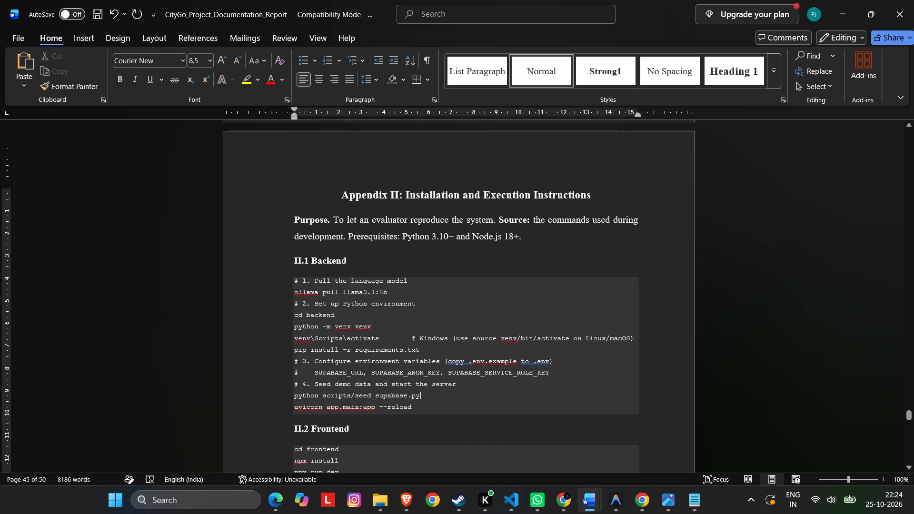
left_click_drag(424, 406, 316, 296)
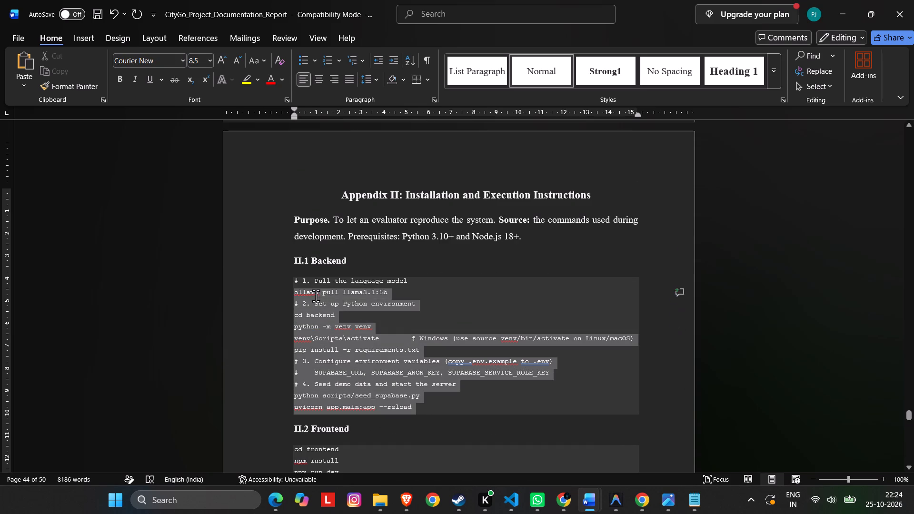
left_click_drag(316, 296, 292, 282)
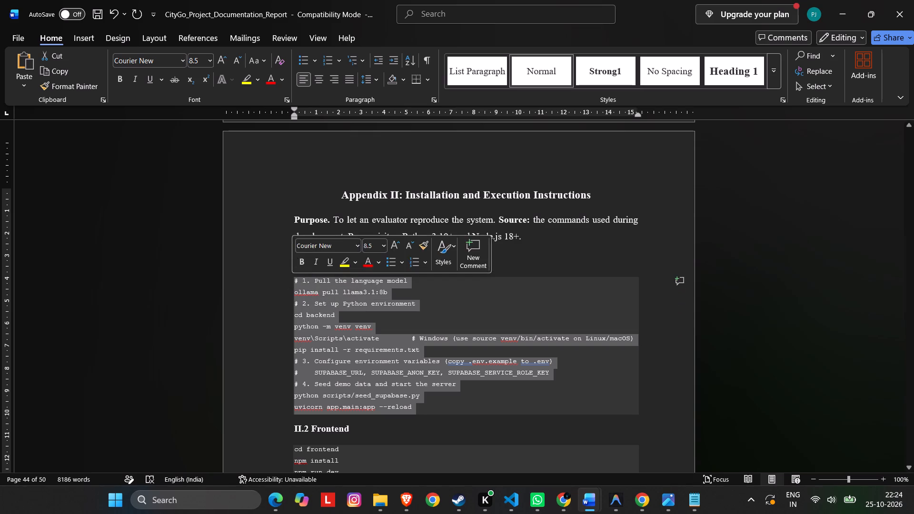
left_click(209, 55)
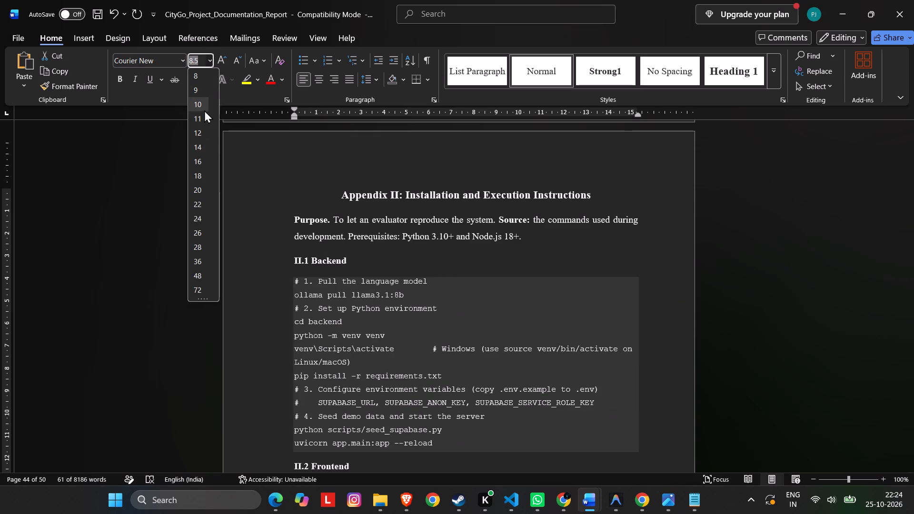
left_click(204, 110)
left_click(181, 61)
left_click(174, 138)
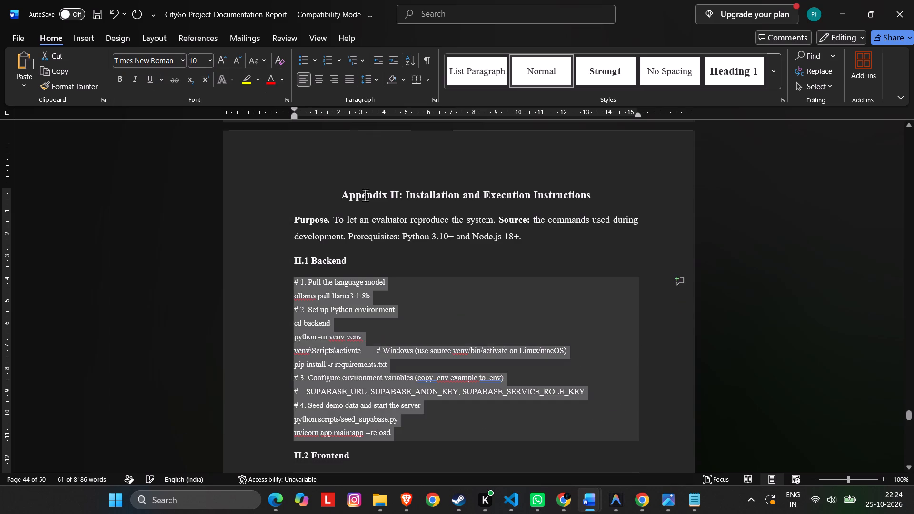
Format the II.2 Frontend command block in Appendix II as Times New Roman, size 10.
scroll(395, 211, "down", 19)
left_click_drag(471, 320, 427, 319)
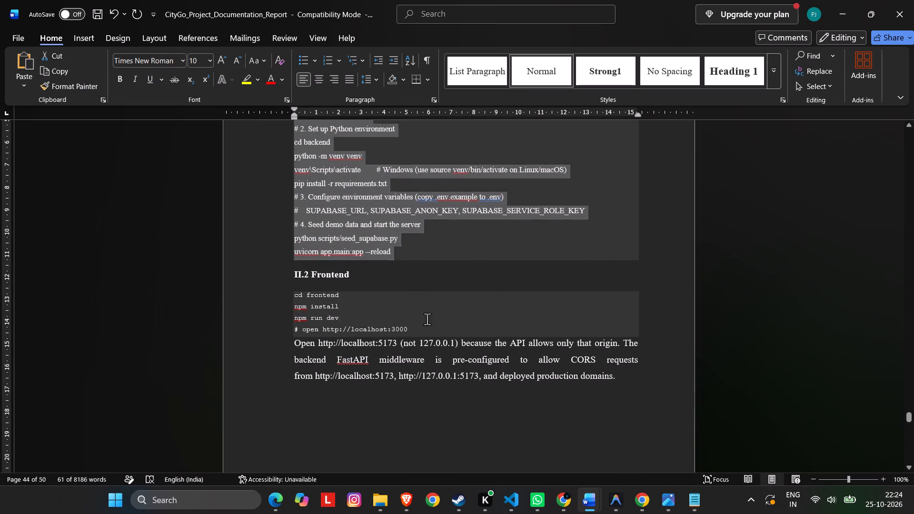
left_click_drag(427, 319, 298, 298)
left_click(417, 327)
left_click_drag(417, 328, 304, 301)
left_click(210, 60)
left_click(208, 106)
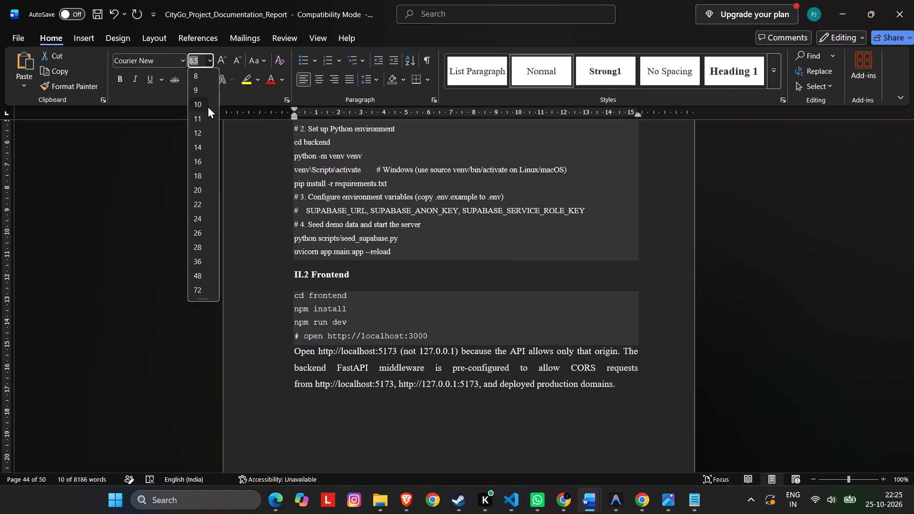
left_click(180, 60)
left_click(177, 144)
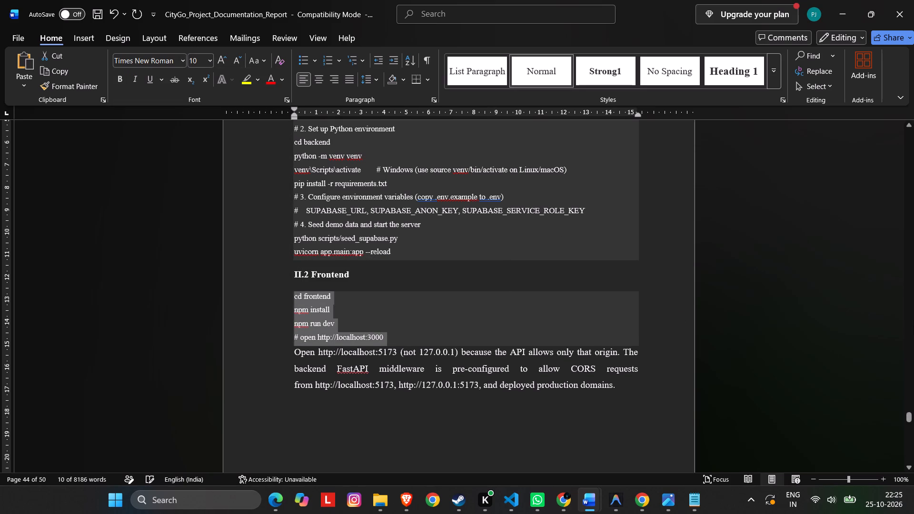
Format the VI.2 Keyword priority rule code block in Appendix VI as Times New Roman, size 10.
left_click_drag(910, 417, 913, 440)
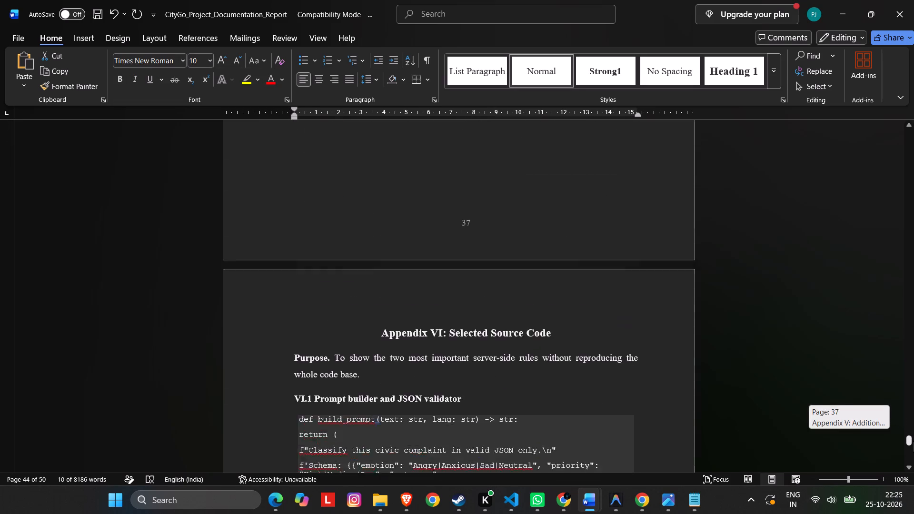
left_click_drag(913, 440, 913, 443)
left_click_drag(910, 437, 910, 438)
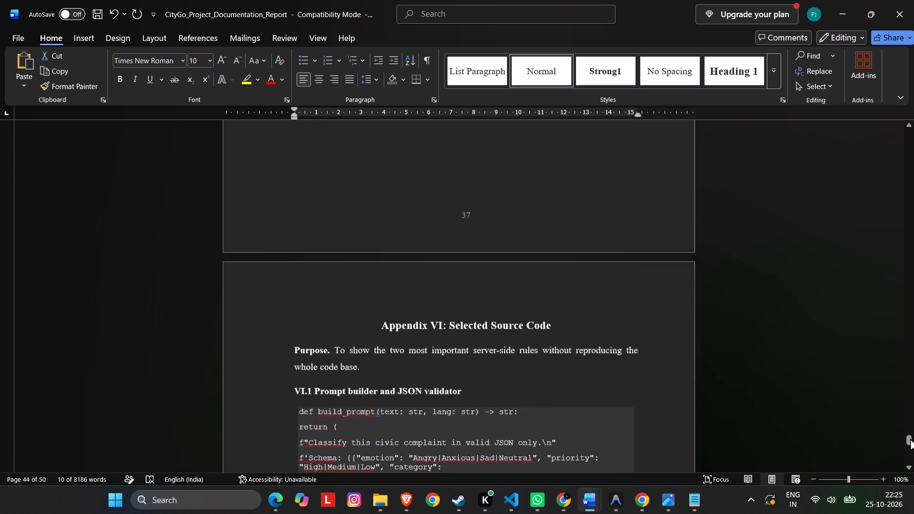
left_click_drag(910, 438, 910, 448)
scroll(790, 374, "down", 18)
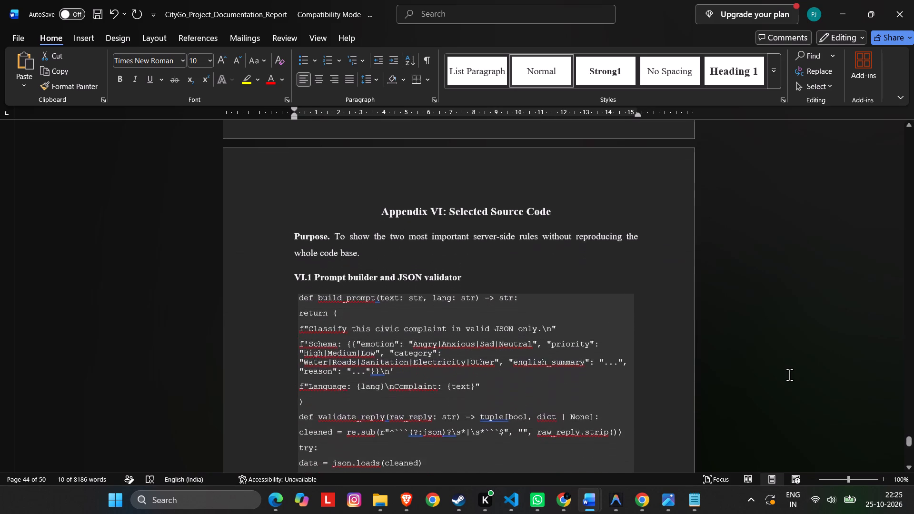
scroll(789, 375, "down", 20)
scroll(789, 375, "down", 13)
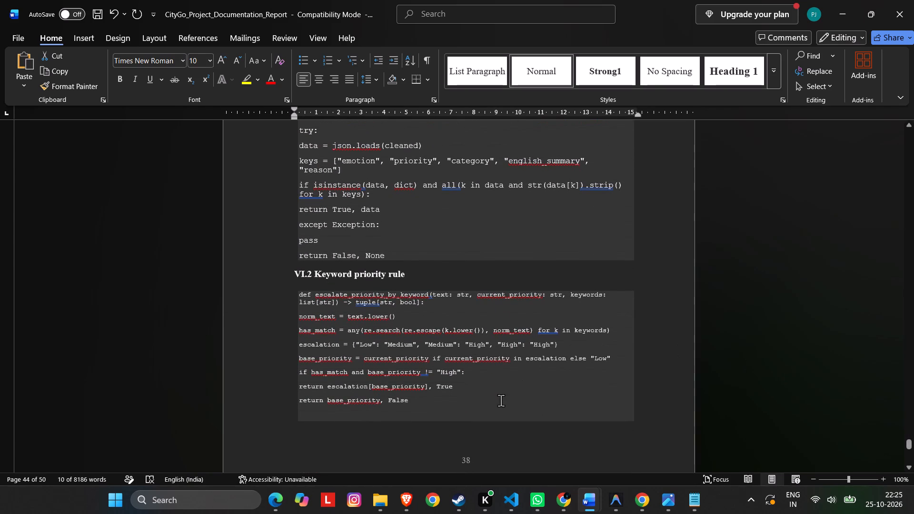
left_click(501, 400)
left_click_drag(437, 403, 308, 324)
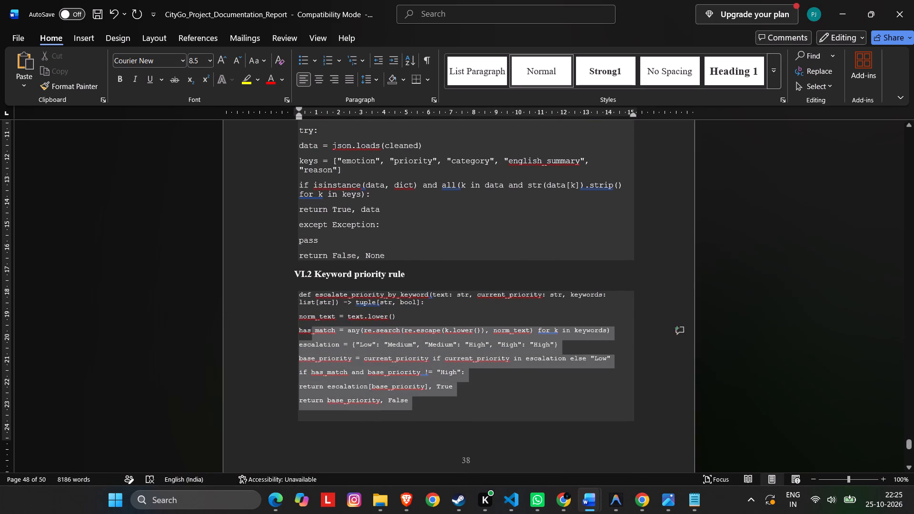
left_click_drag(308, 324, 300, 294)
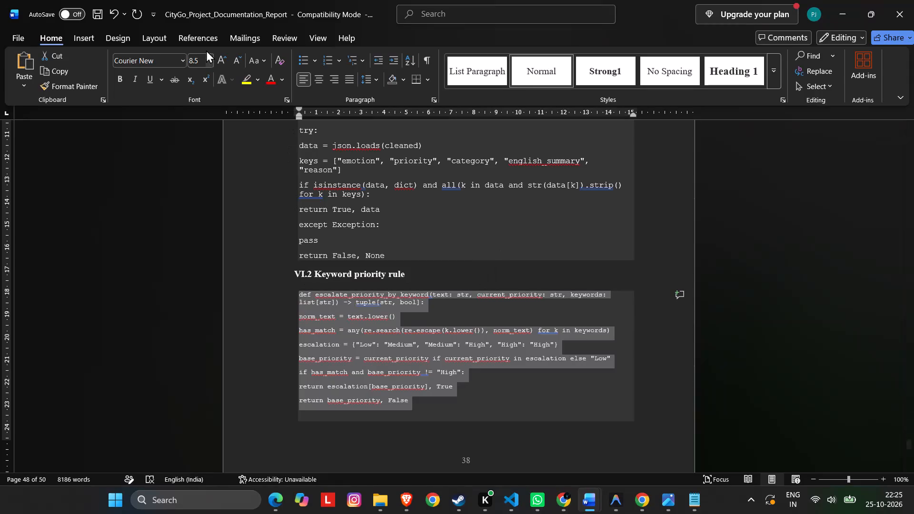
left_click(209, 60)
left_click(201, 103)
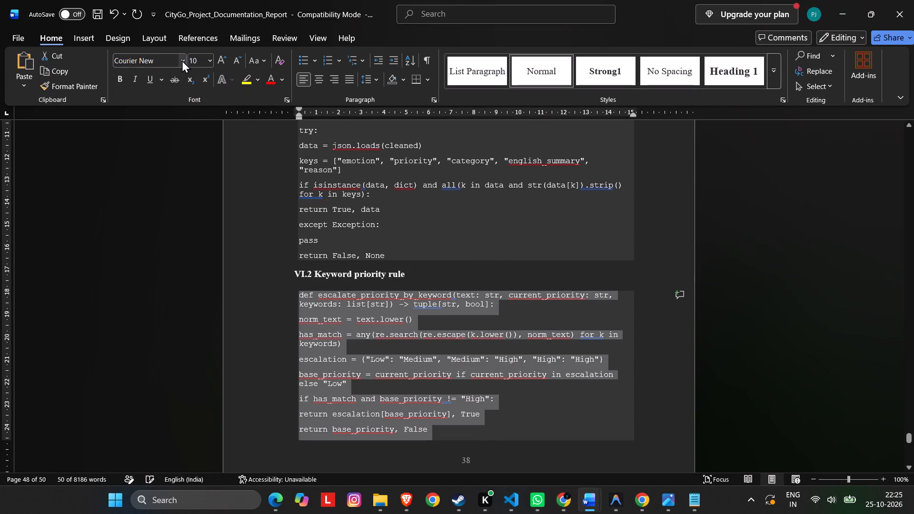
left_click(182, 60)
left_click(165, 141)
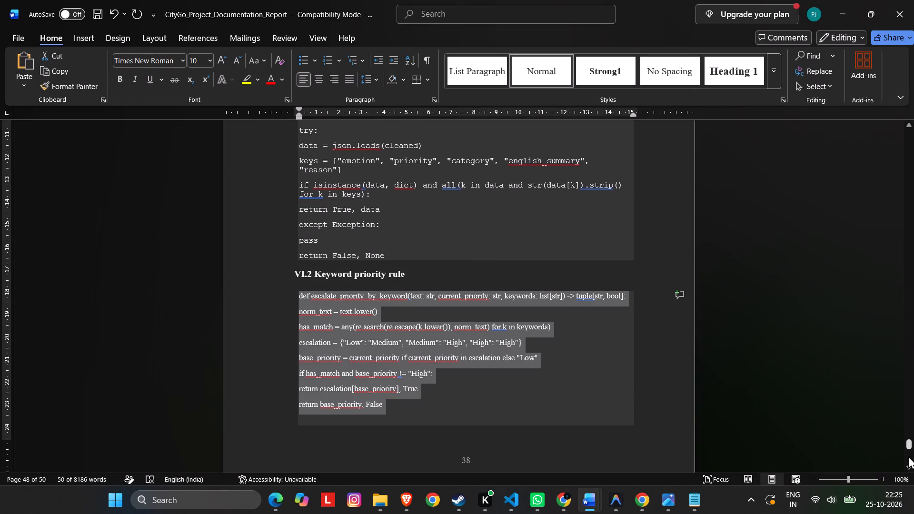
Review the References list and the Contents page entries for consistency with the adapted report.
left_click_drag(909, 443, 910, 447)
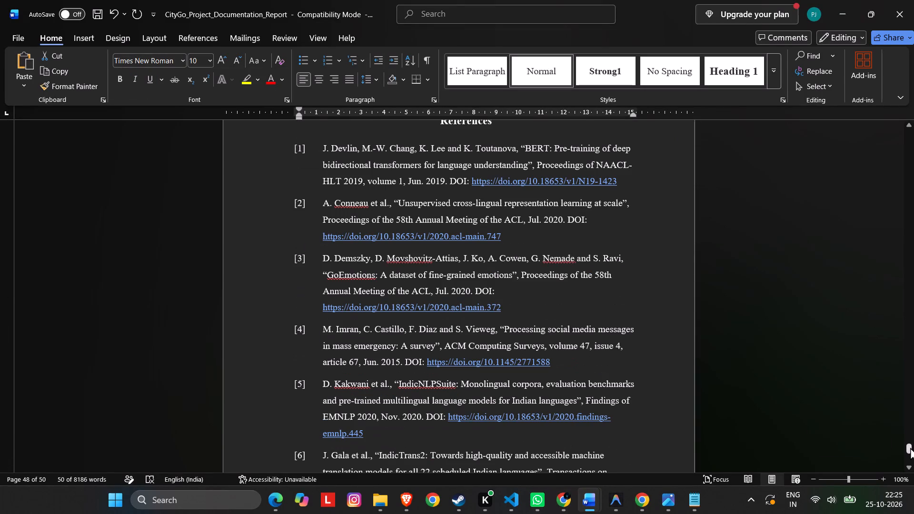
left_click(655, 292)
scroll(657, 297, "down", 6)
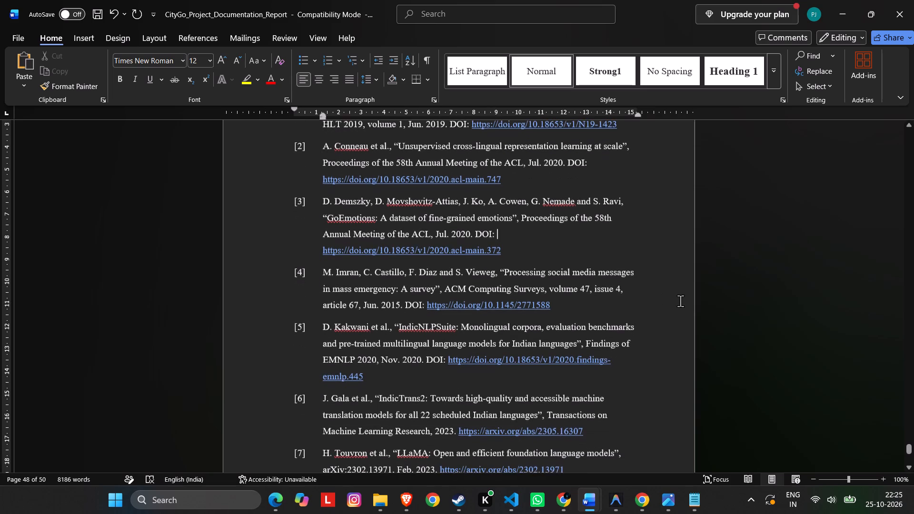
scroll(690, 306, "down", 1)
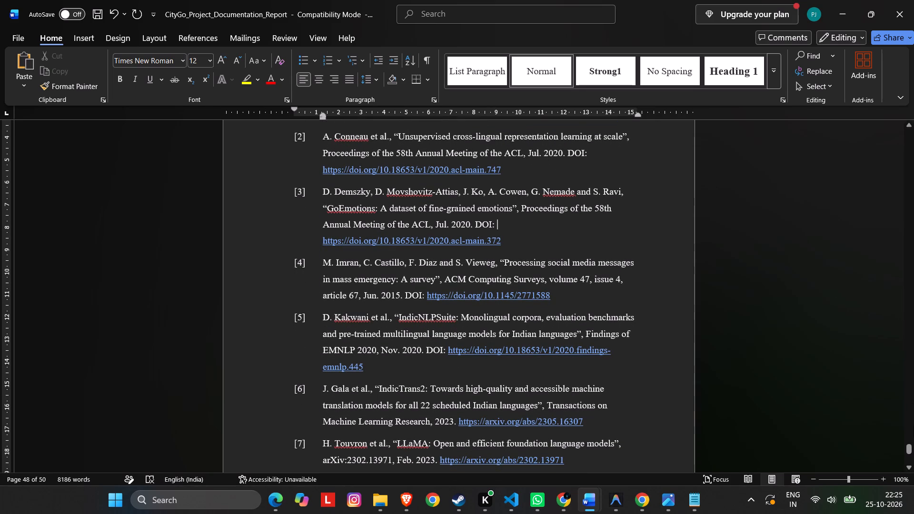
left_click_drag(907, 448, 912, 211)
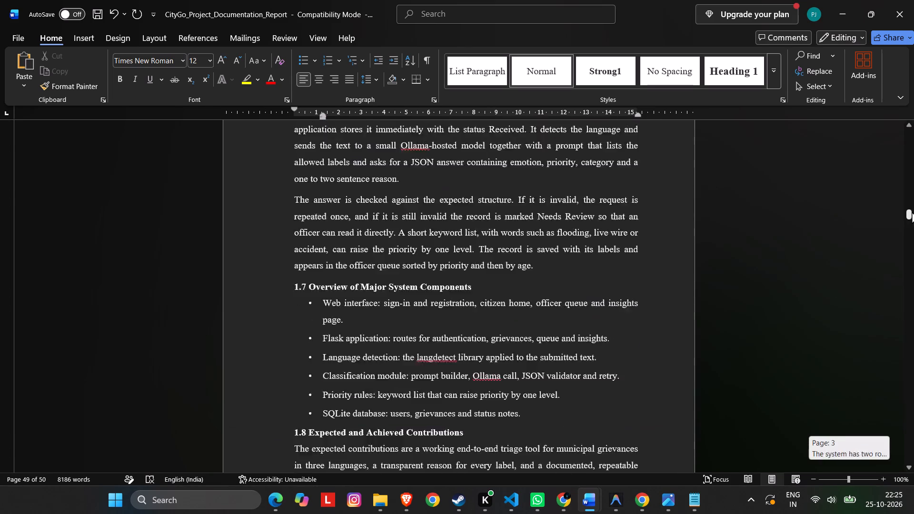
left_click_drag(912, 211, 913, 166)
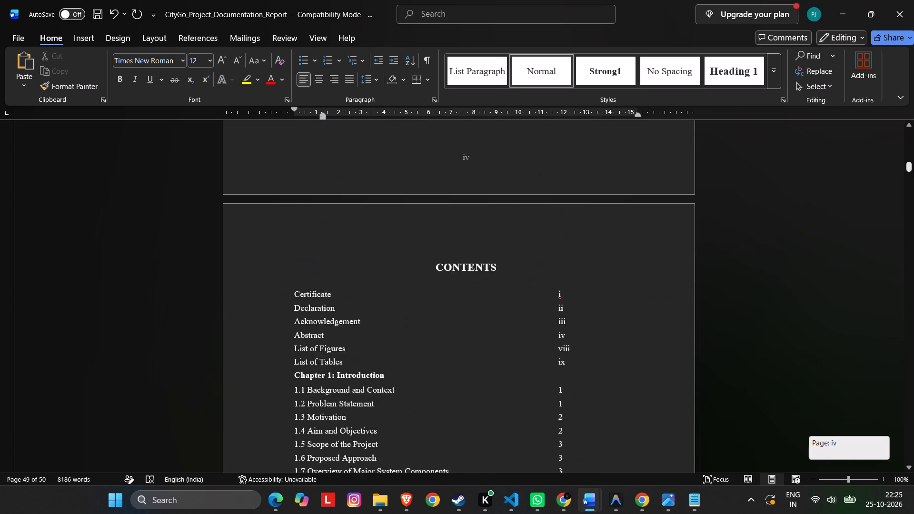
left_click_drag(913, 166, 913, 166)
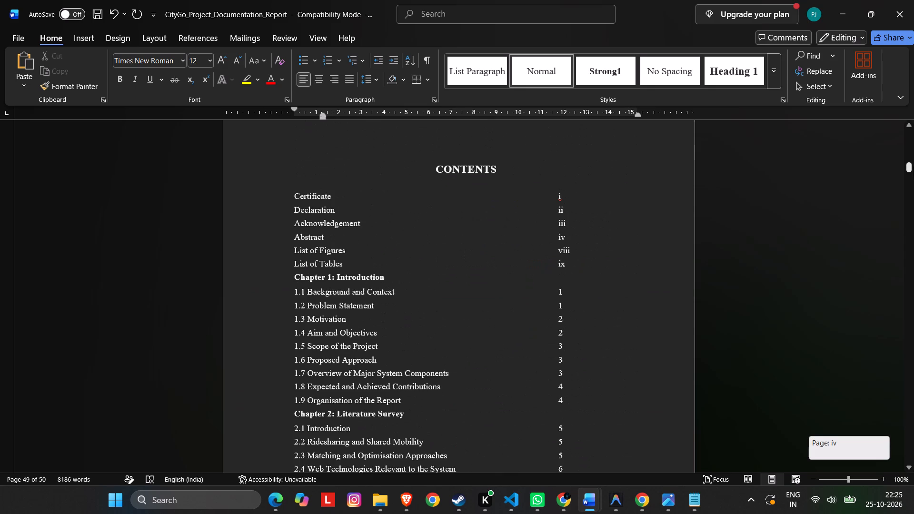
left_click_drag(913, 166, 913, 168)
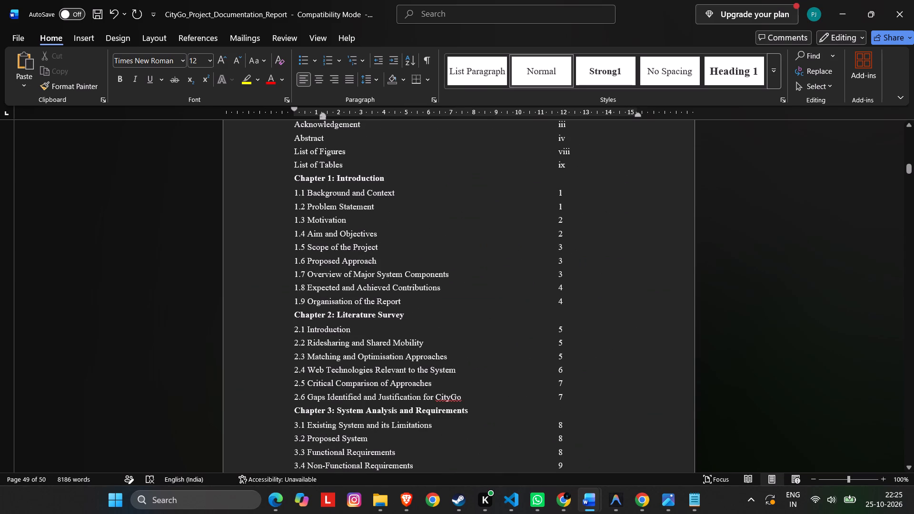
Open the Save As options for the report document.
left_click(25, 35)
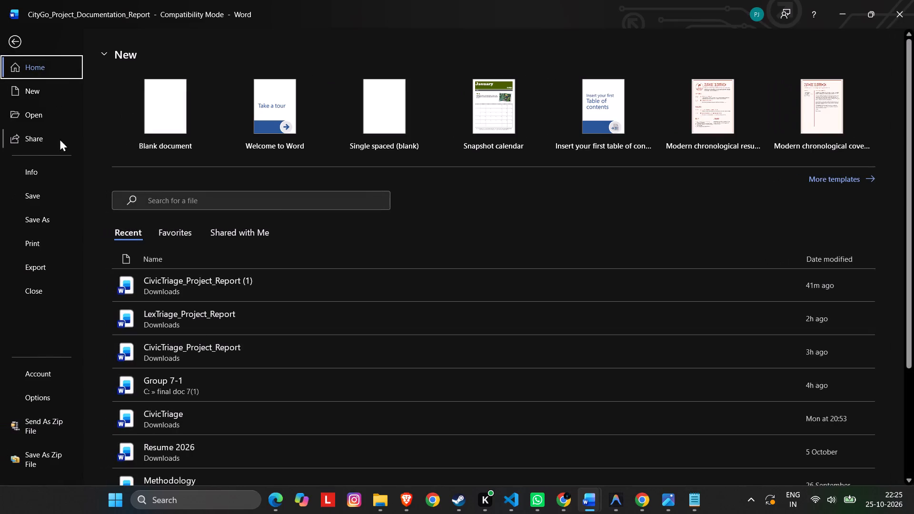
left_click(44, 217)
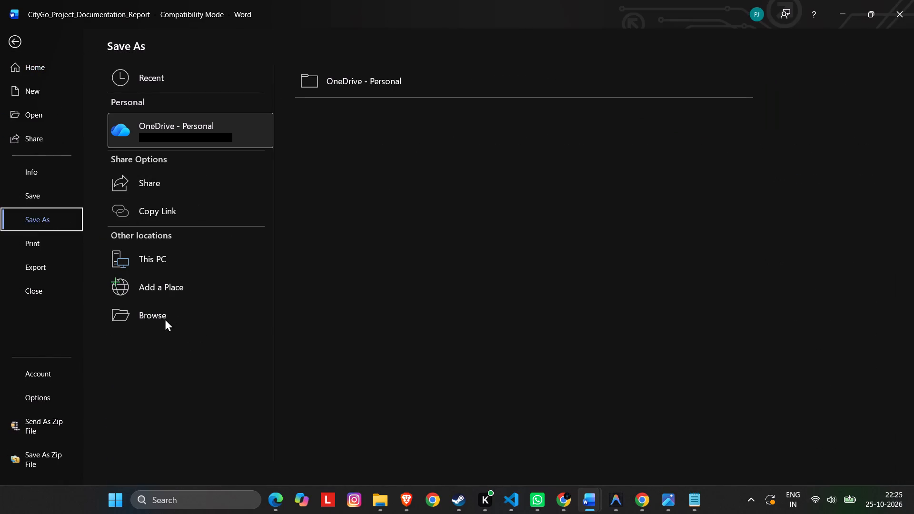
Browse to the Windows-SSD (C:) drive as the save location for the report and create a new folder there.
left_click(165, 318)
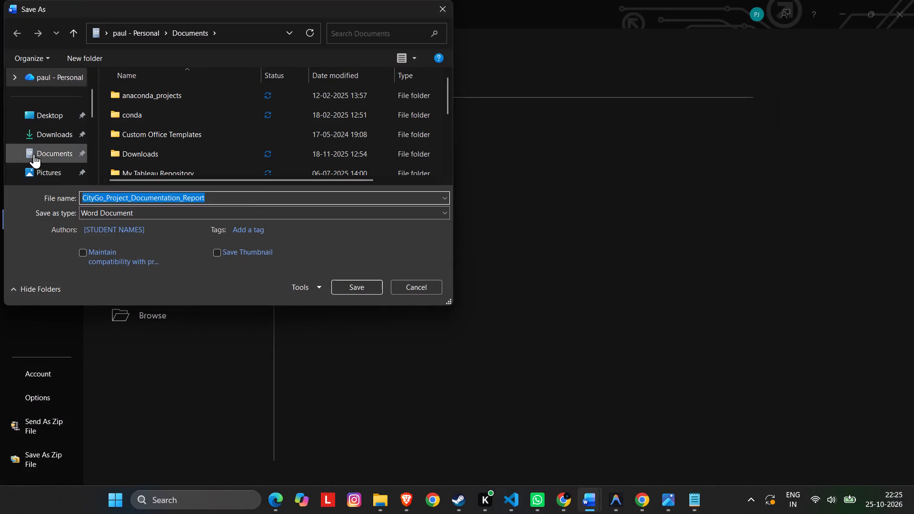
scroll(38, 152, "down", 10)
left_click(53, 114)
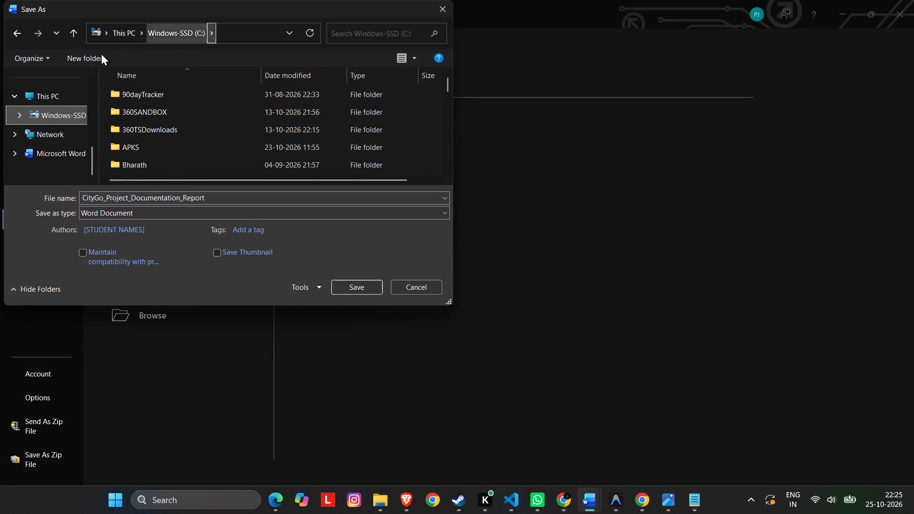
left_click(100, 54)
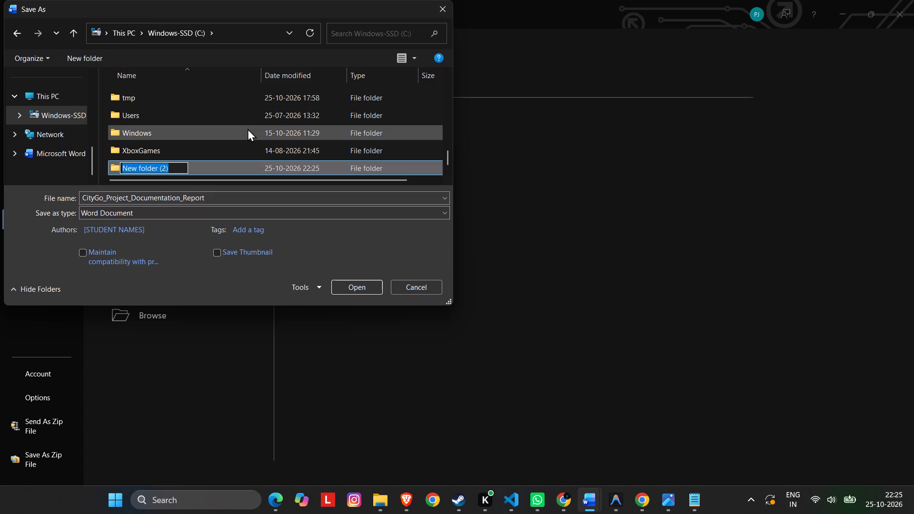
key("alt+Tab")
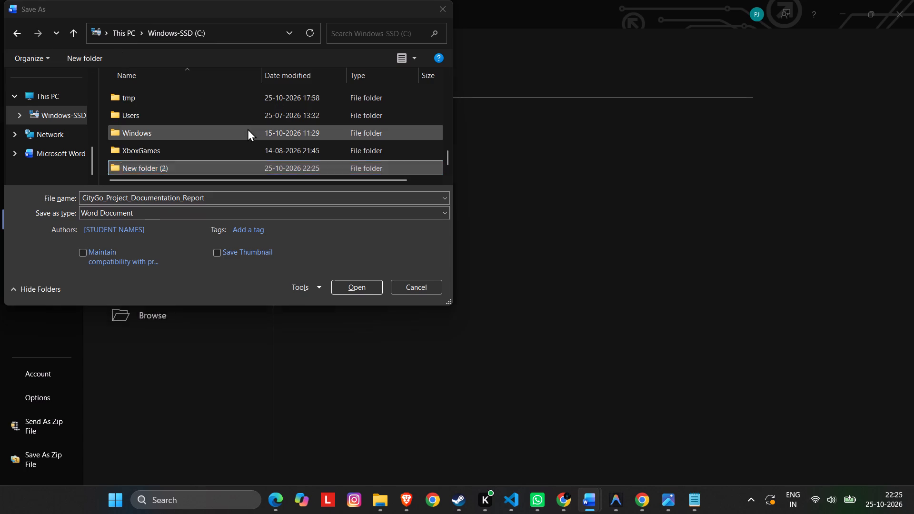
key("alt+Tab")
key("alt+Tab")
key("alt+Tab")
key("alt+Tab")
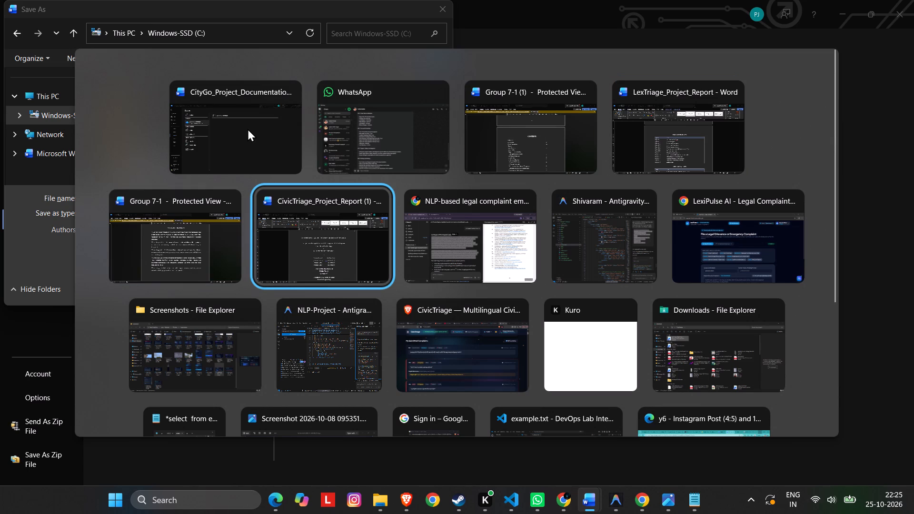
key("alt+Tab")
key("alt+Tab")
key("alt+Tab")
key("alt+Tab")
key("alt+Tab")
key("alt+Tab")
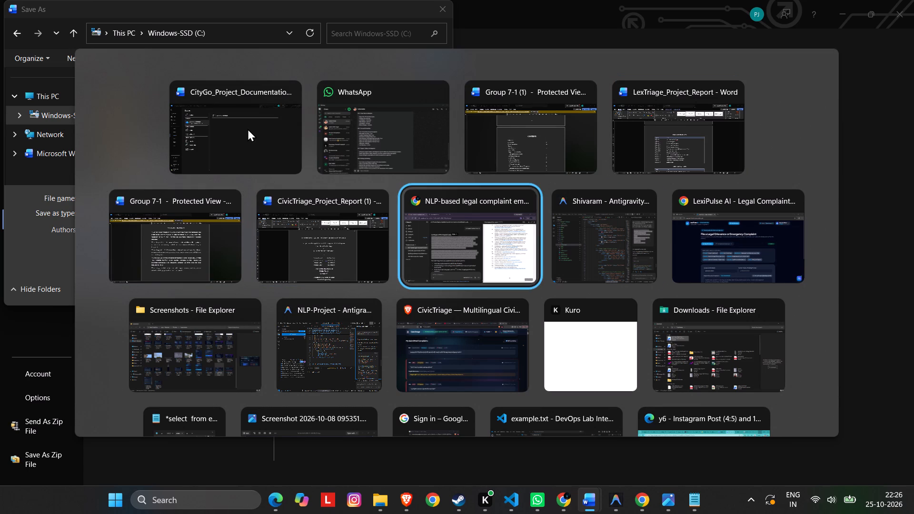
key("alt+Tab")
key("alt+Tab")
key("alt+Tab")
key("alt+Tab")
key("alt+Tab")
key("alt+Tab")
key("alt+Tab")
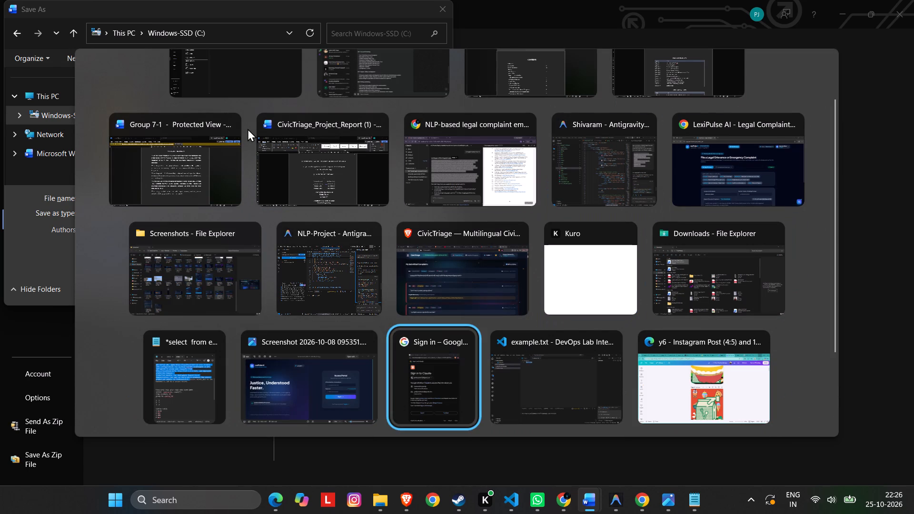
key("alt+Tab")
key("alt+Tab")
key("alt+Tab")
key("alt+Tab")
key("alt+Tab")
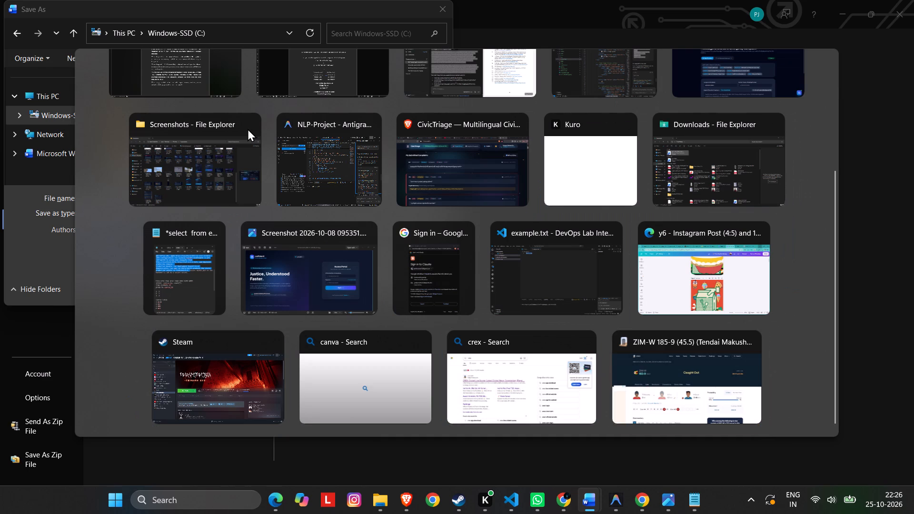
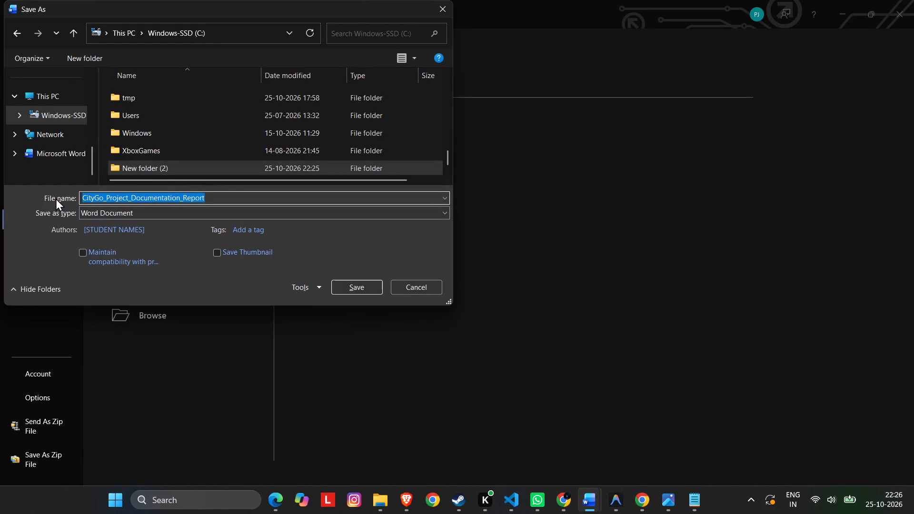
Name the report "Group-25 Doc" and try to save it as a Word Document on the Windows-SSD (C:) drive.
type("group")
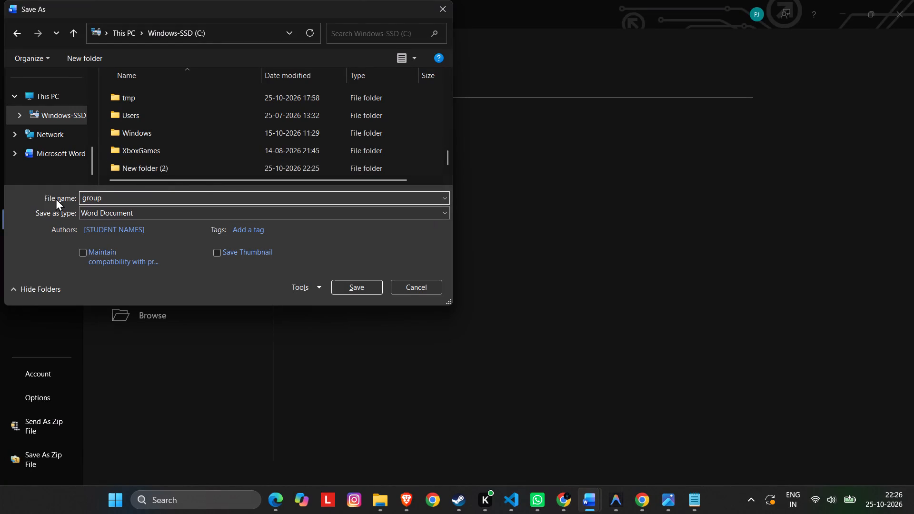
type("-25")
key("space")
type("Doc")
left_click(86, 196)
key("BackSpace")
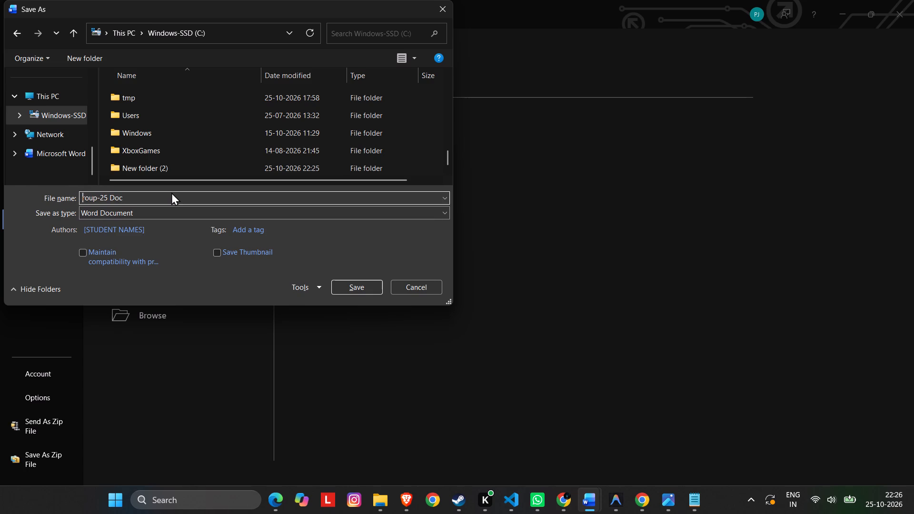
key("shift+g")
left_click(352, 287)
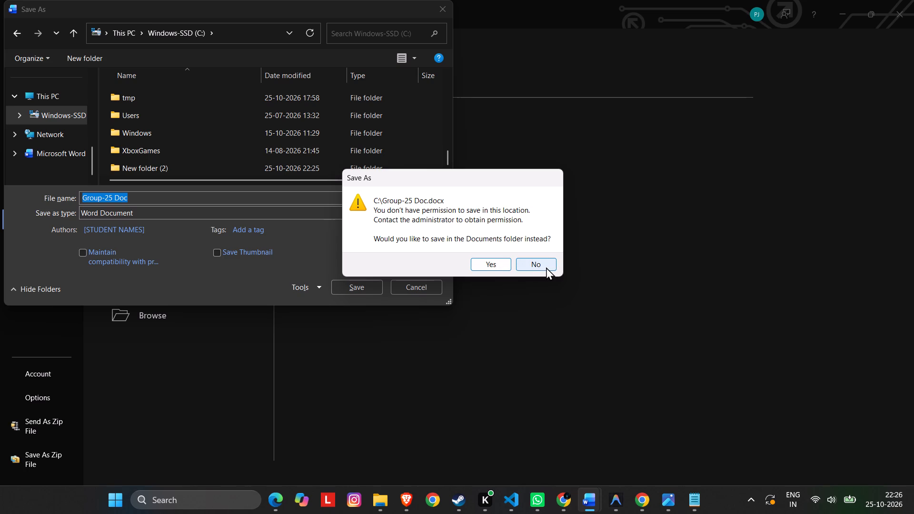
Accept the Documents folder as the save location in place of the C: drive root.
scroll(63, 126, "up", 2)
left_click(499, 268)
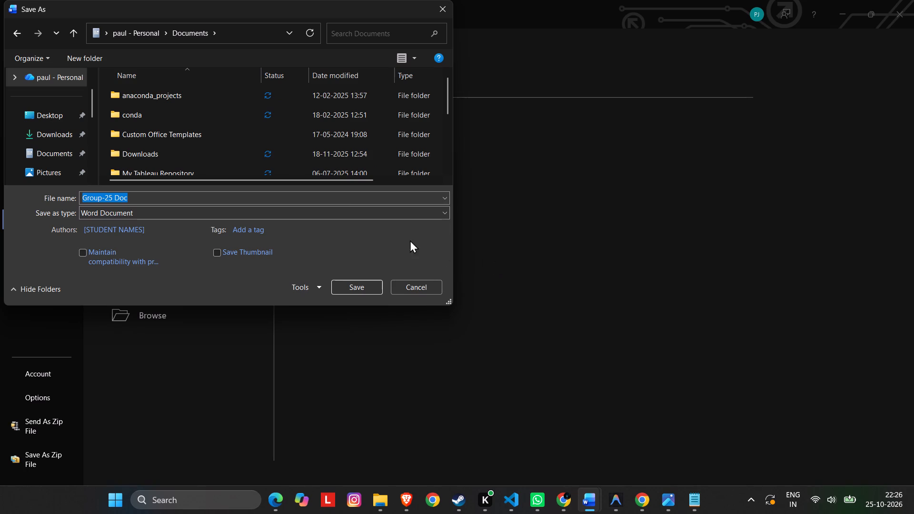
left_click(60, 152)
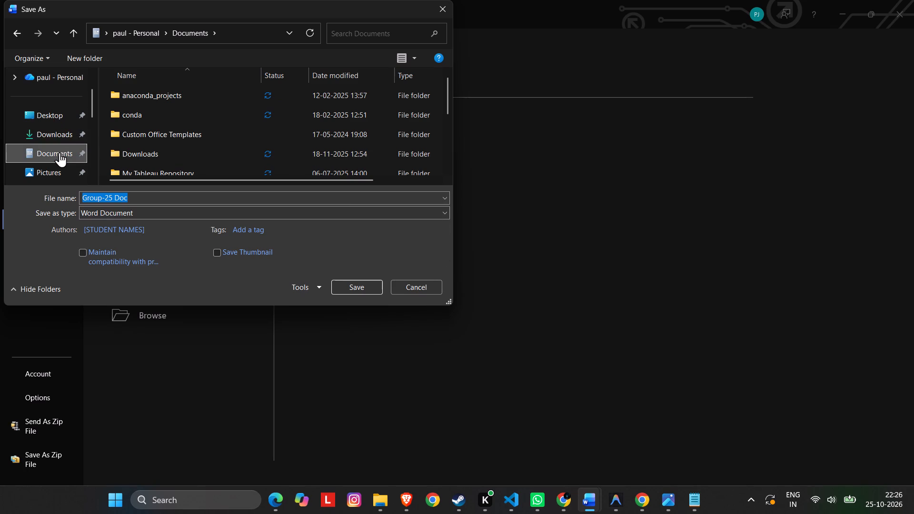
Look through the folders on the Windows-SSD (C:) drive for a suitable place to save the report.
scroll(168, 153, "down", 9)
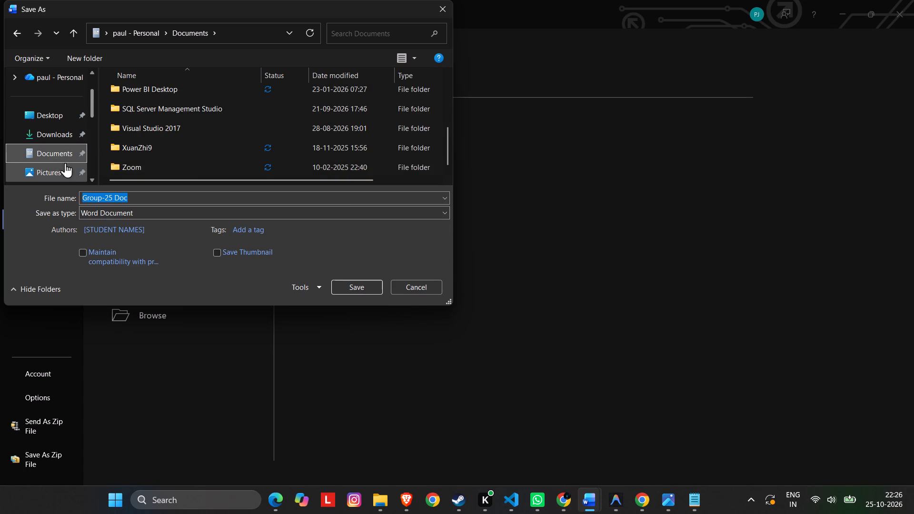
scroll(55, 160, "down", 7)
left_click(56, 148)
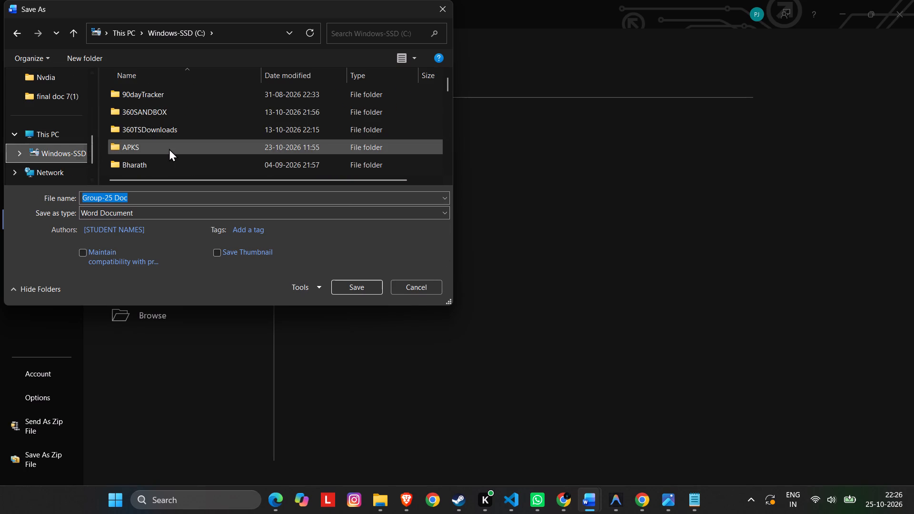
scroll(169, 148, "down", 11)
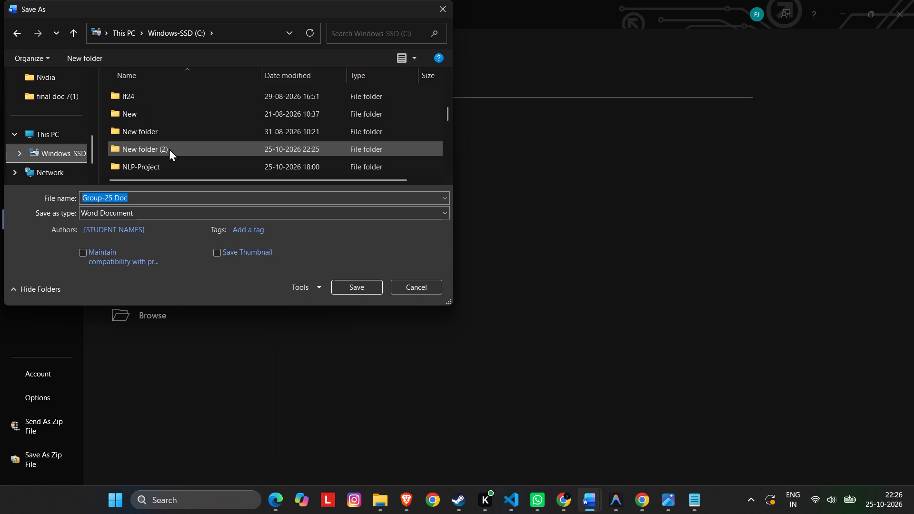
scroll(169, 148, "down", 10)
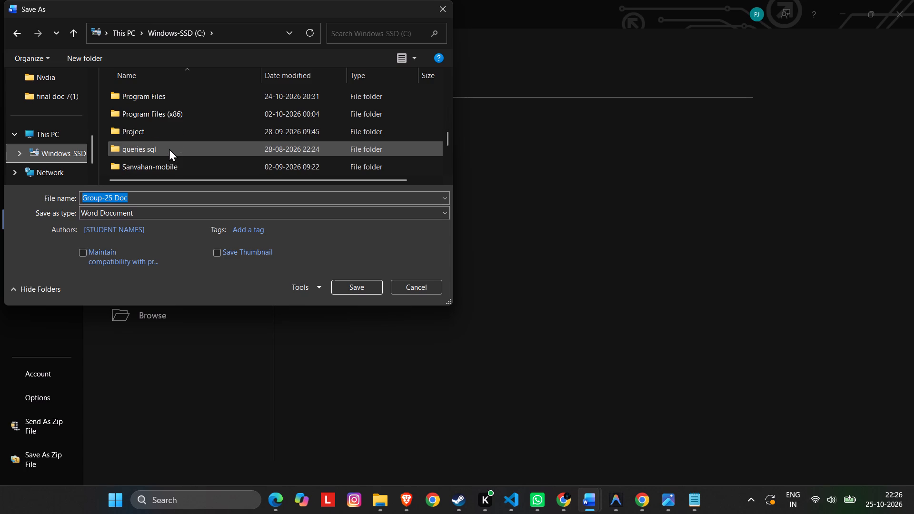
scroll(169, 148, "down", 6)
scroll(169, 148, "up", 3)
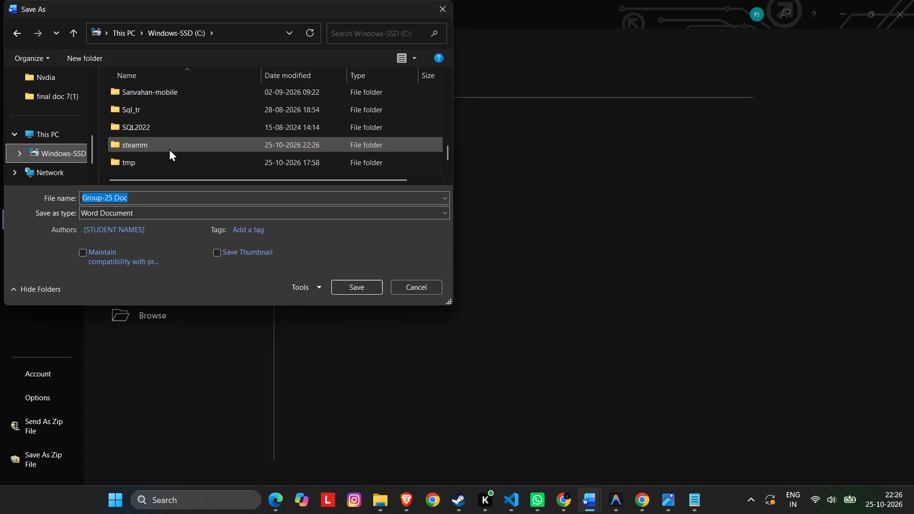
scroll(169, 148, "up", 2)
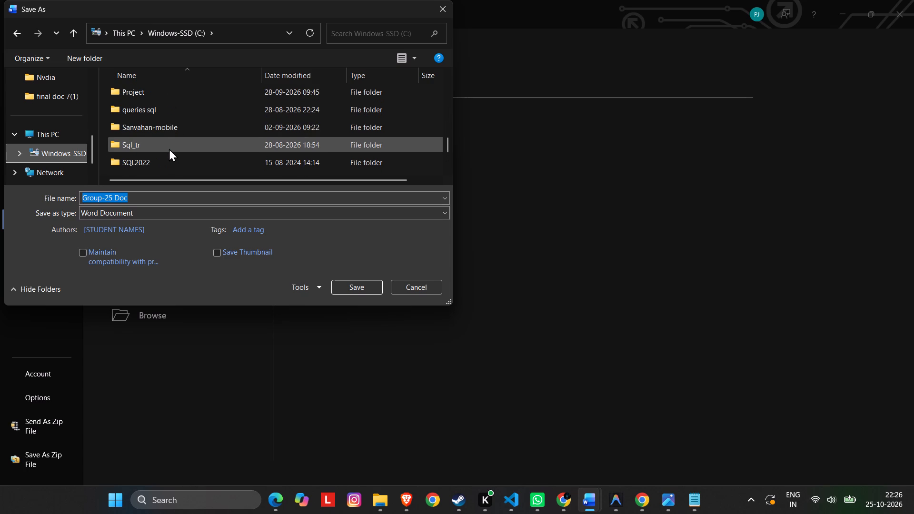
scroll(169, 148, "down", 11)
scroll(169, 148, "up", 6)
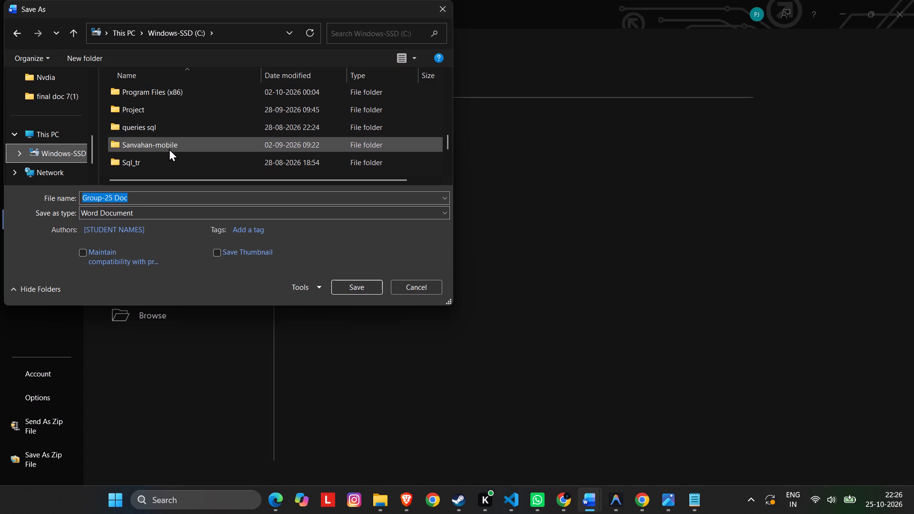
scroll(169, 148, "up", 4)
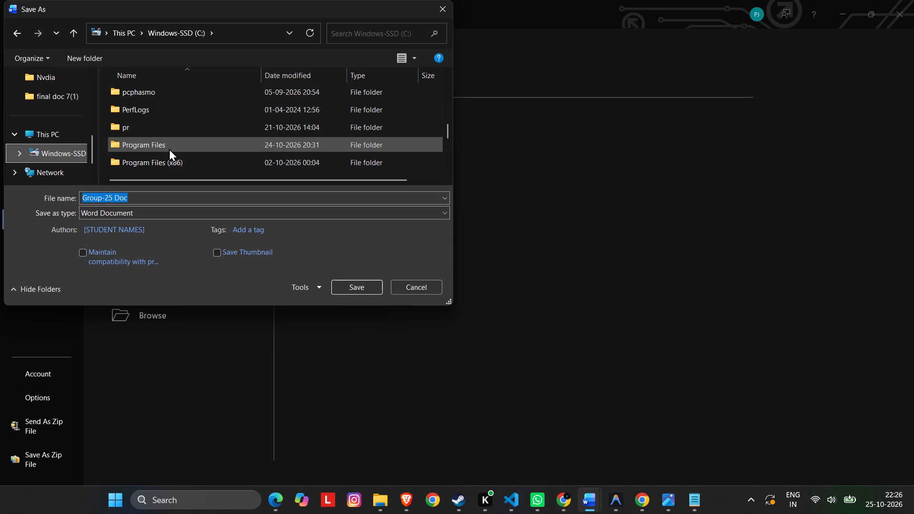
scroll(169, 148, "up", 18)
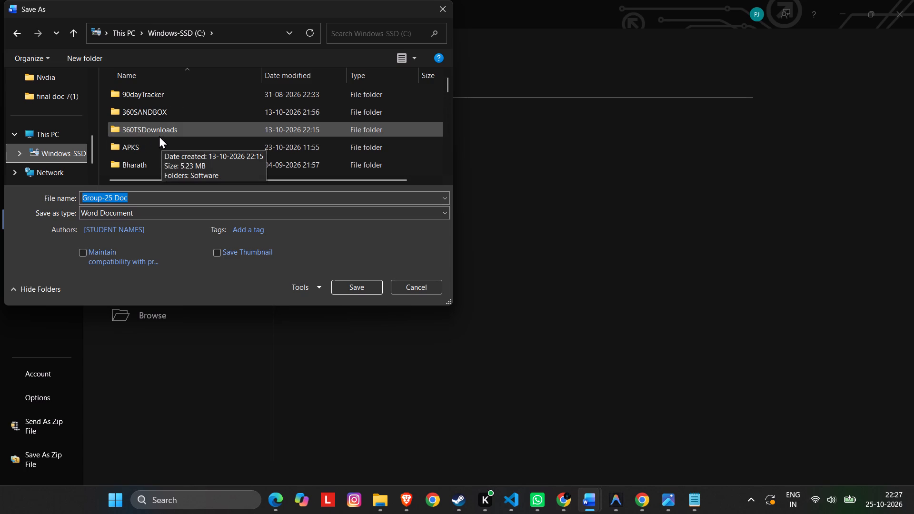
scroll(58, 103, "up", 3)
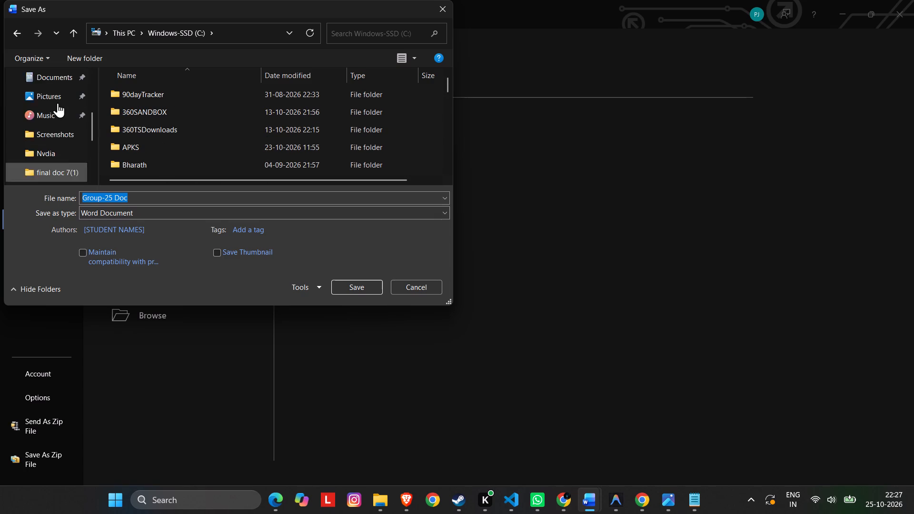
scroll(58, 103, "up", 5)
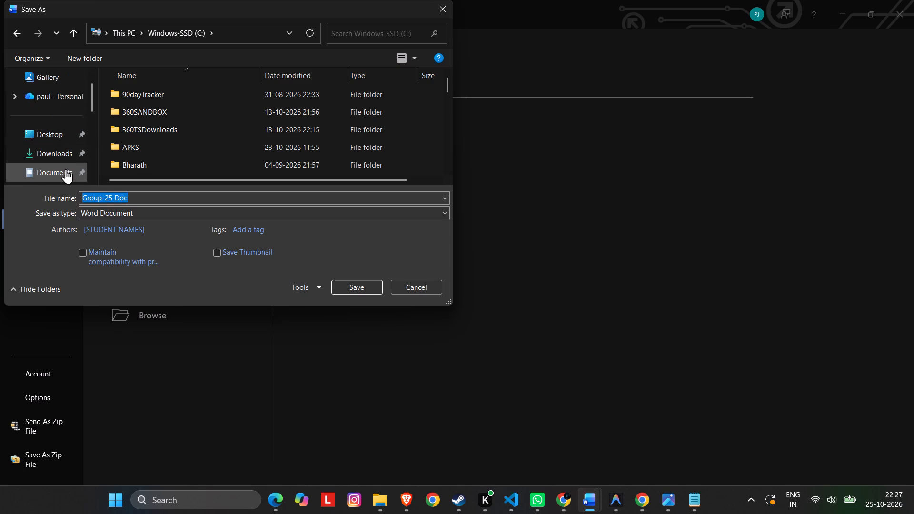
Save the report in the Documents folder as Group-25 Doc, a Word Document, accepting the upgrade to the newest file format.
left_click(66, 169)
left_click(366, 285)
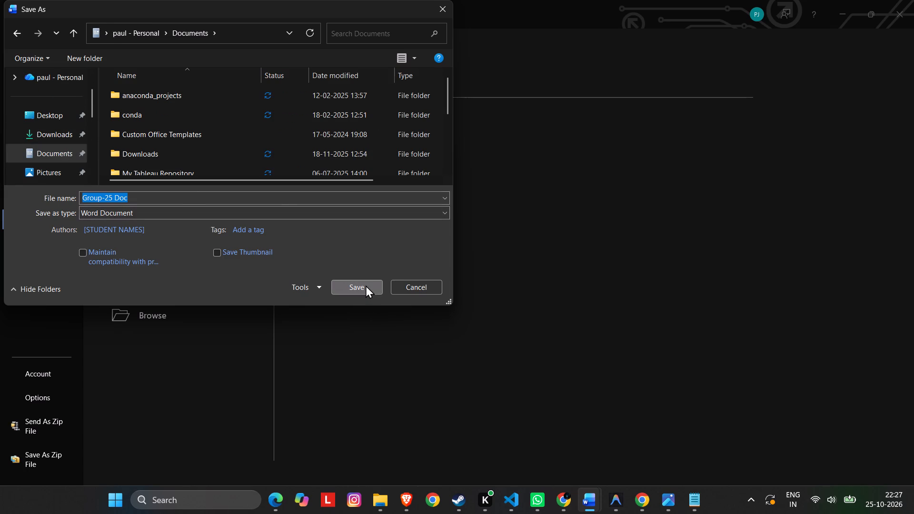
left_click(365, 286)
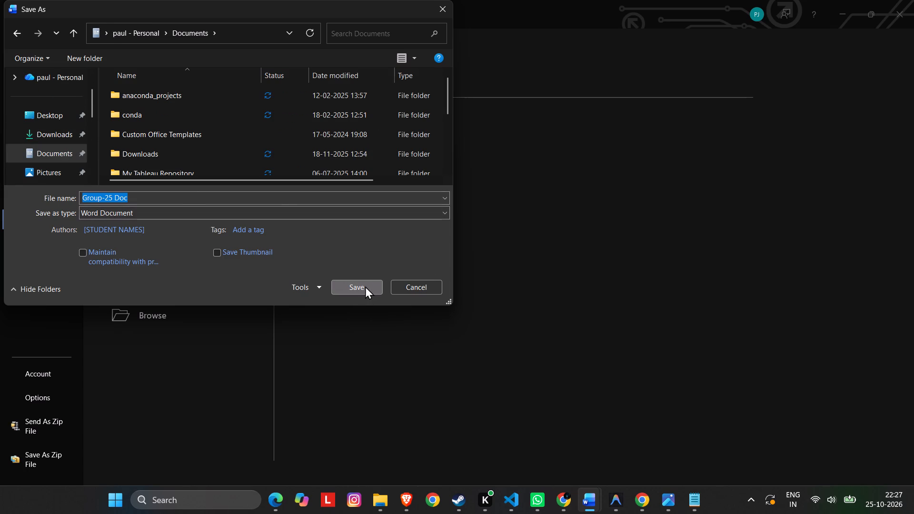
left_click(374, 284)
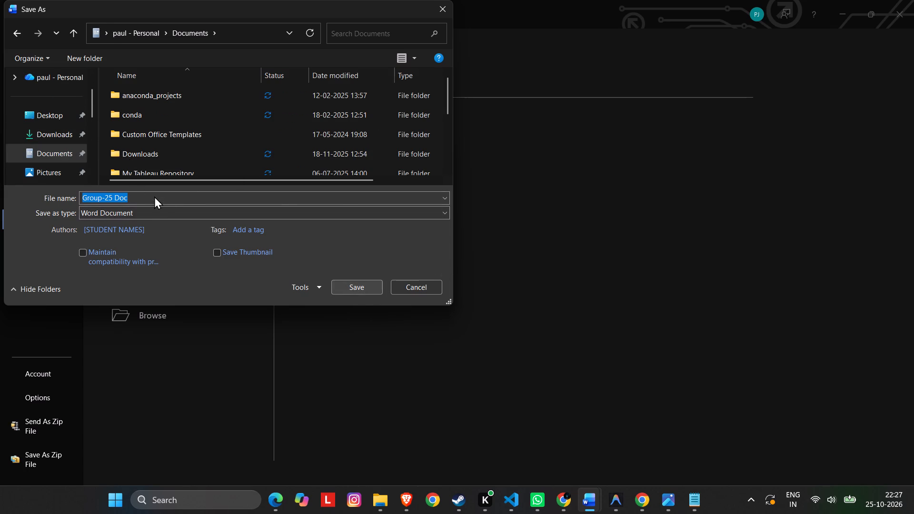
left_click(162, 195)
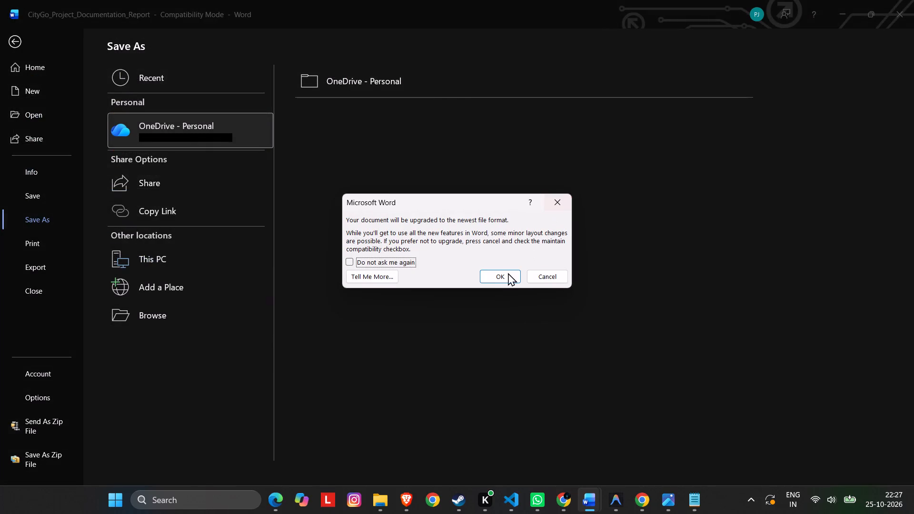
left_click(494, 274)
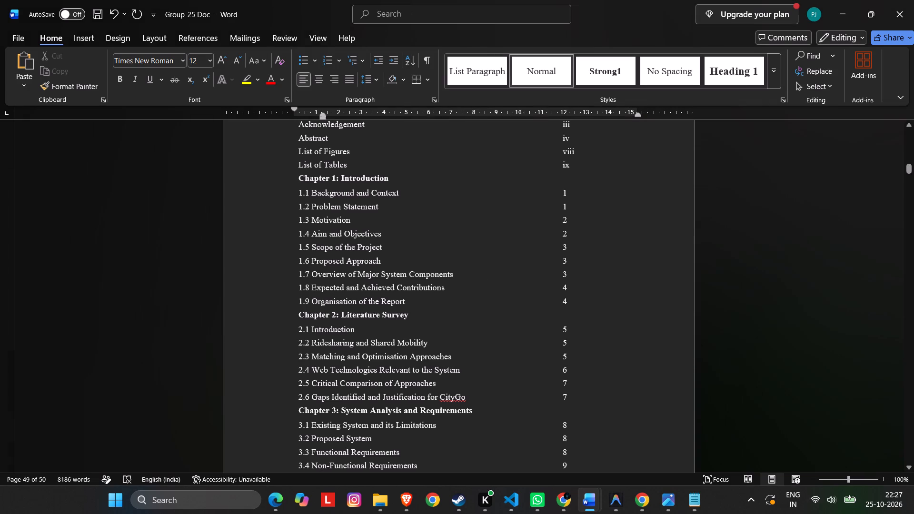
Turn off AutoSave for the Group-25 Doc document.
left_click(71, 15)
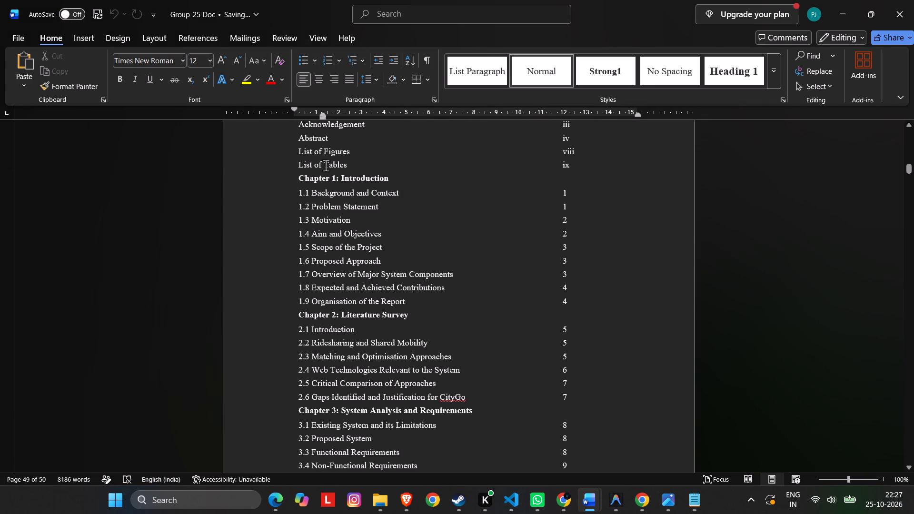
Check the file name and save location details of the Group-25 Doc document.
left_click(257, 10)
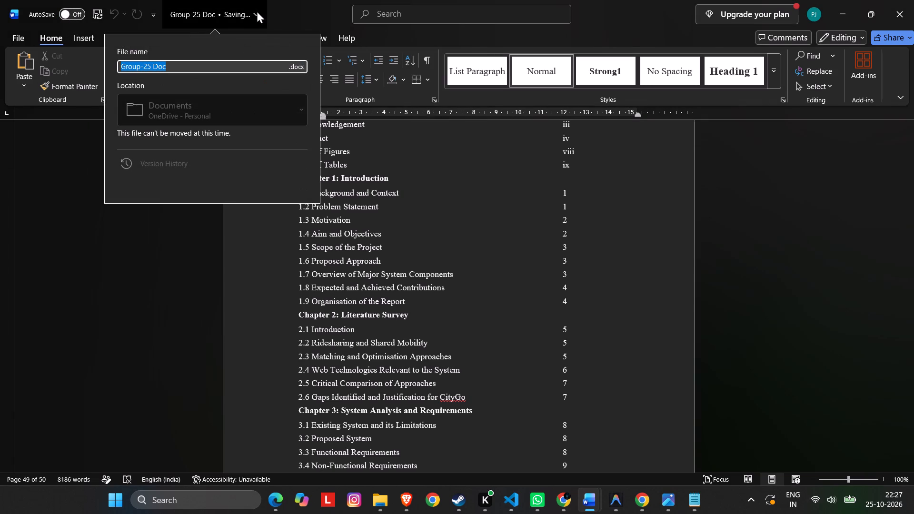
left_click(257, 10)
left_click(249, 5)
left_click(254, 11)
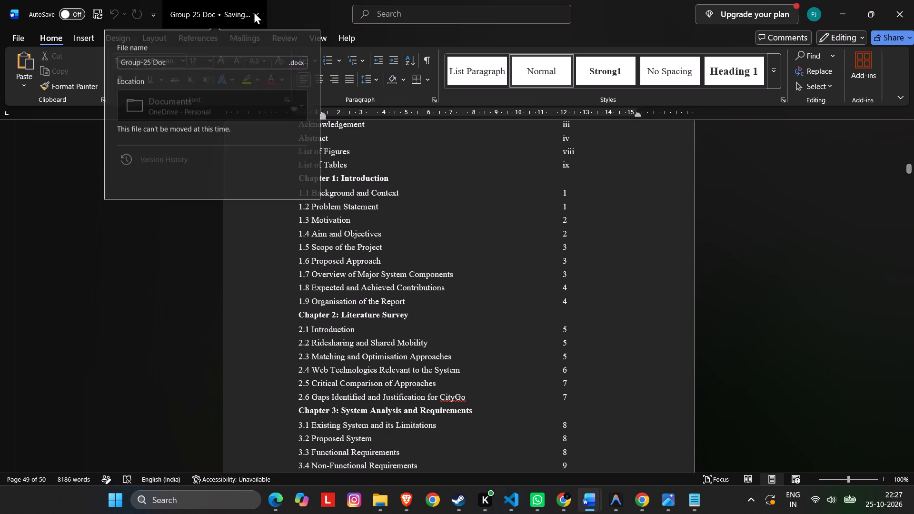
left_click(137, 298)
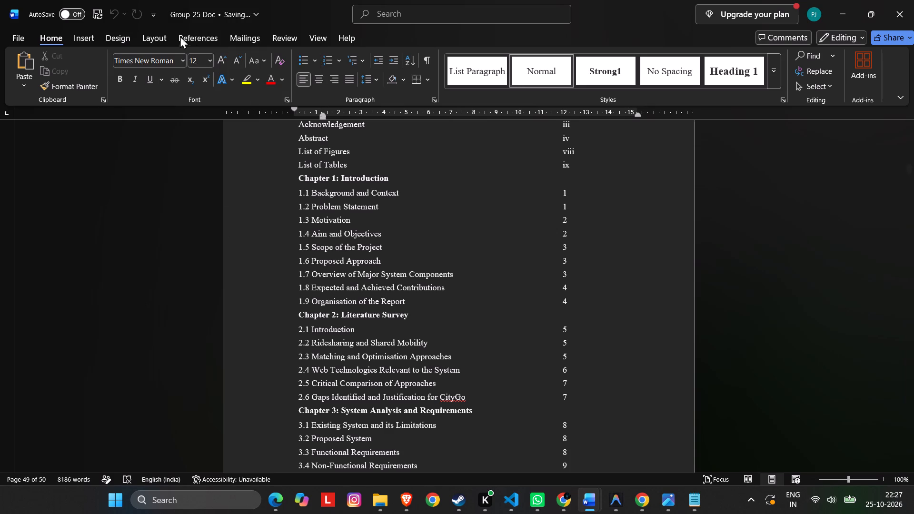
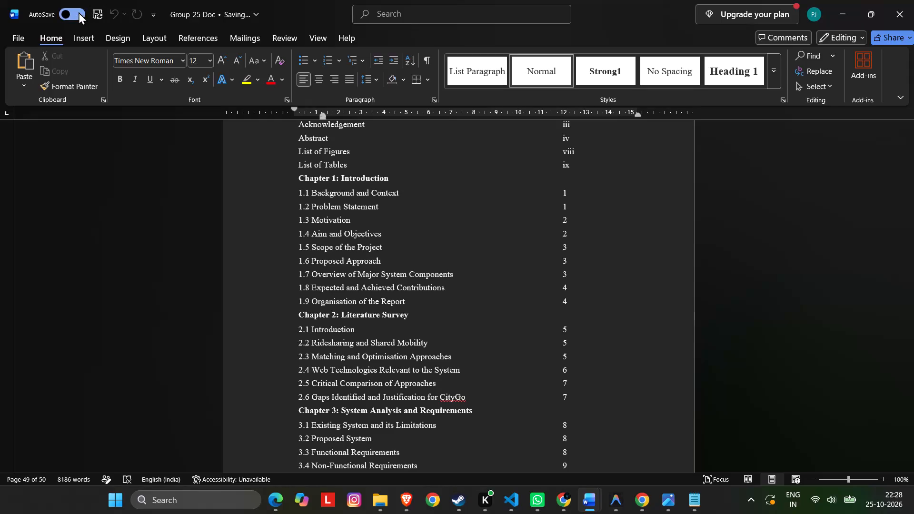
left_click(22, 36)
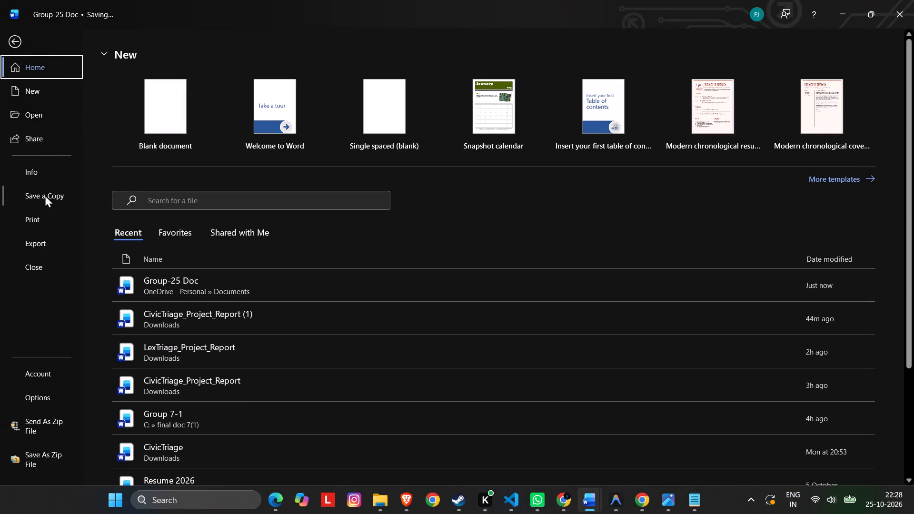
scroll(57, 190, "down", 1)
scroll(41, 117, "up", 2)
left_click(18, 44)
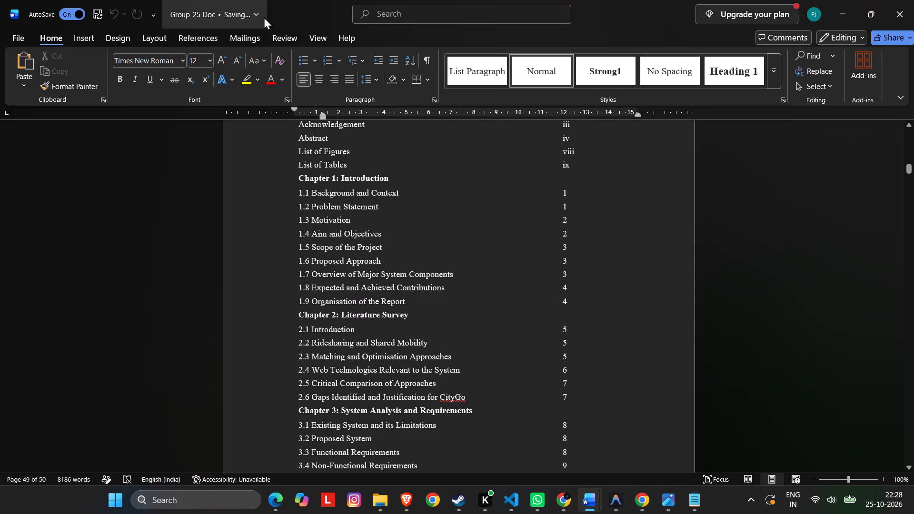
Check the file name and save location details of the Group-25 Doc document.
left_click(244, 10)
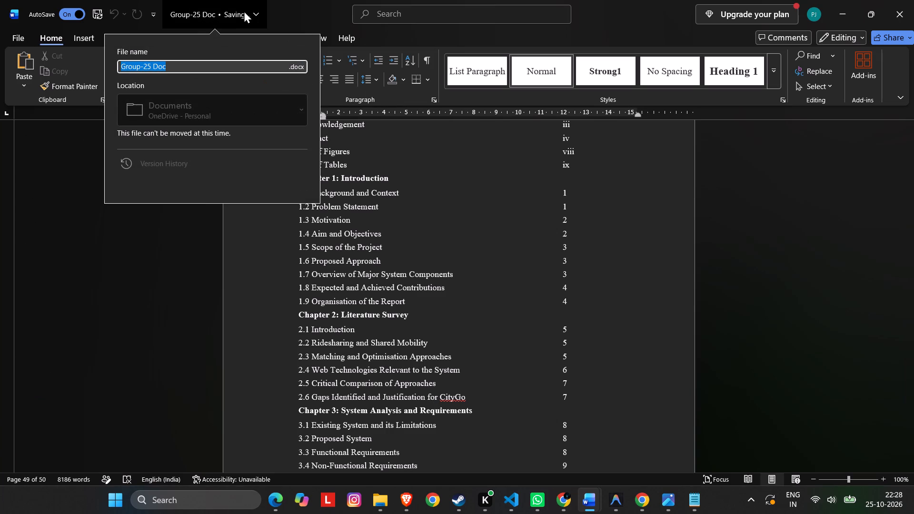
left_click(244, 10)
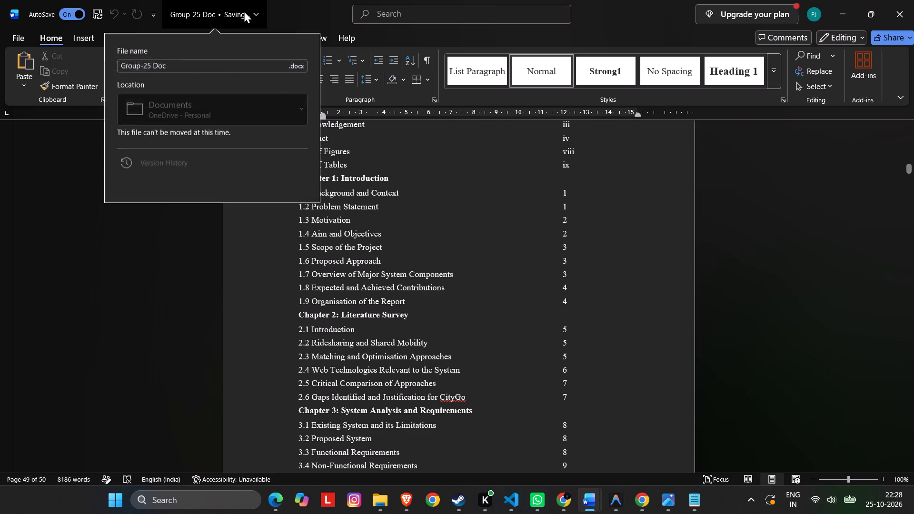
left_click(130, 288)
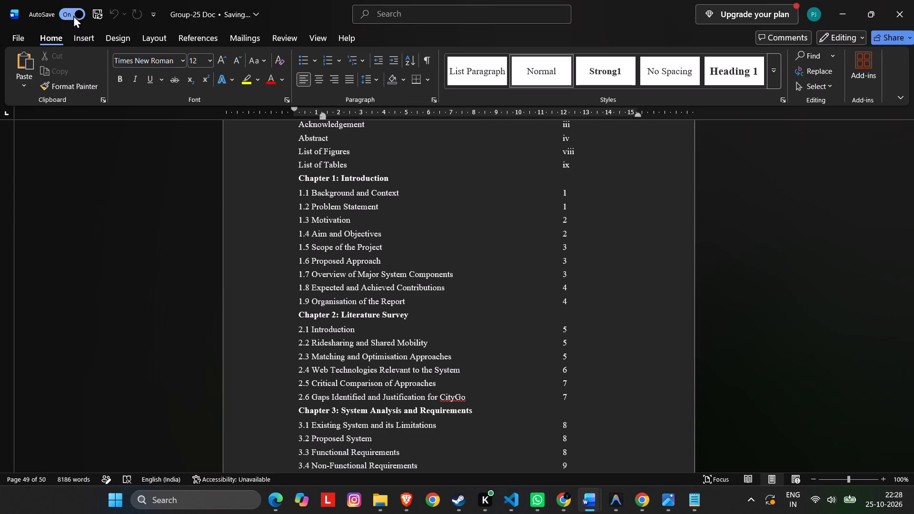
Turn off AutoSave for the Group-25 Doc document.
left_click(73, 15)
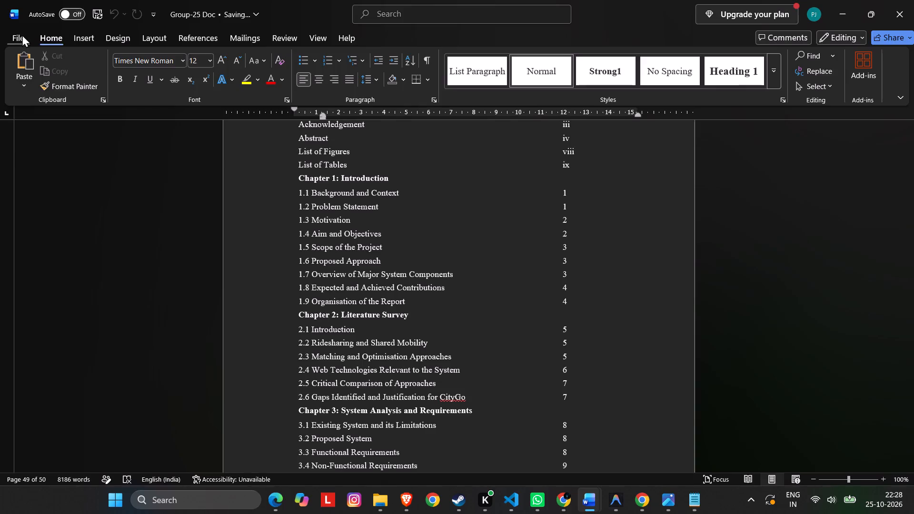
Save the report under the new name Group-25 Doc9(1) in the Downloads folder as a Word Document.
left_click(16, 33)
left_click(46, 221)
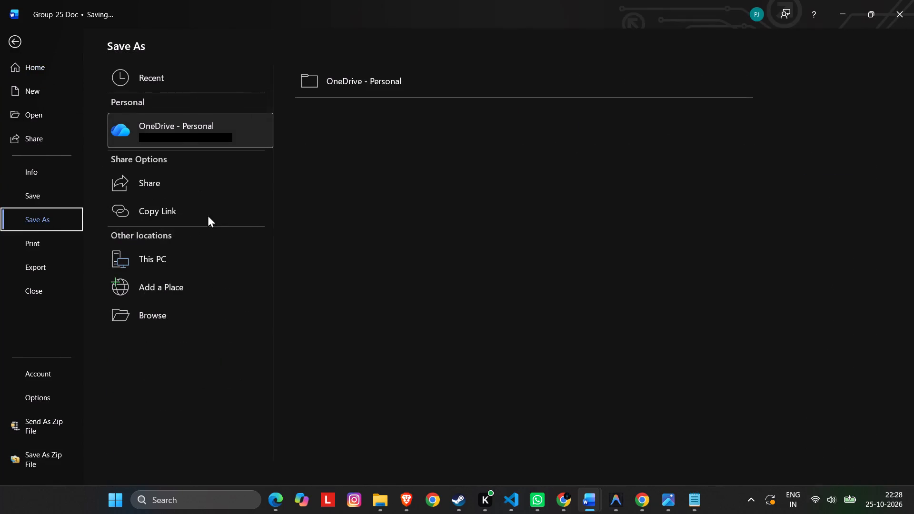
left_click(150, 320)
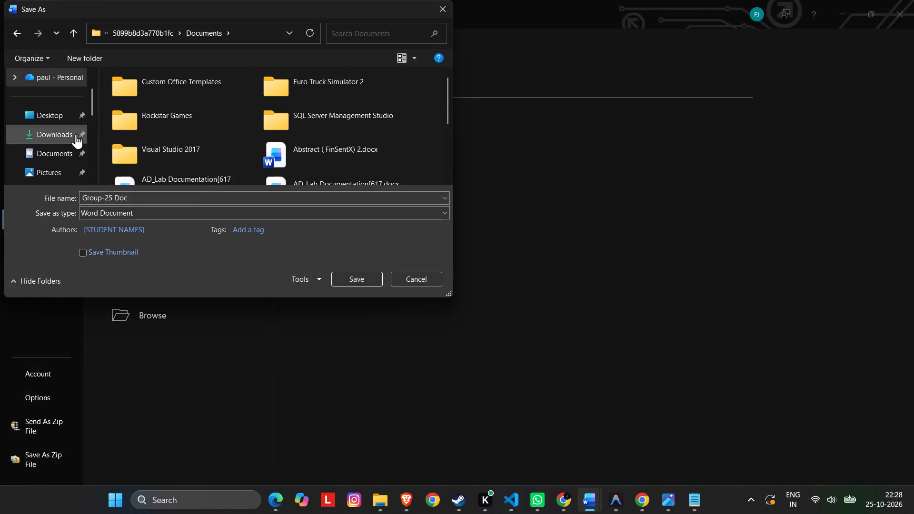
left_click(62, 136)
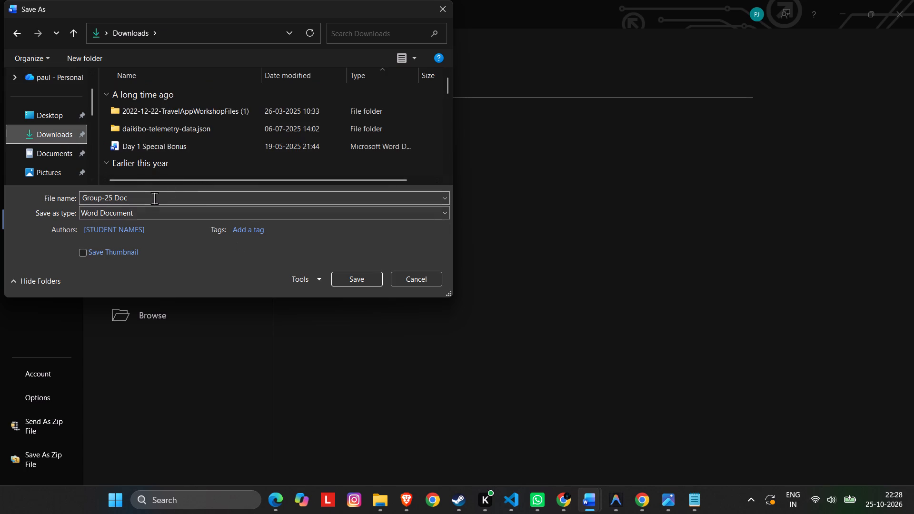
left_click(154, 198)
left_click(154, 197)
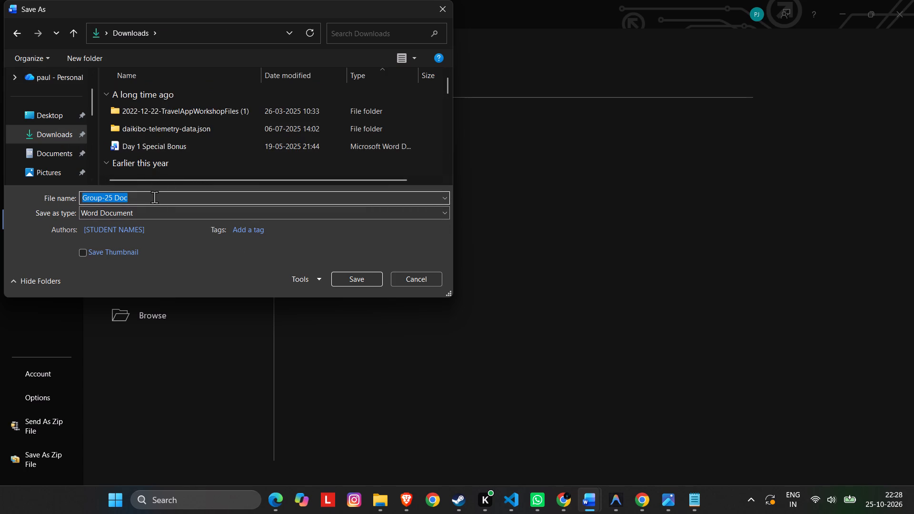
type("910")
key("BackSpace")
key("BackSpace")
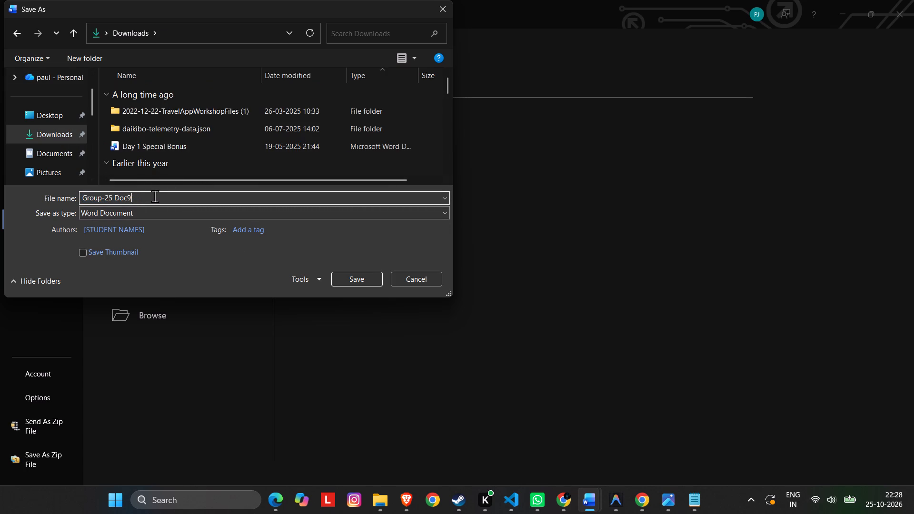
key("shift+parenleft")
key("1")
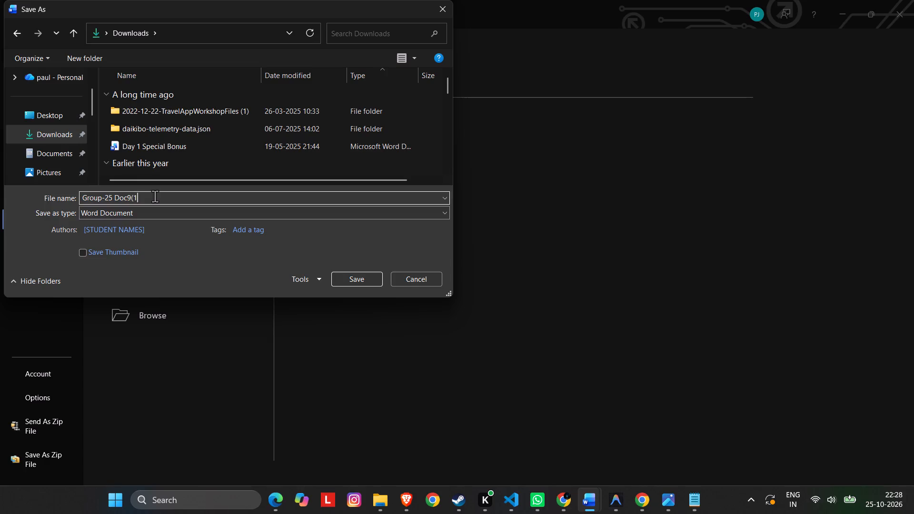
key("shift+parenright")
left_click(339, 281)
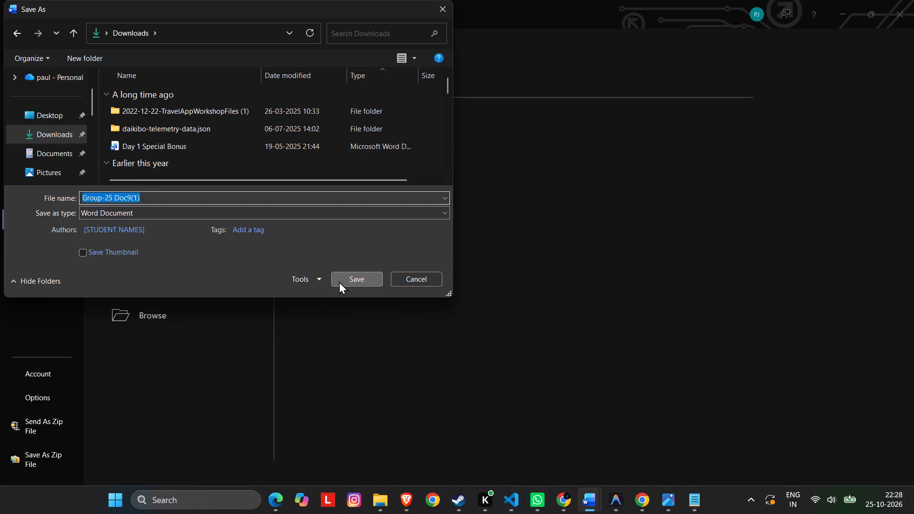
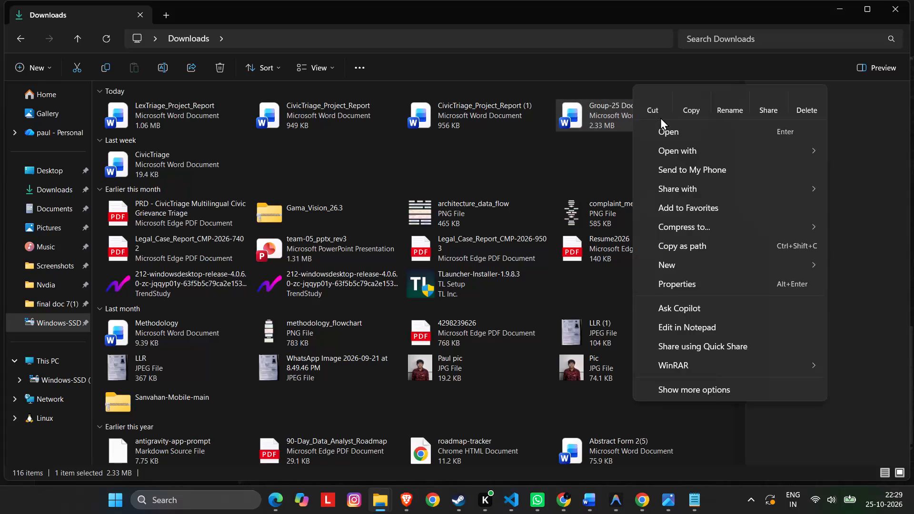
left_click(690, 100)
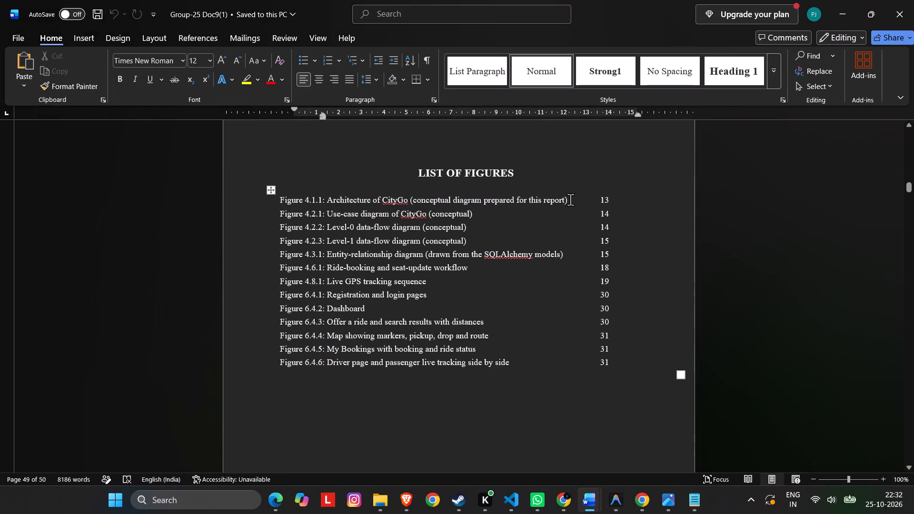
left_click_drag(570, 199, 343, 204)
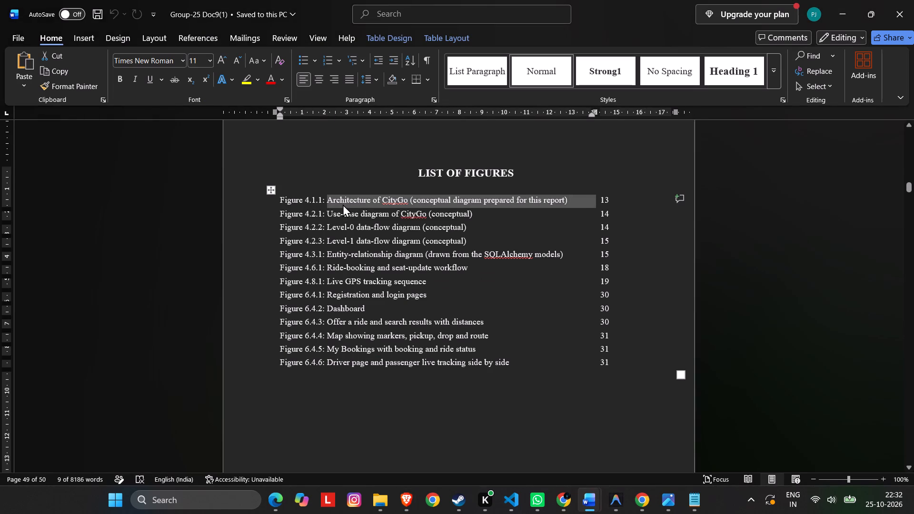
key("ctrl+v")
Set the page number of the Figure 4.1.1 entry in the List of Figures to 12.
key("alt+Tab")
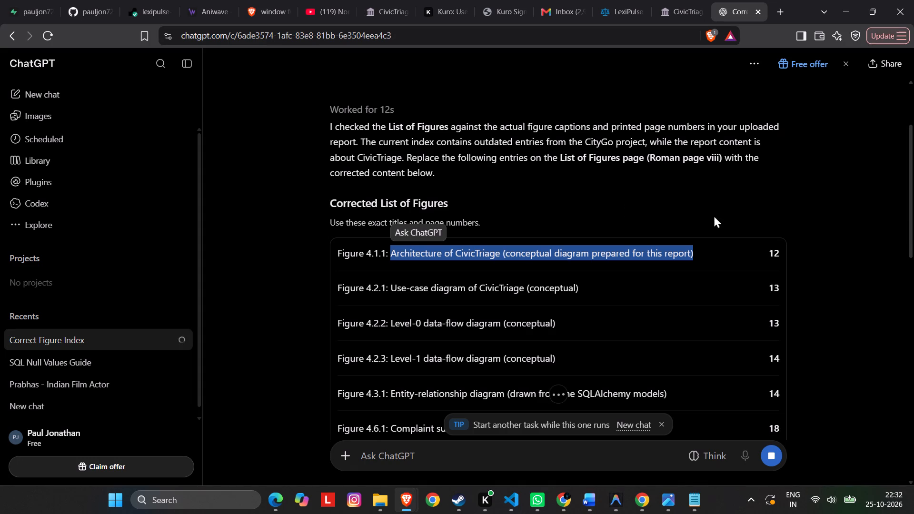
key("alt+Tab")
left_click(630, 199)
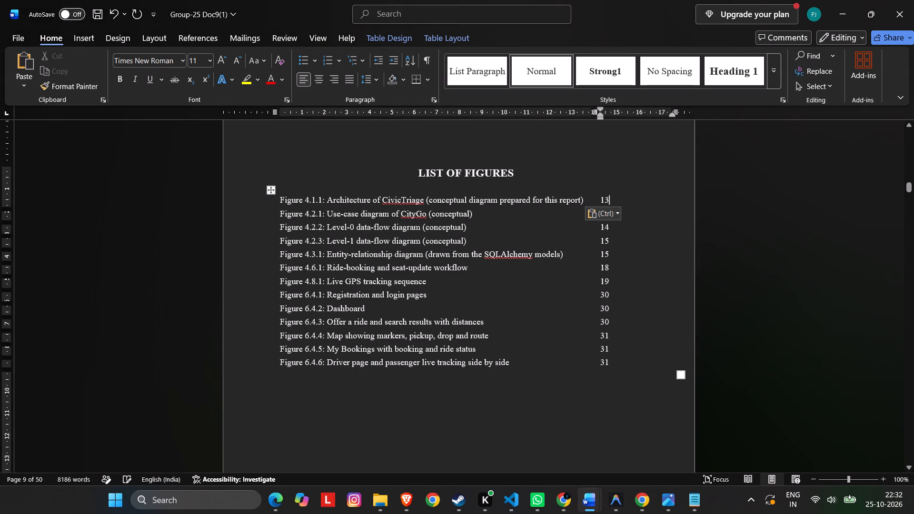
key("BackSpace")
key("2")
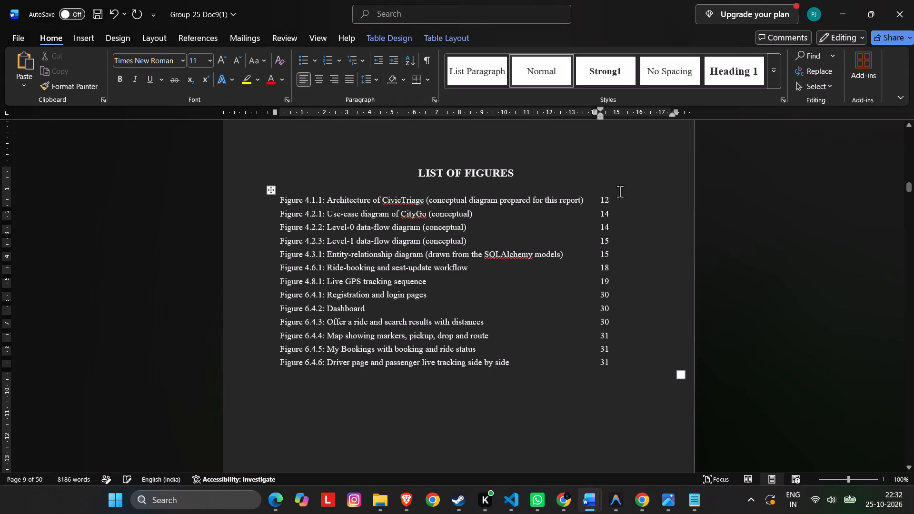
Replace the Figure 4.2.1 title in Word's List of Figures with "Use-case diagram of CivicTriage (conceptual)" copied from ChatGPT's corrected list.
key("alt+Tab")
left_click_drag(599, 285, 390, 287)
key("ctrl+c")
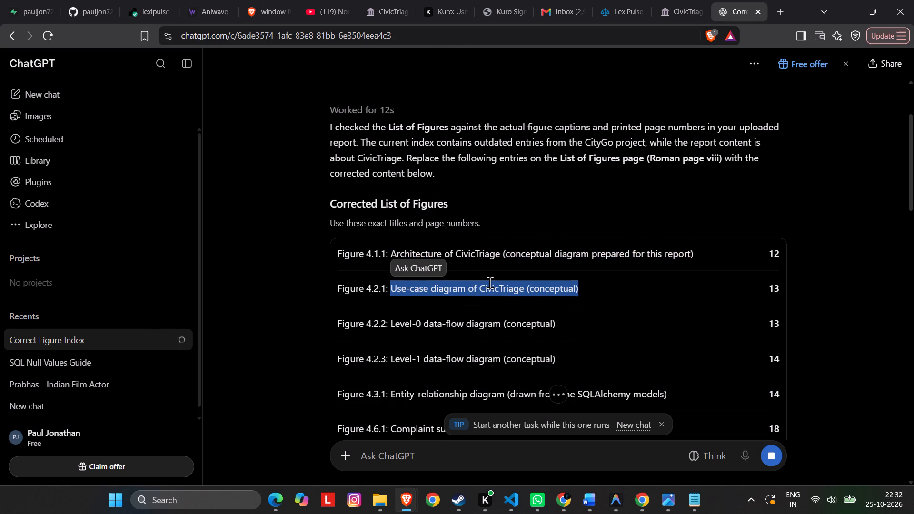
key("alt+Tab")
left_click_drag(480, 215, 331, 217)
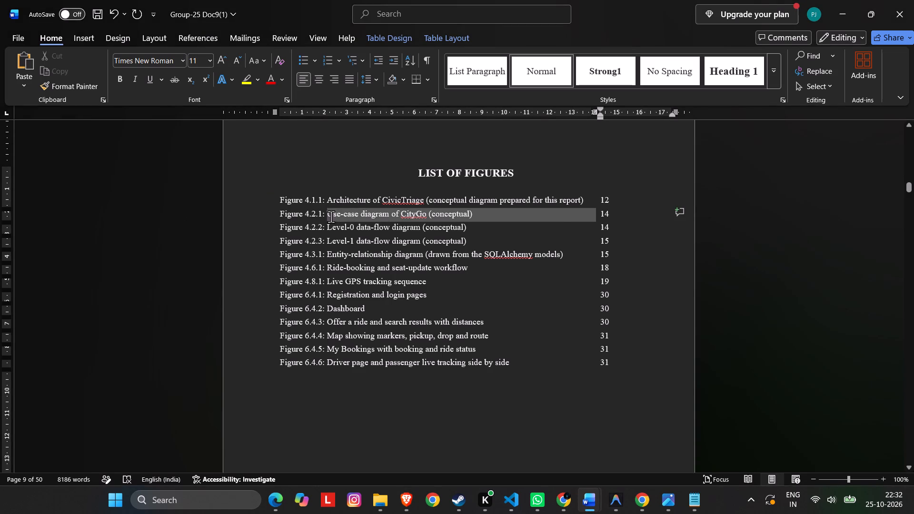
left_click_drag(331, 217, 330, 217)
key("ctrl+v")
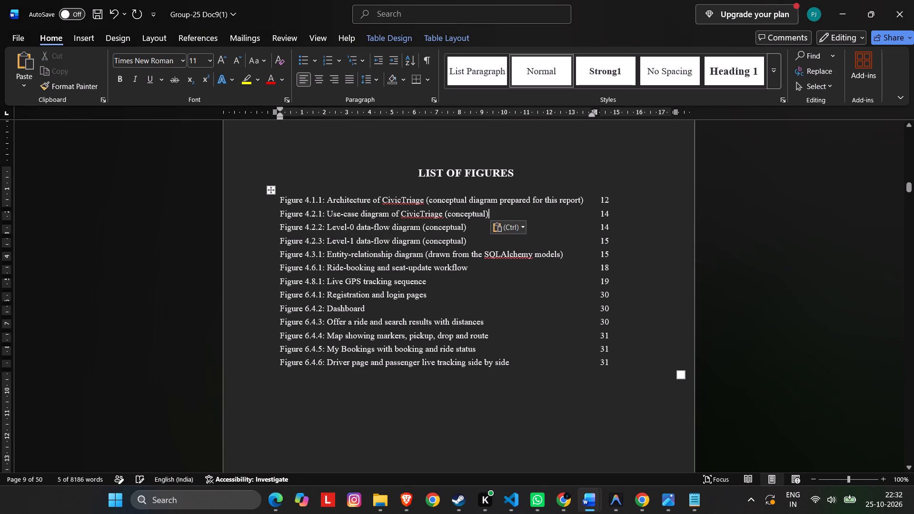
left_click(516, 212)
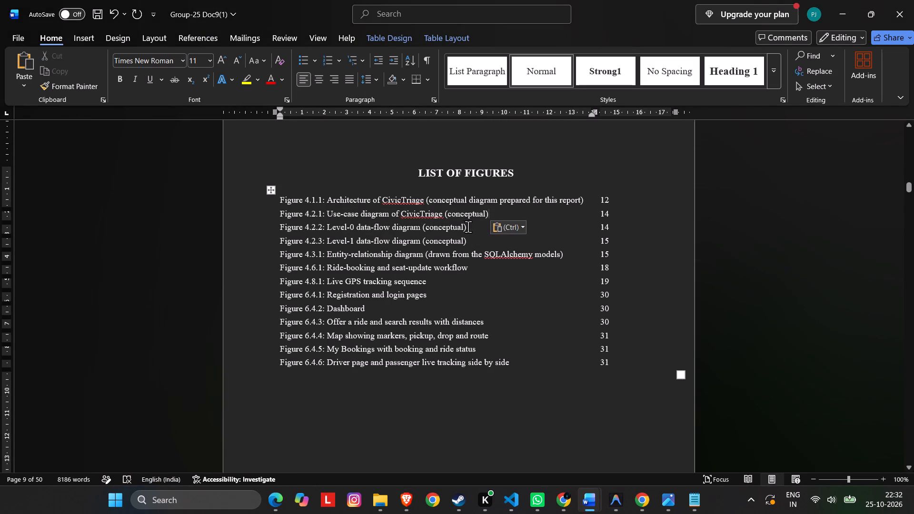
left_click(468, 227)
left_click(500, 213)
Set the page number of the Figure 4.2.1 entry in the List of Figures to 13.
left_click(612, 214)
key("BackSpace")
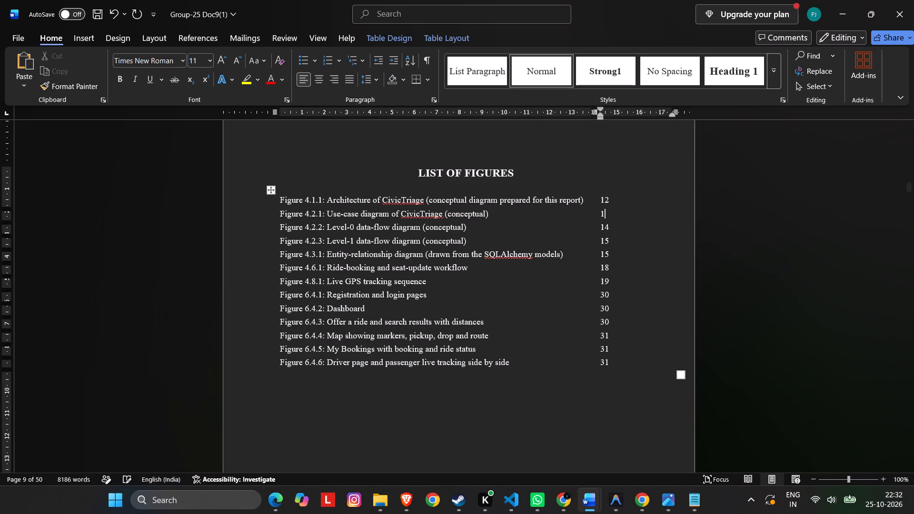
key("3")
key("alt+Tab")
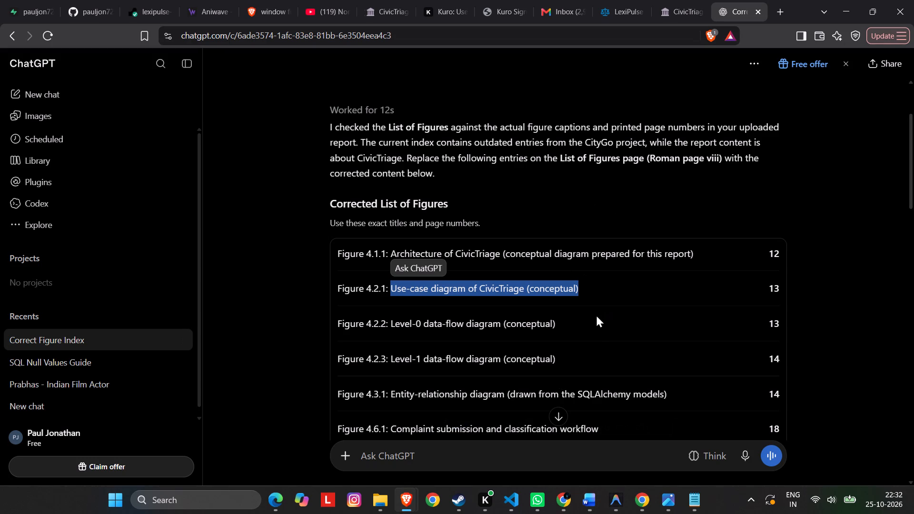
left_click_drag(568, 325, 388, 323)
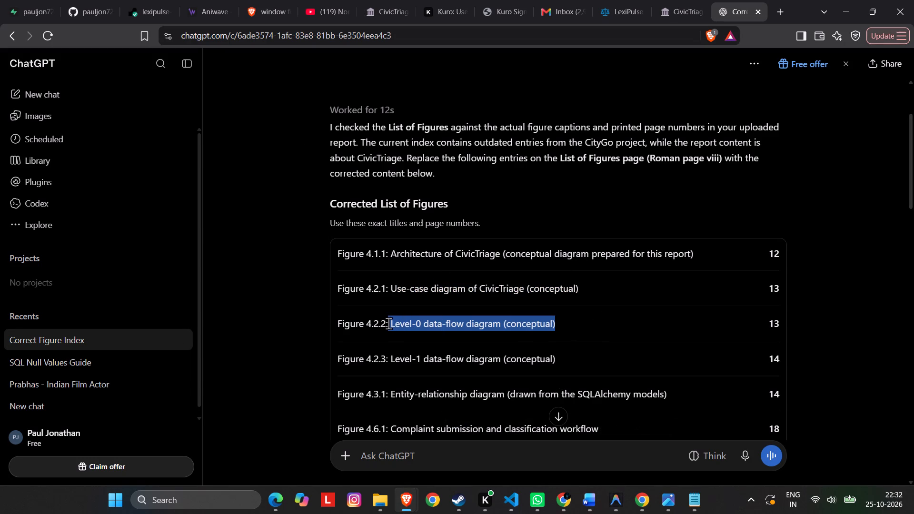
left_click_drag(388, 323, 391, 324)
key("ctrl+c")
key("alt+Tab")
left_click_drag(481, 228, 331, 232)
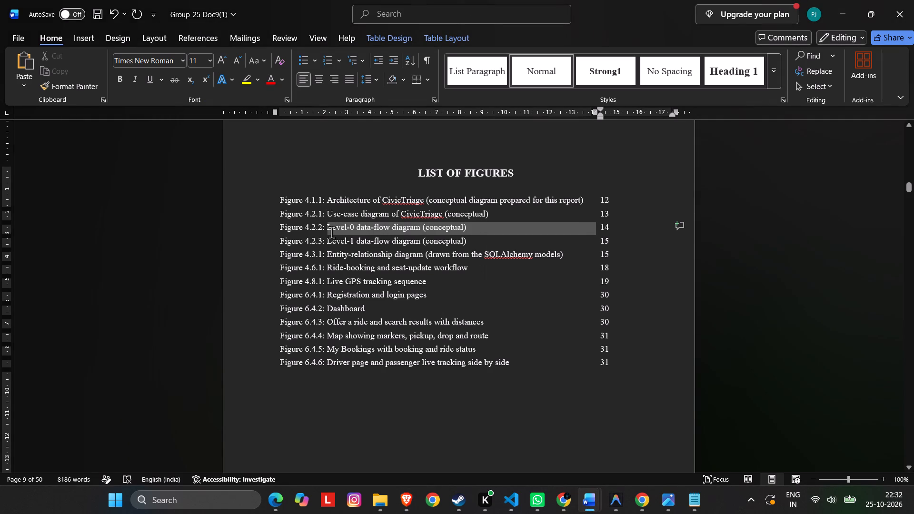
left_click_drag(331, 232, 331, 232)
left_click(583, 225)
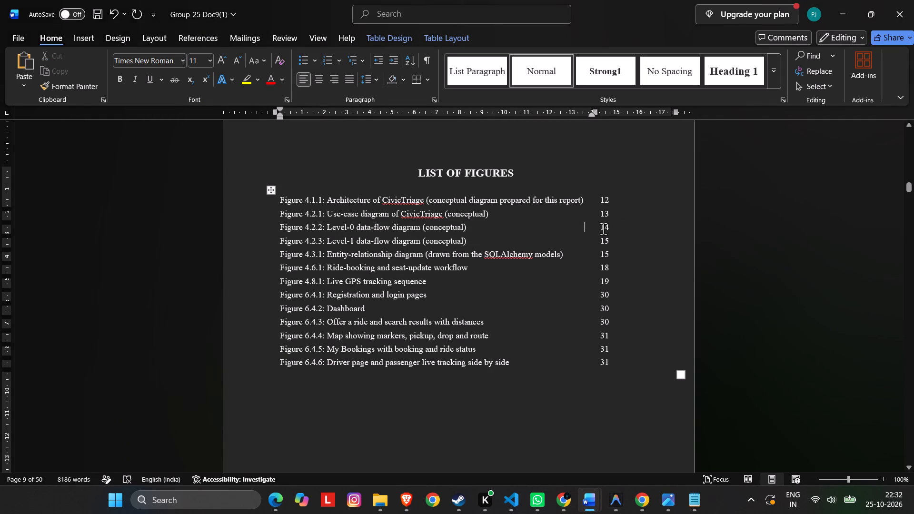
Set the page number of the Figure 4.2.2 entry in the List of Figures to 13.
left_click(603, 228)
left_click(610, 229)
key("BackSpace")
key("3")
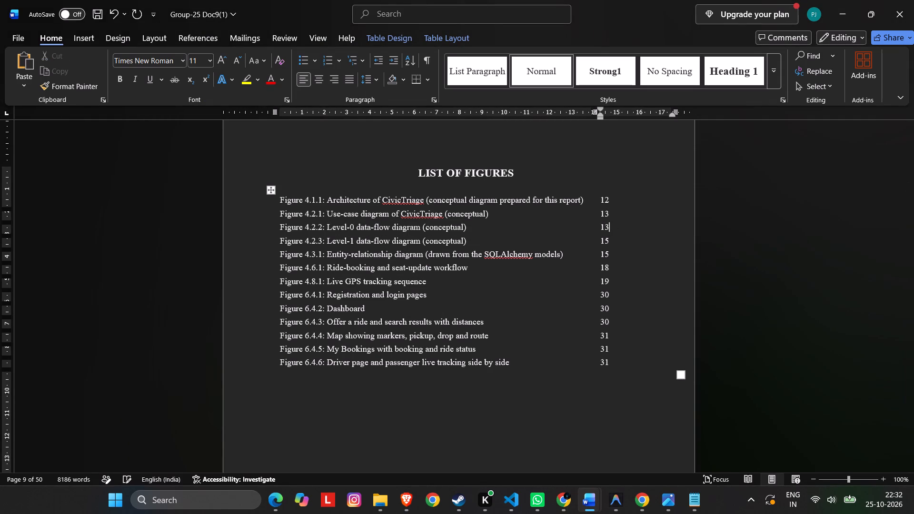
Check ChatGPT's corrected list in Brave and set the Figure 4.2.3 page number in Word's List of Figures to 14.
key("alt+Tab")
key("alt+Tab")
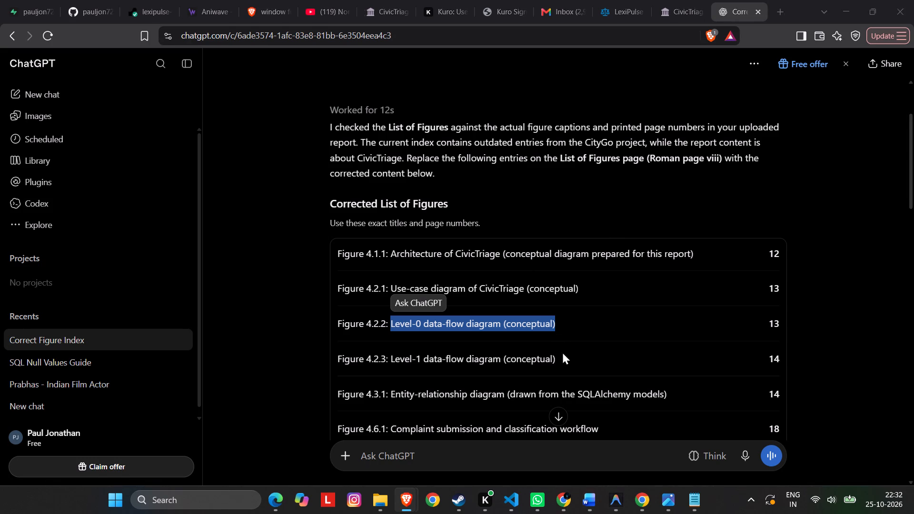
key("alt+Tab")
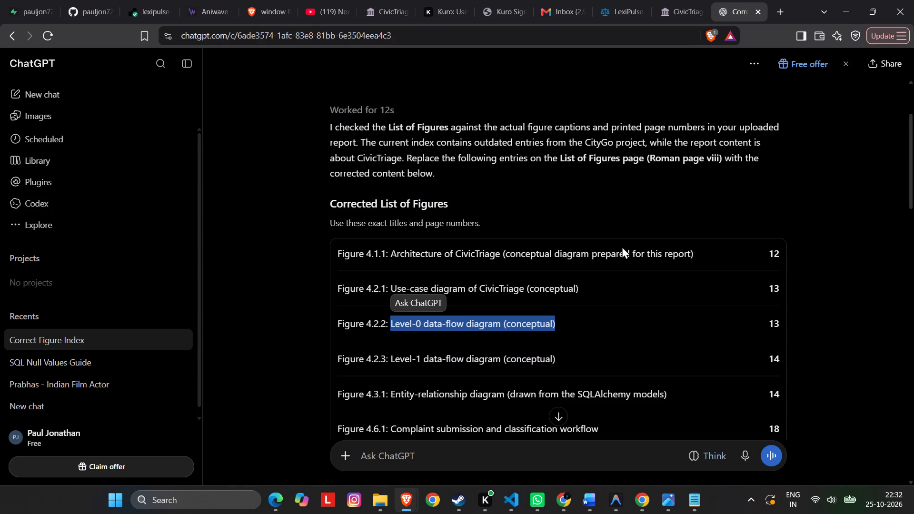
key("alt+Tab")
left_click(616, 239)
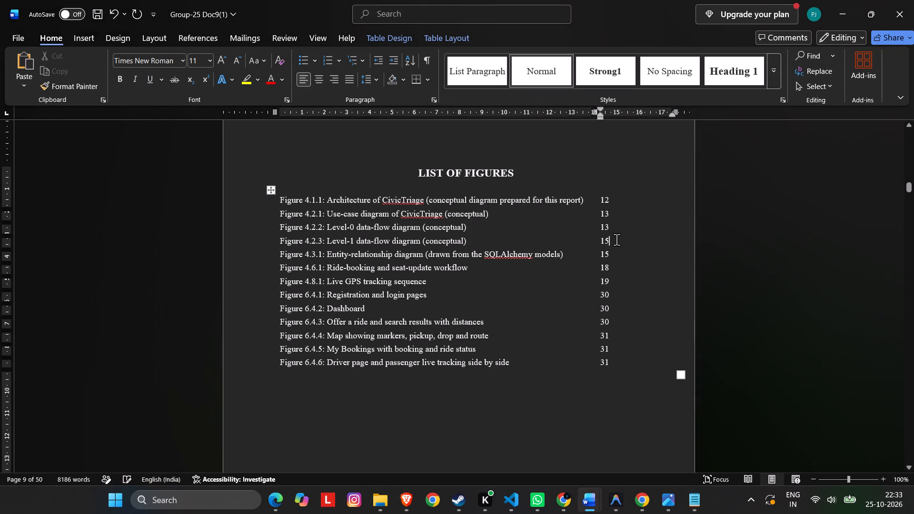
key("BackSpace")
key("4")
Check ChatGPT's corrected list in Brave and set the Figure 4.3.1 page number in Word's List of Figures to 14.
key("alt+Tab")
scroll(616, 239, "down", 4)
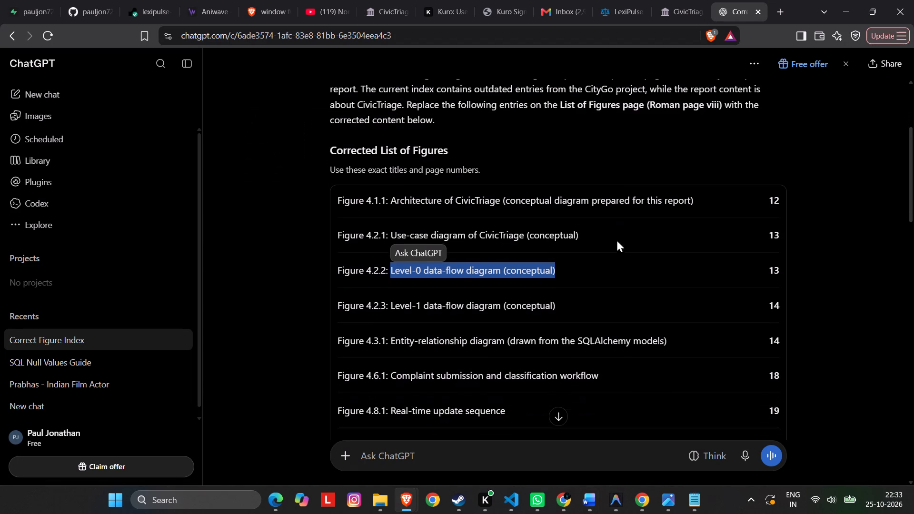
left_click(587, 282)
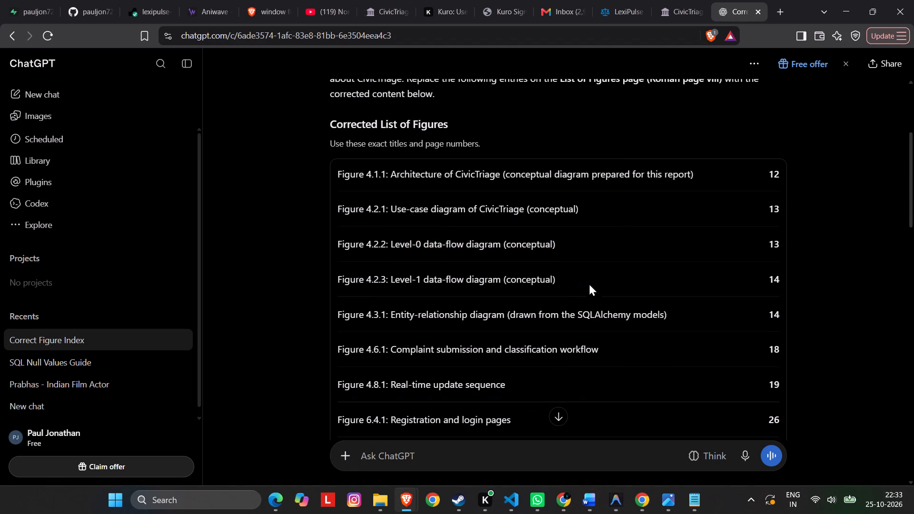
key("alt+Tab")
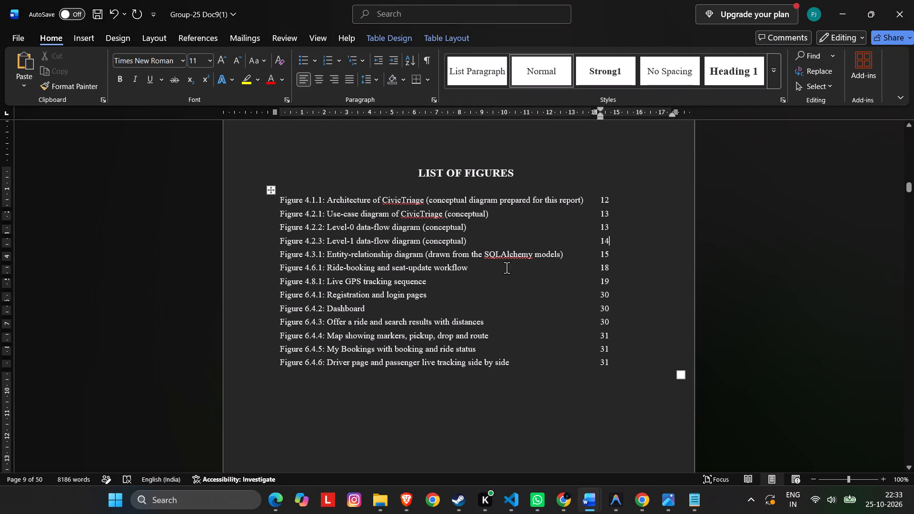
key("alt+Tab")
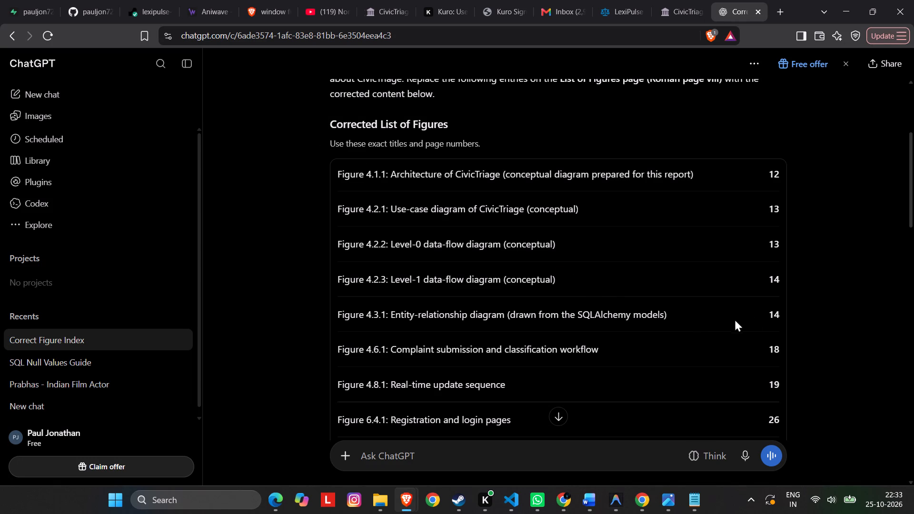
key("alt+Tab")
left_click(615, 252)
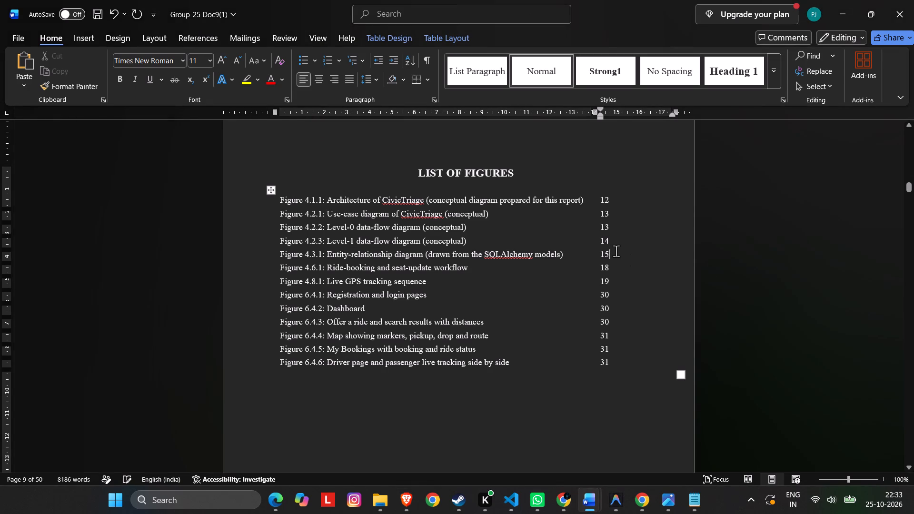
key("BackSpace")
key("4")
Replace the Figure 4.6.1 title in Word's List of Figures with "Complaint submission and classification workflow" copied from ChatGPT, and compare its page number.
key("alt+Tab")
scroll(565, 279, "down", 1)
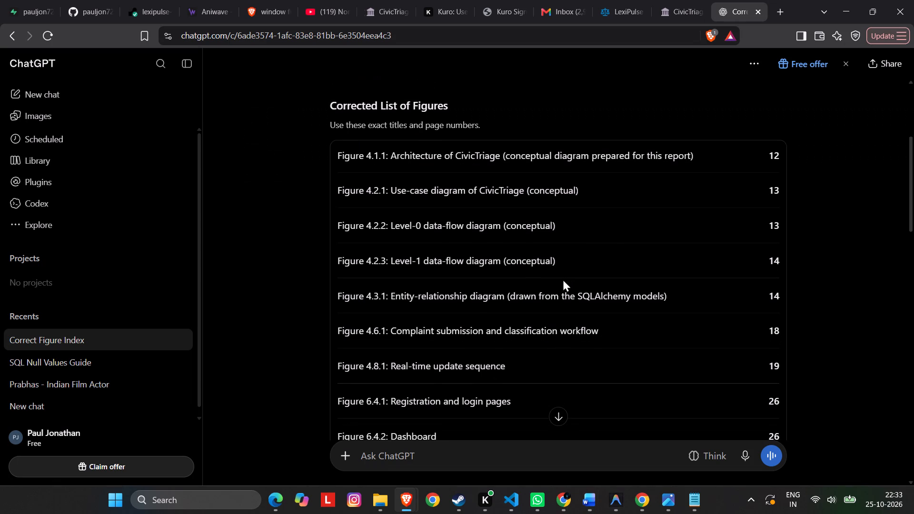
scroll(557, 280, "down", 2)
scroll(500, 293, "down", 1)
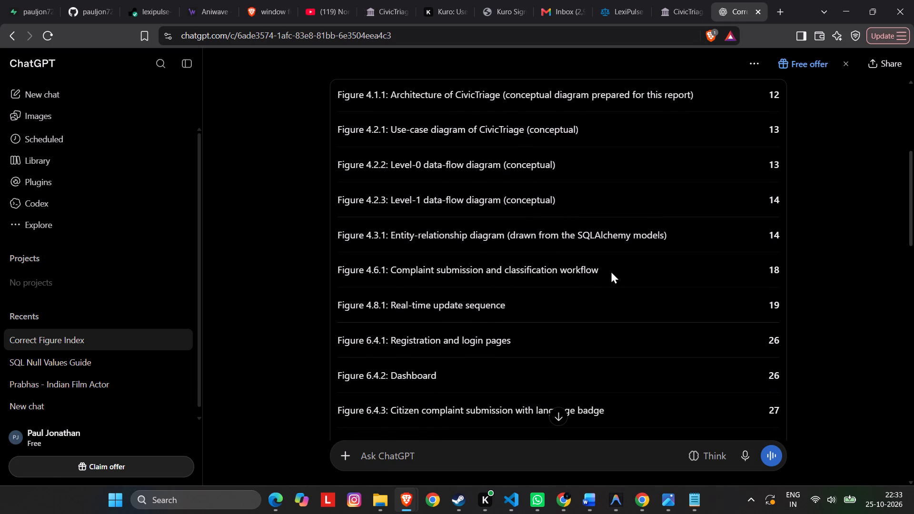
left_click_drag(611, 271, 393, 273)
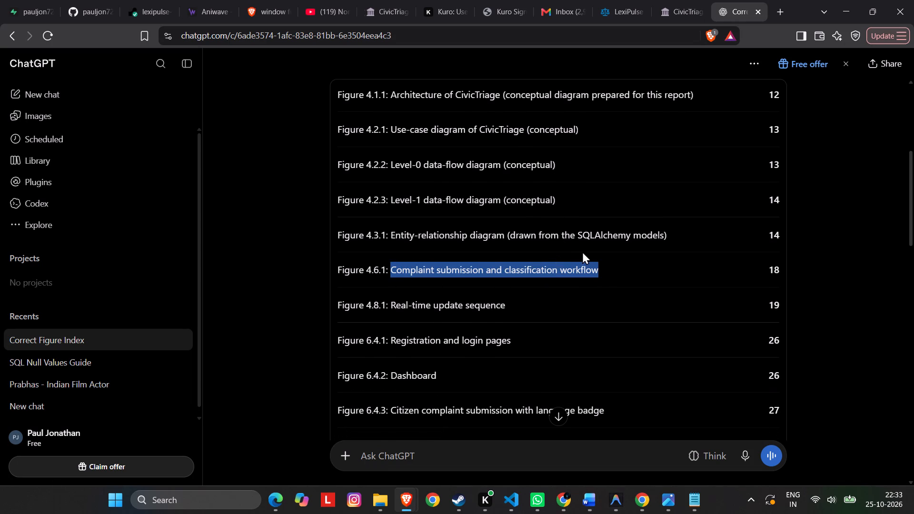
key("ctrl+c")
key("alt+Tab")
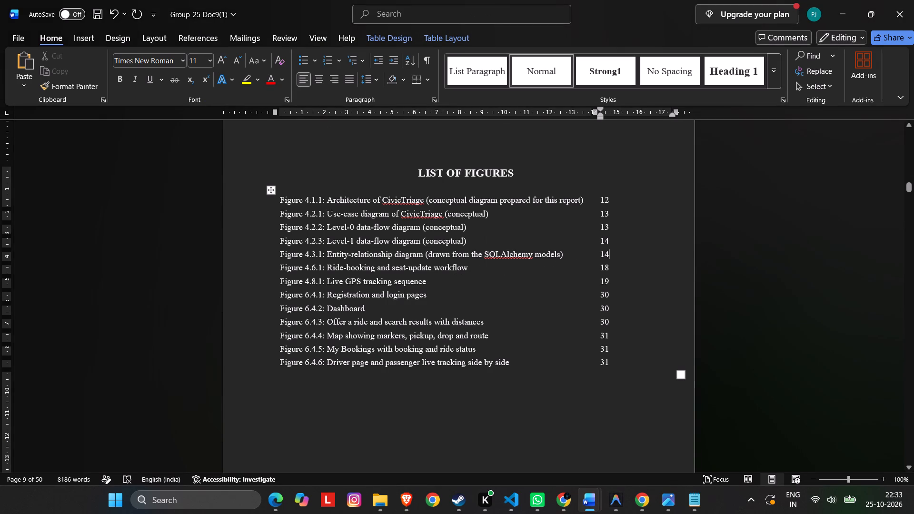
left_click_drag(484, 267, 327, 264)
key("ctrl+v")
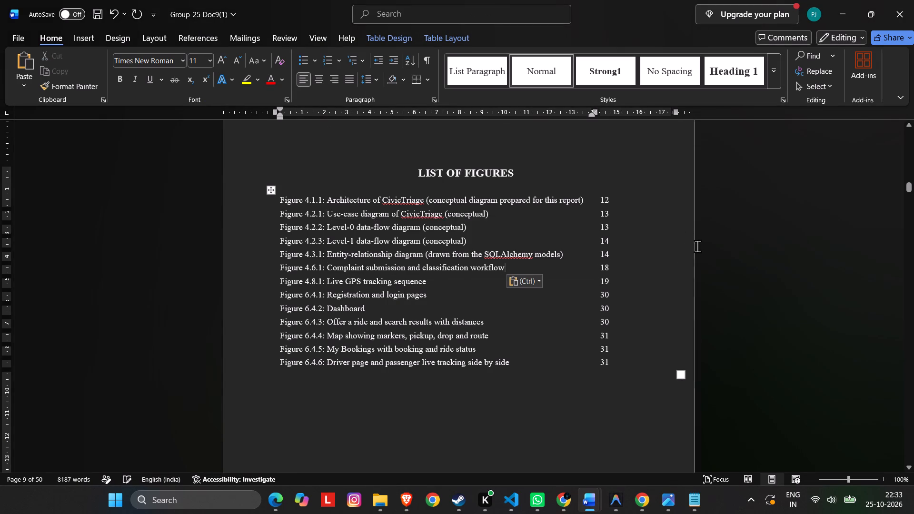
left_click(619, 265)
key("alt+Tab")
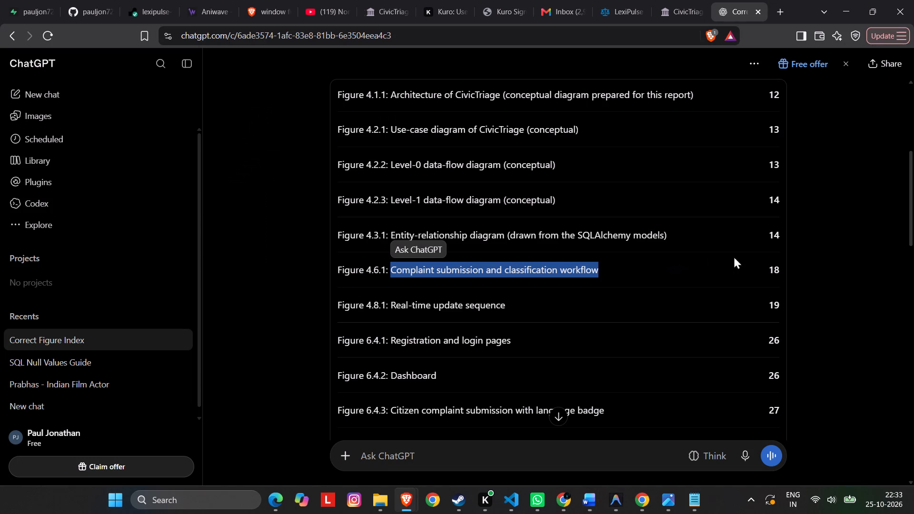
key("alt+Tab")
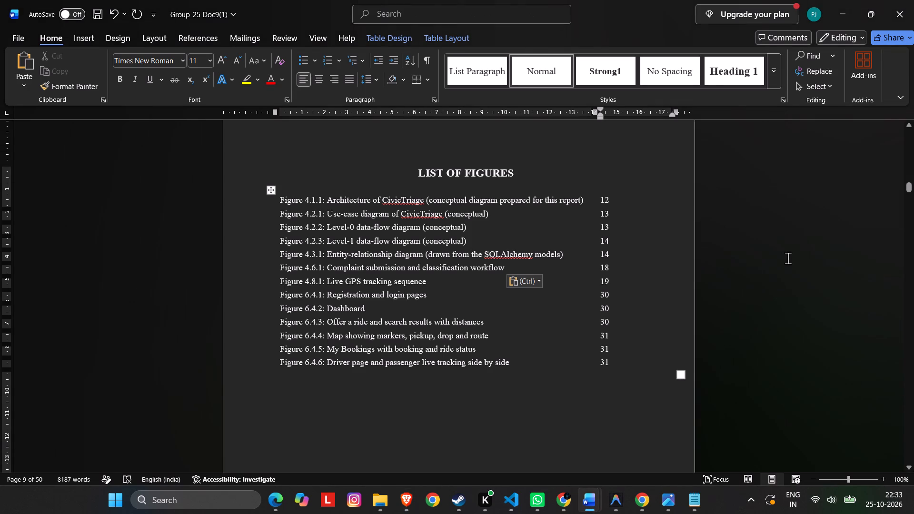
Replace the Figure 4.8.1 title in Word's List of Figures with "Real-time update sequence" copied from ChatGPT's corrected list.
key("alt+Tab")
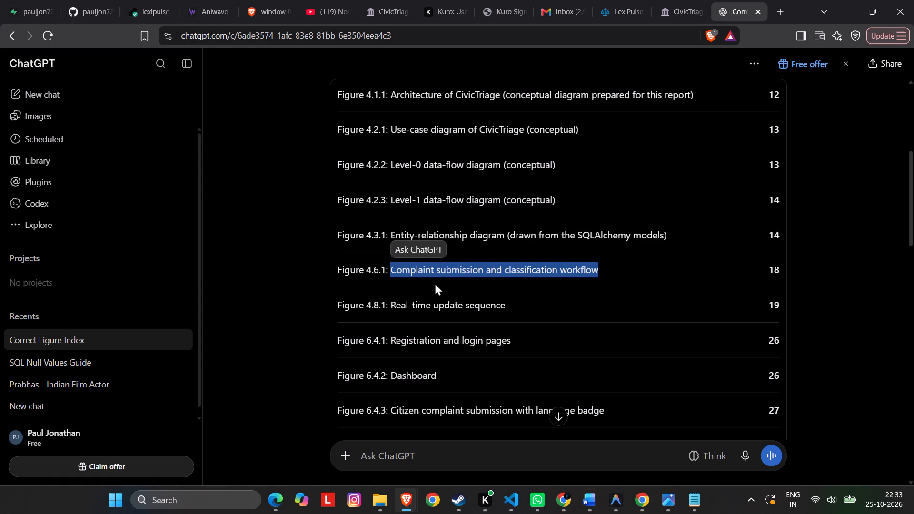
left_click_drag(512, 305, 392, 311)
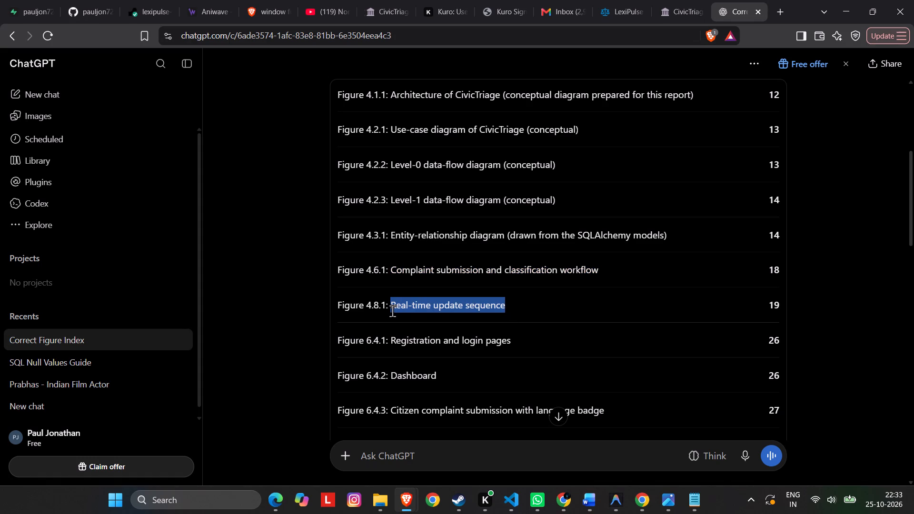
left_click_drag(392, 311, 391, 310)
key("ctrl+c")
key("alt+Tab")
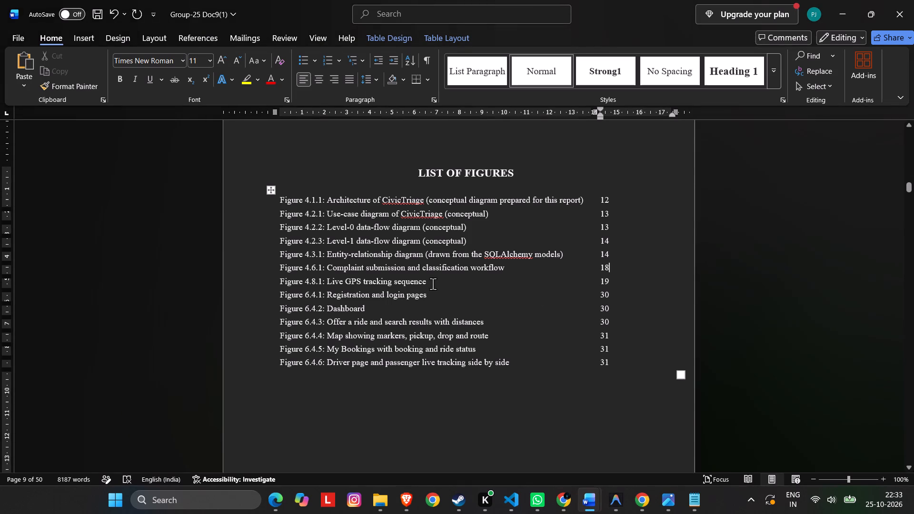
left_click_drag(445, 281, 328, 283)
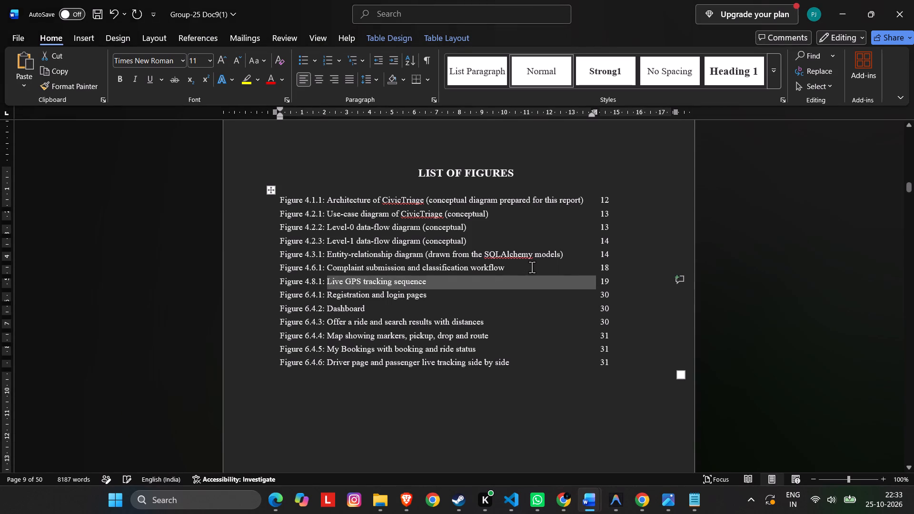
key("ctrl+v")
Compare the following entries with ChatGPT's corrected list and set the Figure 6.4.1 page number in Word's List of Figures to 26.
key("alt+Tab")
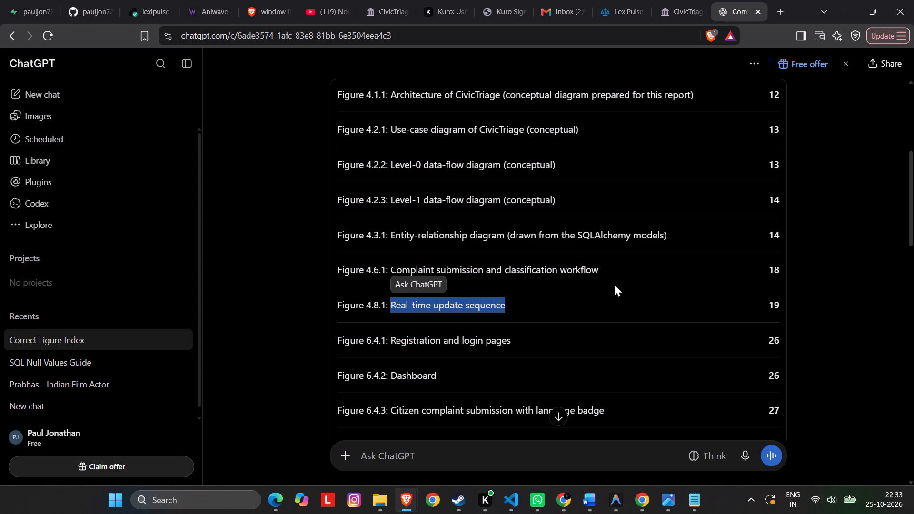
key("alt+Tab")
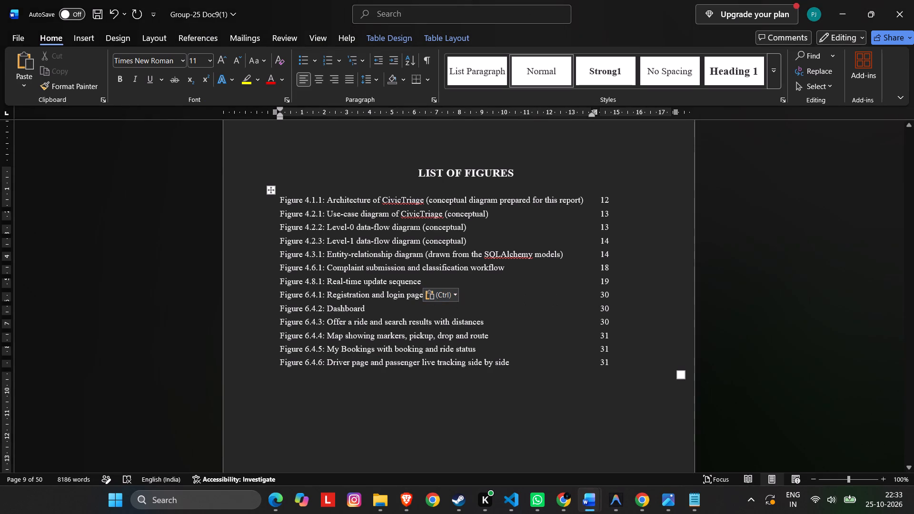
left_click(528, 282)
left_click(497, 294)
left_click(359, 294)
key("alt+Tab")
key("alt+Tab")
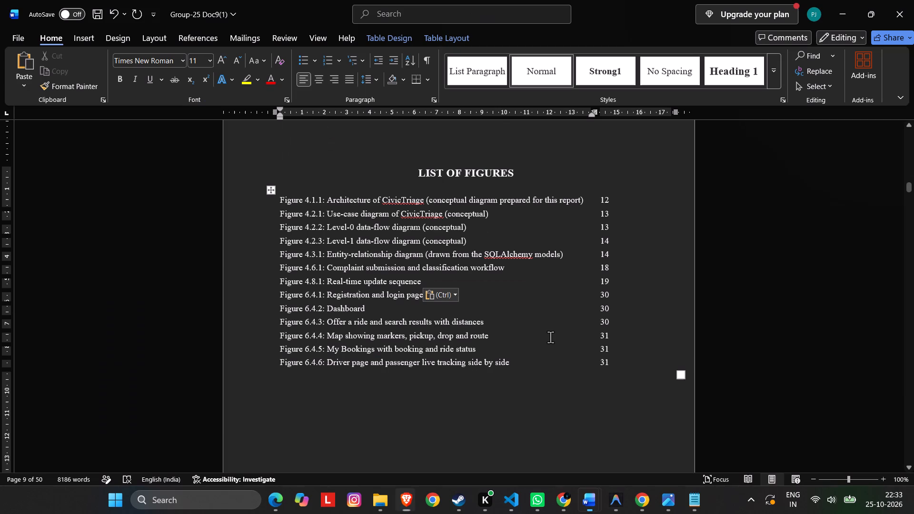
left_click(613, 297)
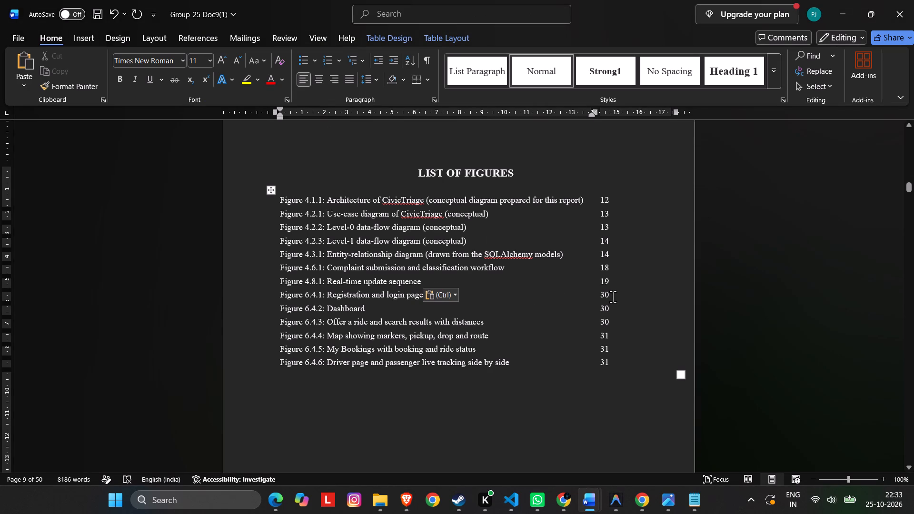
key("BackSpace")
key("BackSpace")
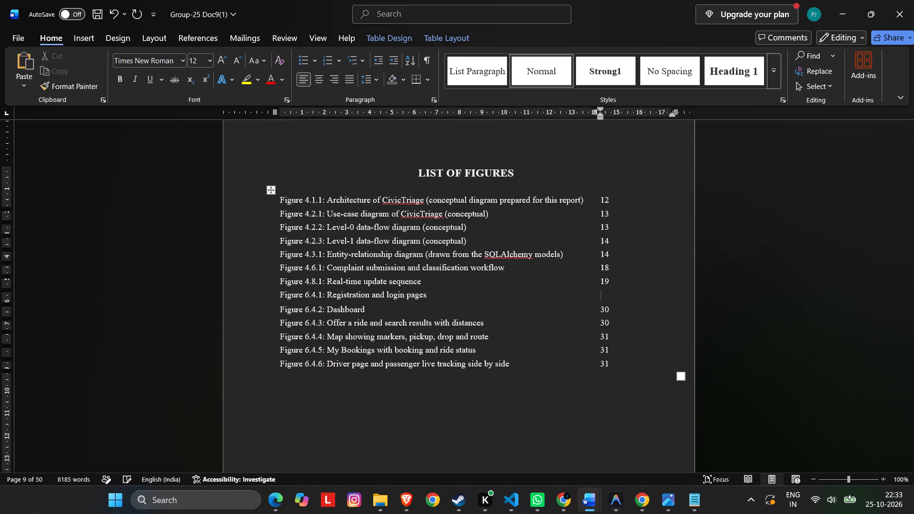
type("26")
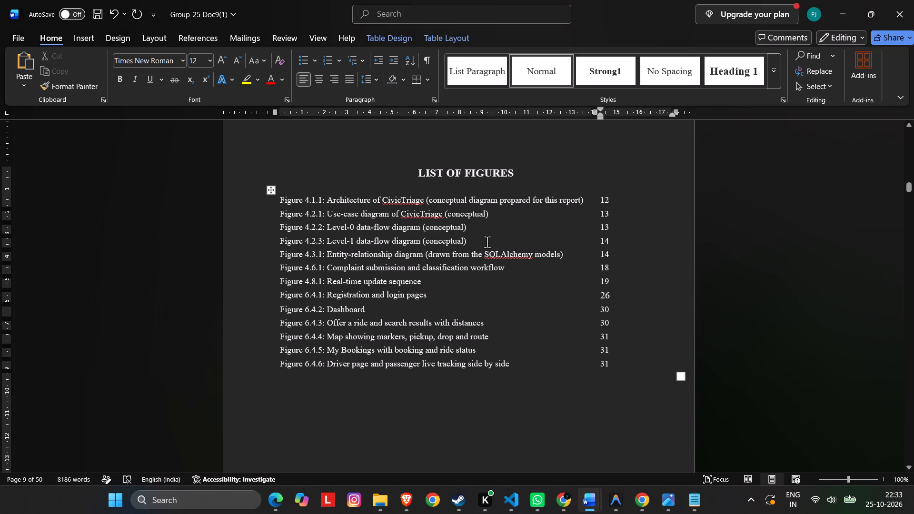
Set the Figure 6.4.2 page number in Word's List of Figures to 26, checking it against ChatGPT's corrected list.
left_click(612, 310)
key("BackSpace")
key("BackSpace")
key("alt+Tab")
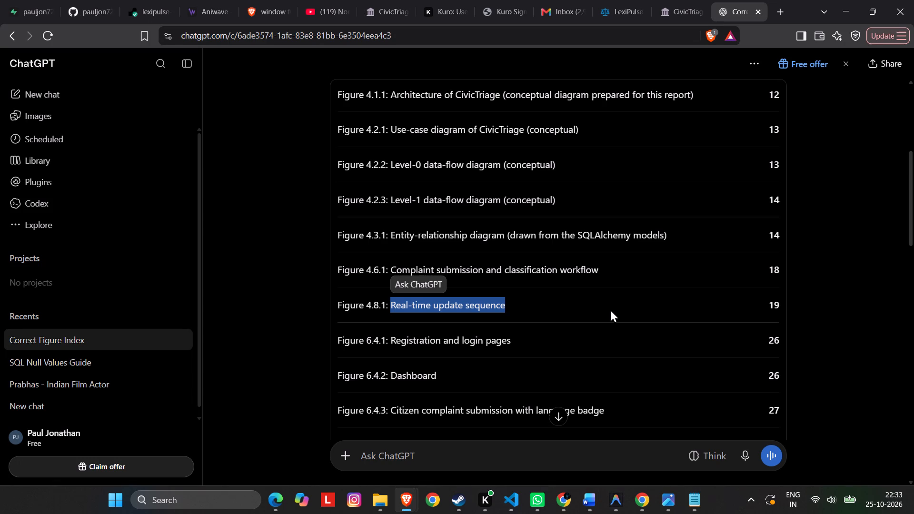
key("alt+Tab")
type("26")
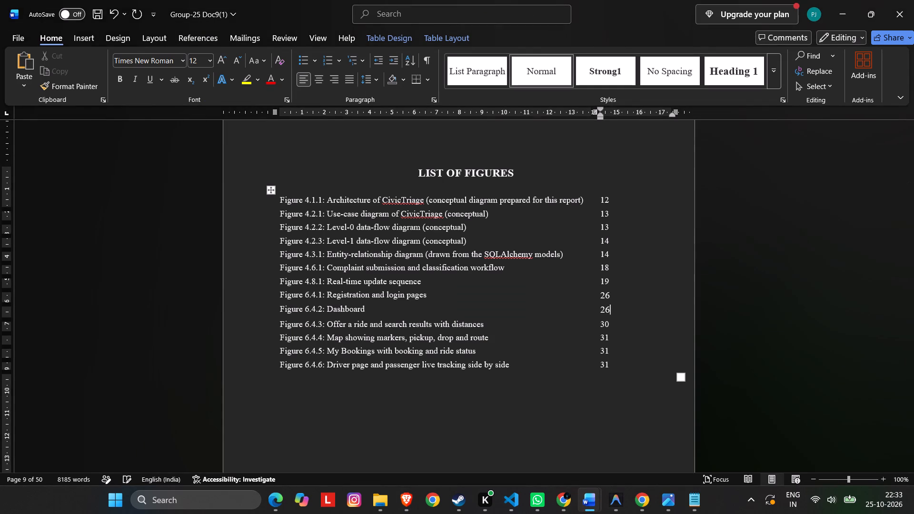
Replace the Figure 6.4.3 title in Word's List of Figures with "Citizen complaint submission with language badge" copied from ChatGPT's corrected list.
key("alt+Tab")
scroll(505, 318, "down", 3)
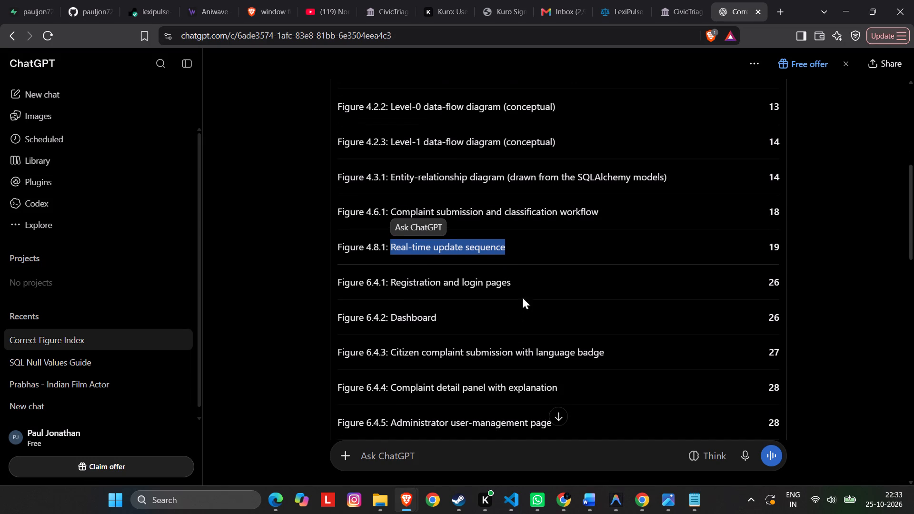
scroll(523, 287, "down", 4)
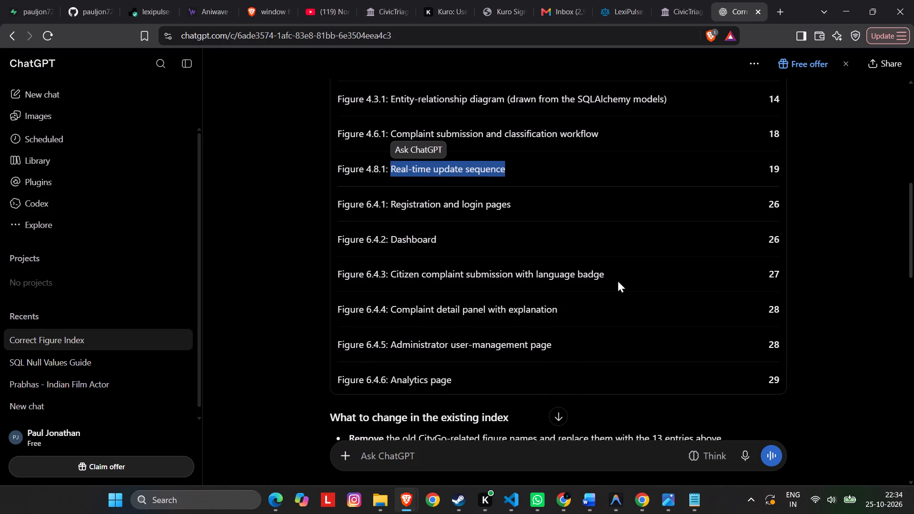
left_click(616, 264)
left_click_drag(617, 271, 391, 280)
key("ctrl+c")
key("alt+Tab")
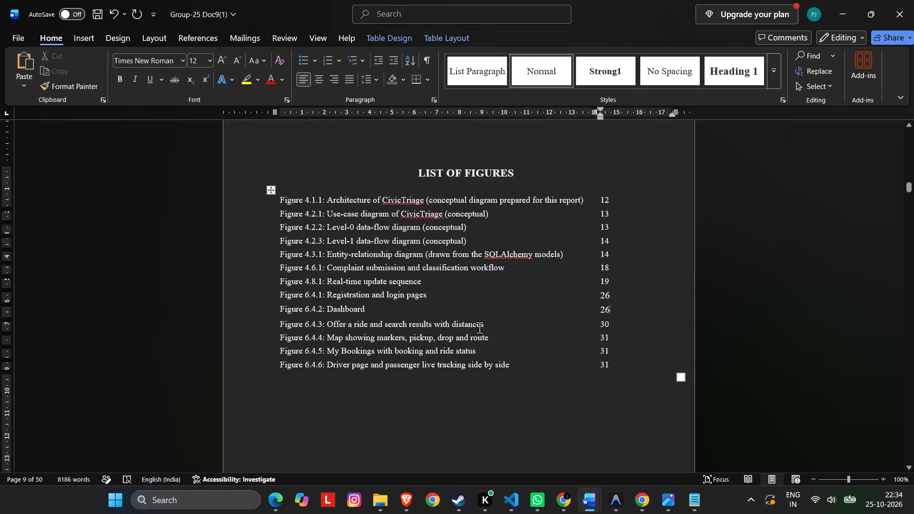
left_click_drag(490, 326, 329, 326)
key("ctrl+v")
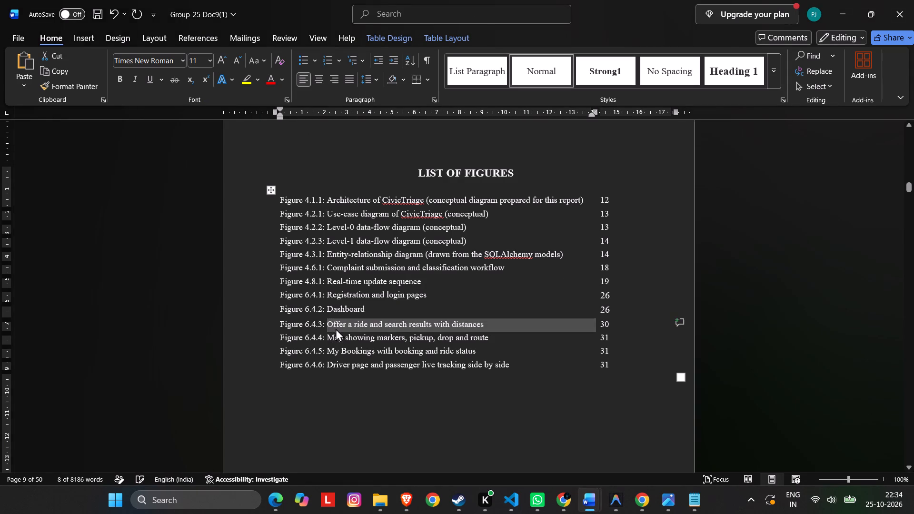
Replace the Figure 6.4.4 title in Word's List of Figures with "Complaint detail panel with explanation" copied from ChatGPT.
key("alt+Tab")
left_click_drag(563, 306, 450, 306)
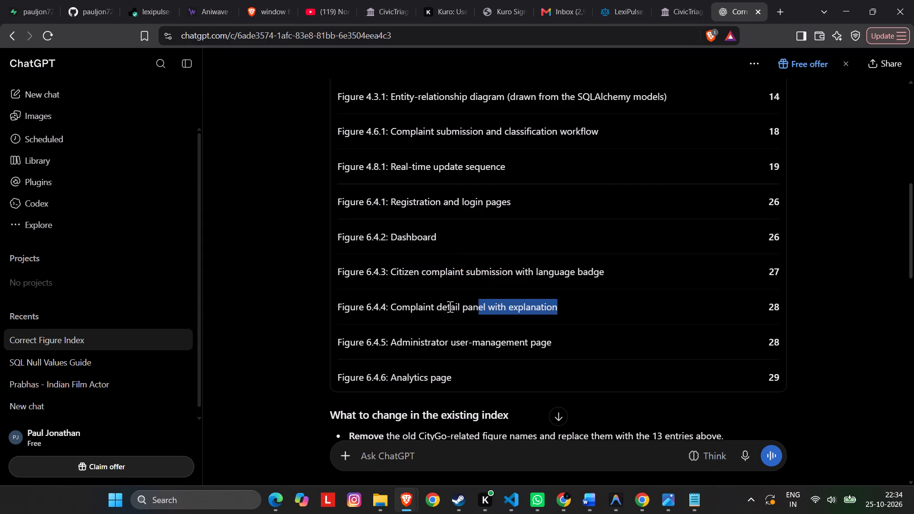
left_click_drag(450, 306, 393, 311)
key("ctrl+c")
key("alt+Tab")
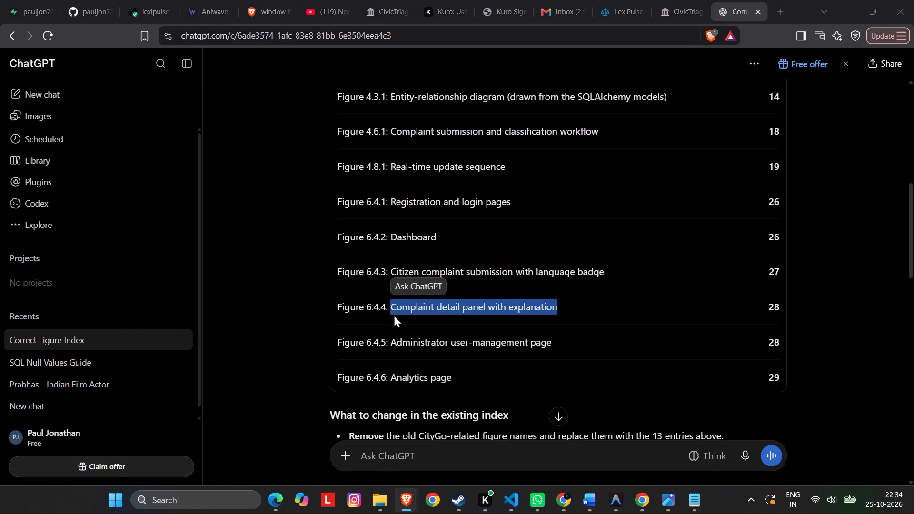
left_click_drag(503, 337, 336, 333)
key("ctrl+v")
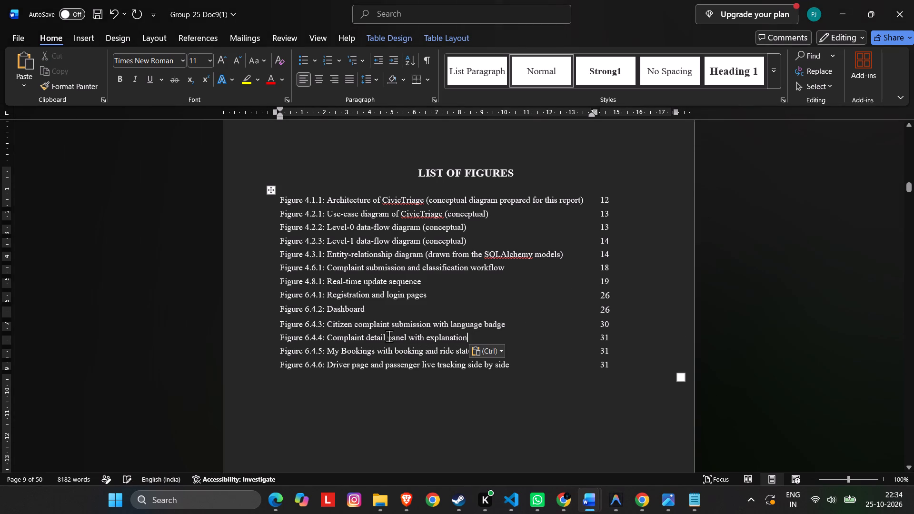
Replace the Figure 6.4.5 title in Word's List of Figures with "Administrator user-management page" copied from ChatGPT.
key("alt+Tab")
left_click_drag(569, 338, 395, 345)
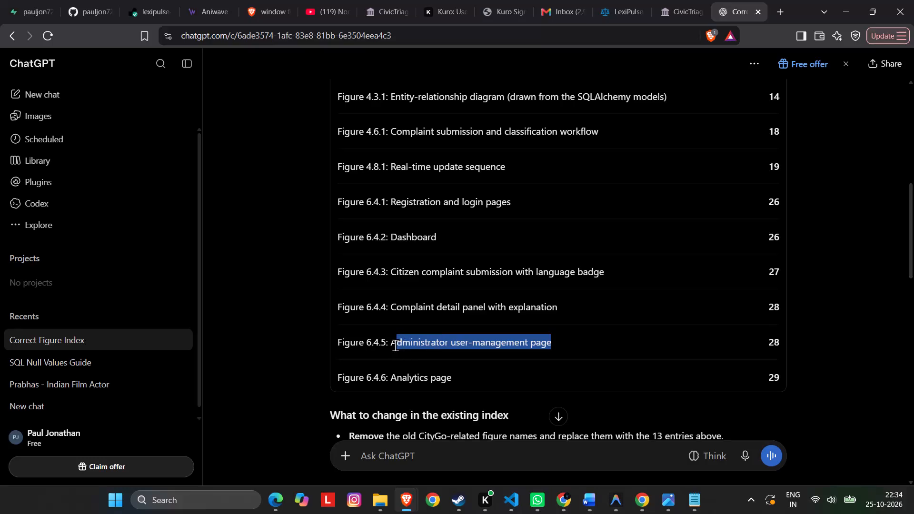
left_click_drag(395, 345, 392, 345)
key("ctrl+c")
key("alt+Tab")
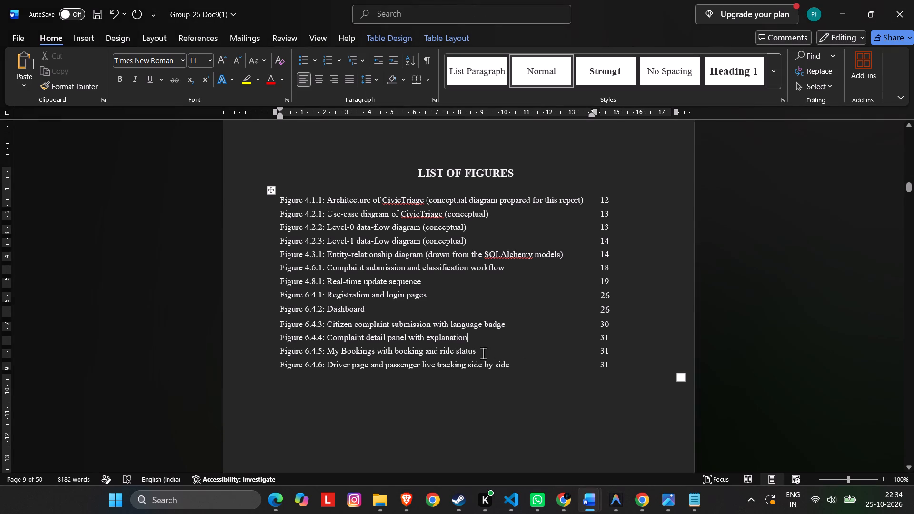
left_click_drag(483, 353, 331, 354)
key("ctrl+v")
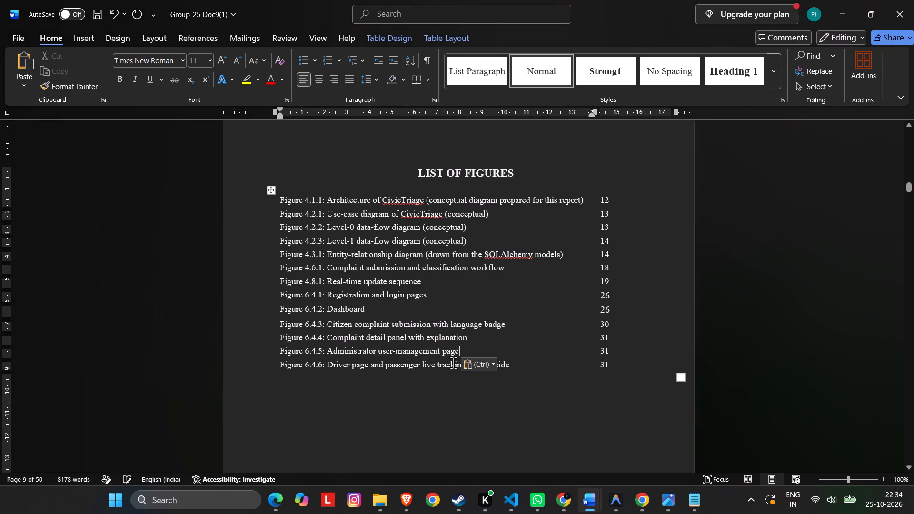
Replace the Figure 6.4.6 title in Word's List of Figures with "Analytics page" copied from ChatGPT's corrected list.
key("alt+Tab")
left_click_drag(459, 375, 390, 377)
key("ctrl+c")
key("alt+Tab")
left_click_drag(520, 366, 336, 366)
key("ctrl+v")
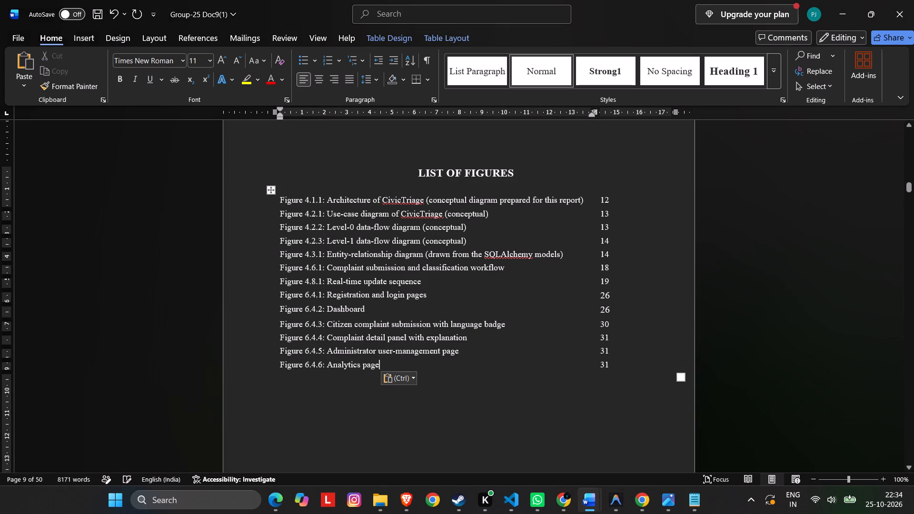
Check ChatGPT's page numbers and set Word's List of Figures pages to 27 for Figure 6.4.3 and 28 for Figure 6.4.4.
key("alt+Tab")
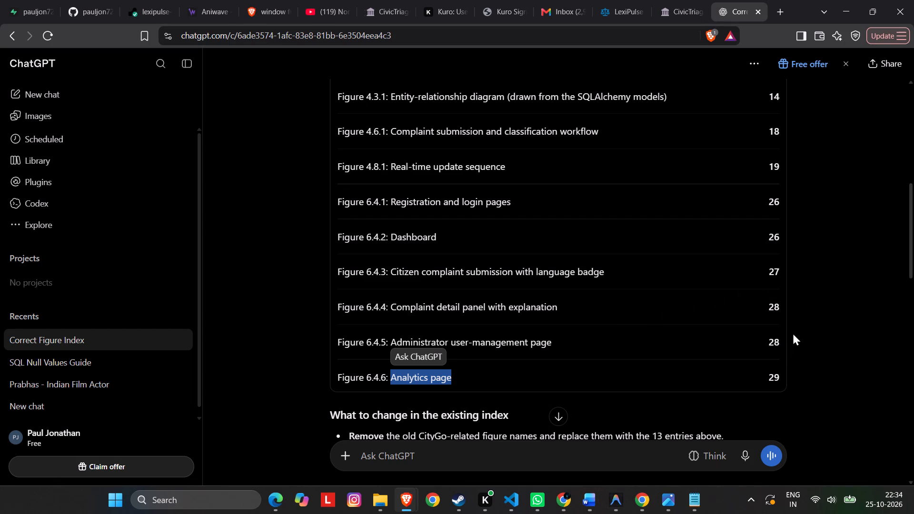
key("alt+Tab")
left_click(616, 322)
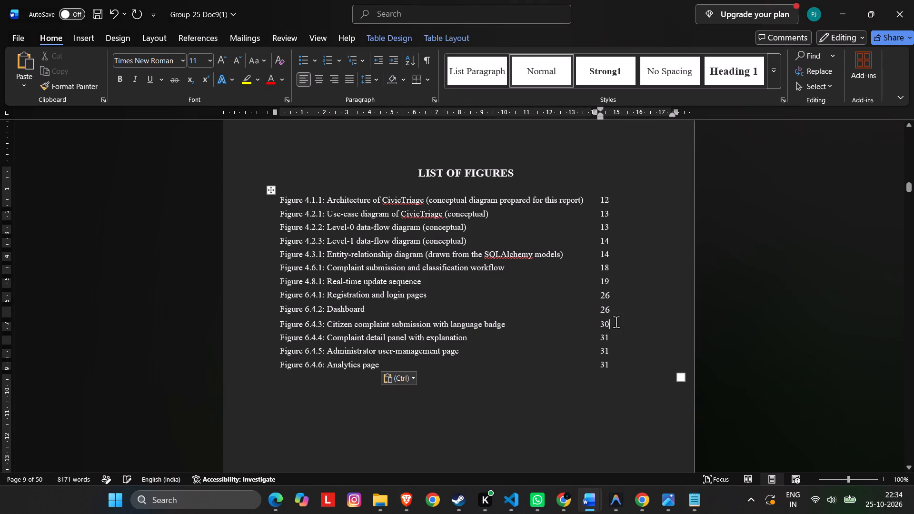
key("BackSpace")
key("BackSpace")
type("27")
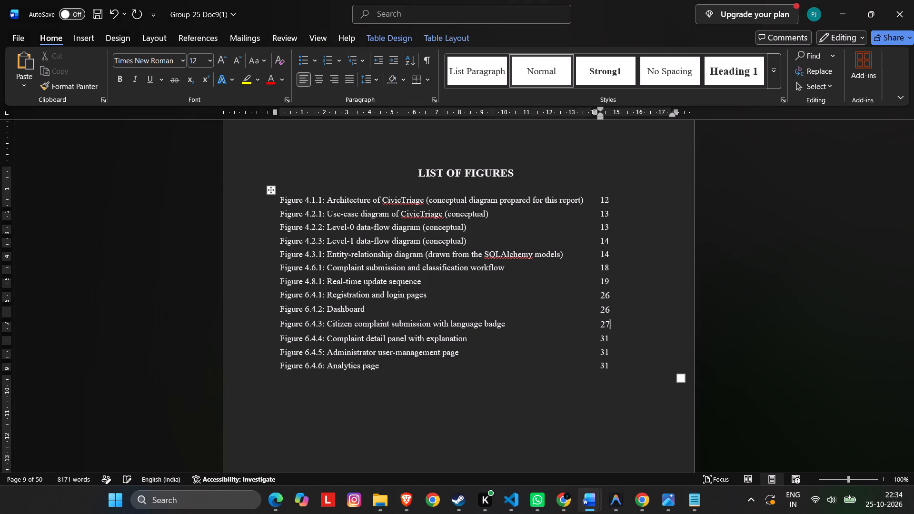
left_click(611, 337)
key("BackSpace")
key("BackSpace")
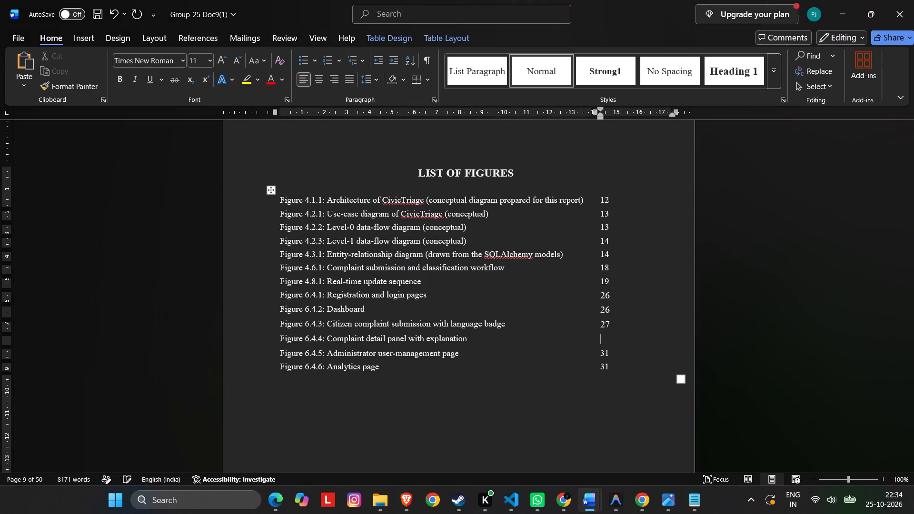
type("28")
Set the List of Figures page numbers to 28 for Figure 6.4.5 and 29 for Figure 6.4.6.
left_click(615, 352)
key("BackSpace")
key("BackSpace")
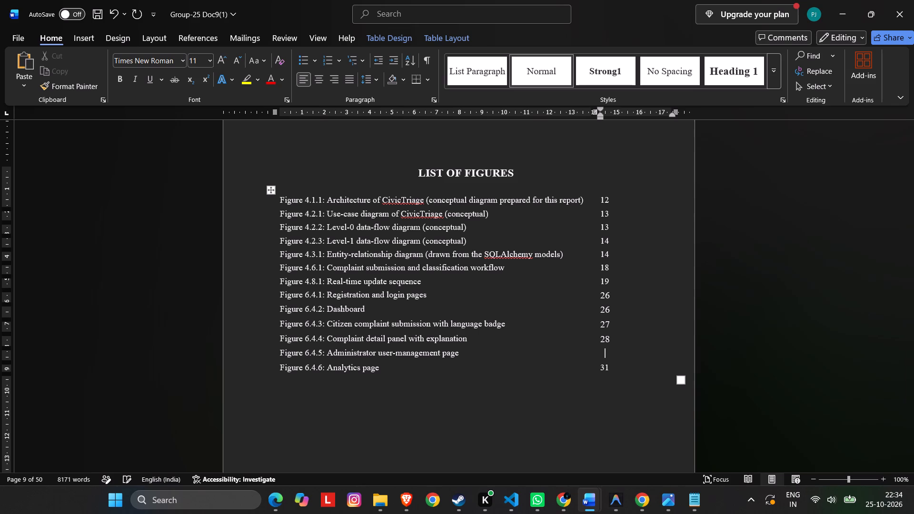
type("28")
left_click(612, 367)
key("BackSpace")
key("BackSpace")
type("29")
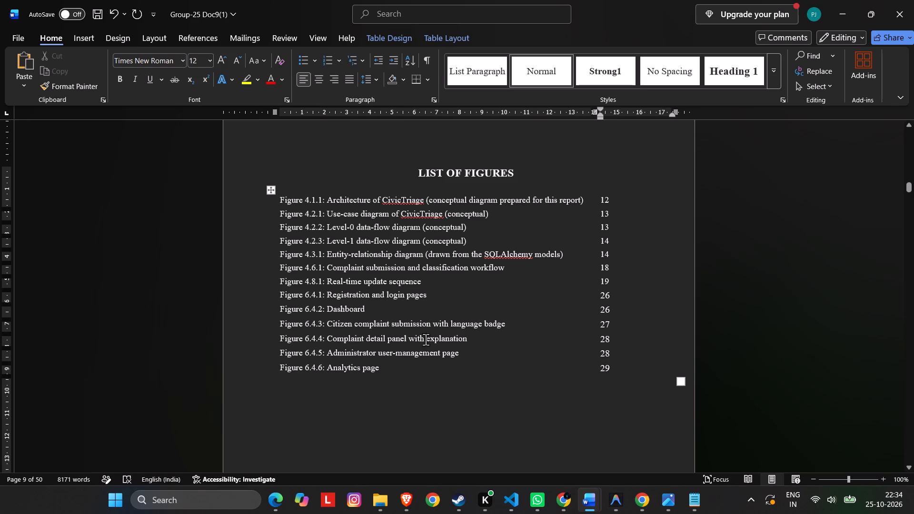
Set all entries and page numbers in the List of Figures table to a uniform font size of 11.
left_click(420, 351)
left_click(626, 368)
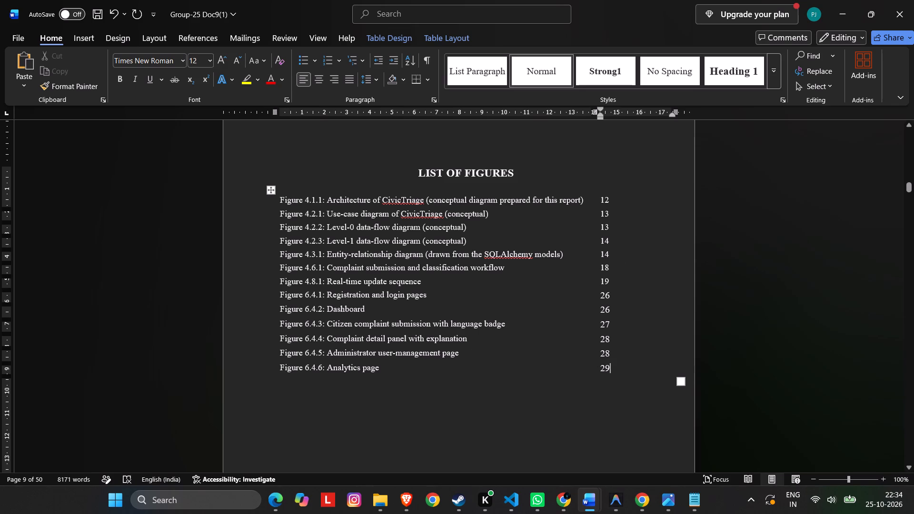
left_click(614, 249)
left_click(612, 274)
left_click(289, 283)
left_click(369, 197)
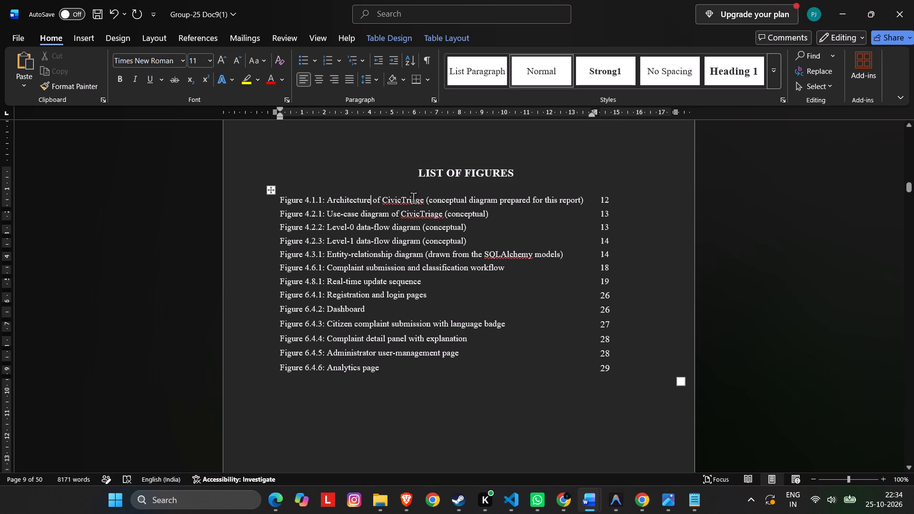
left_click(461, 174)
left_click(541, 302)
left_click_drag(622, 369, 313, 207)
left_click(282, 200)
left_click_drag(279, 200, 611, 364)
left_click(209, 62)
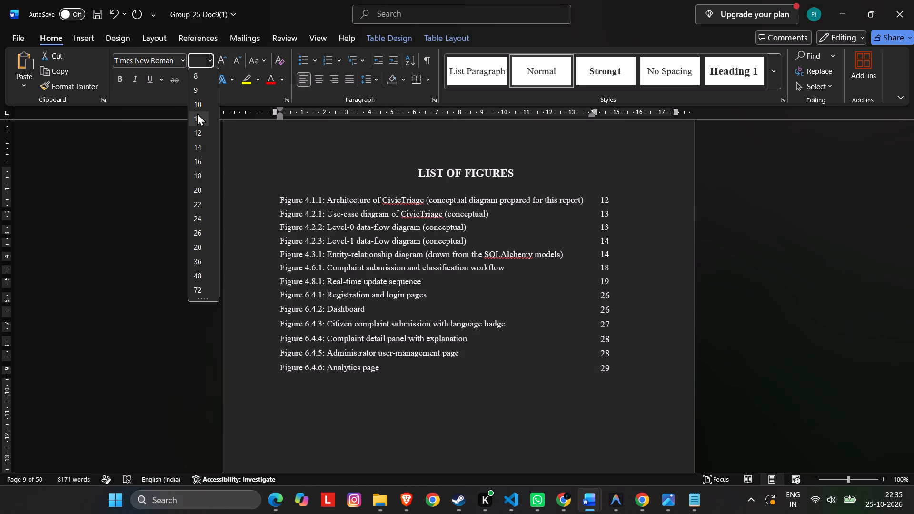
left_click(197, 113)
left_click(642, 174)
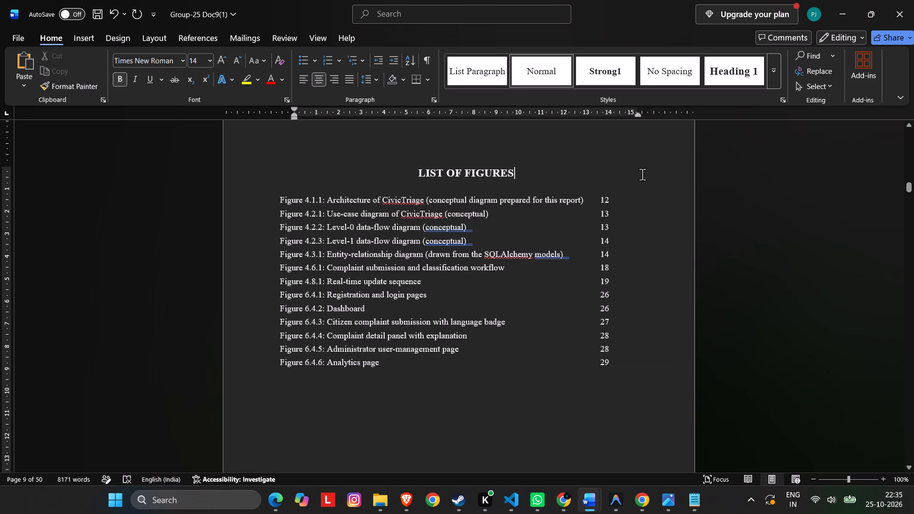
left_click(617, 296)
left_click(586, 134)
scroll(559, 253, "up", 2)
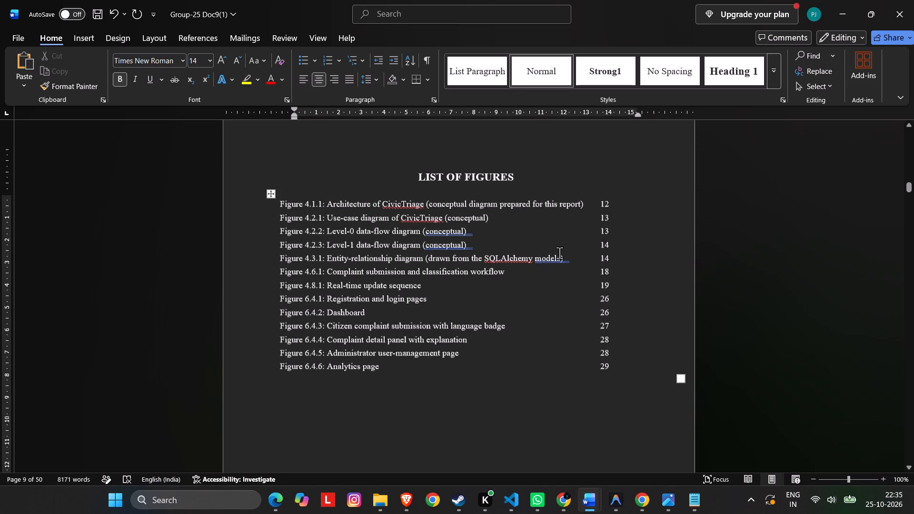
scroll(559, 253, "up", 20)
scroll(559, 253, "up", 17)
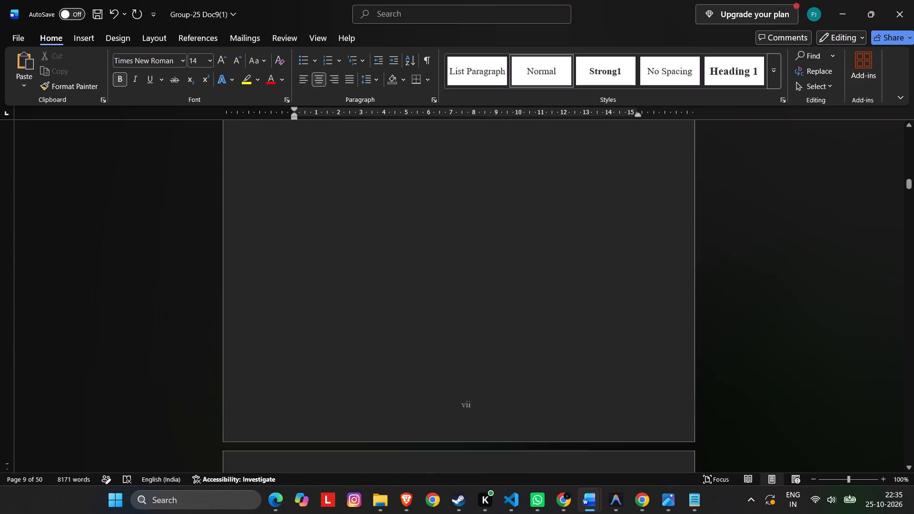
scroll(559, 253, "up", 20)
scroll(559, 253, "up", 17)
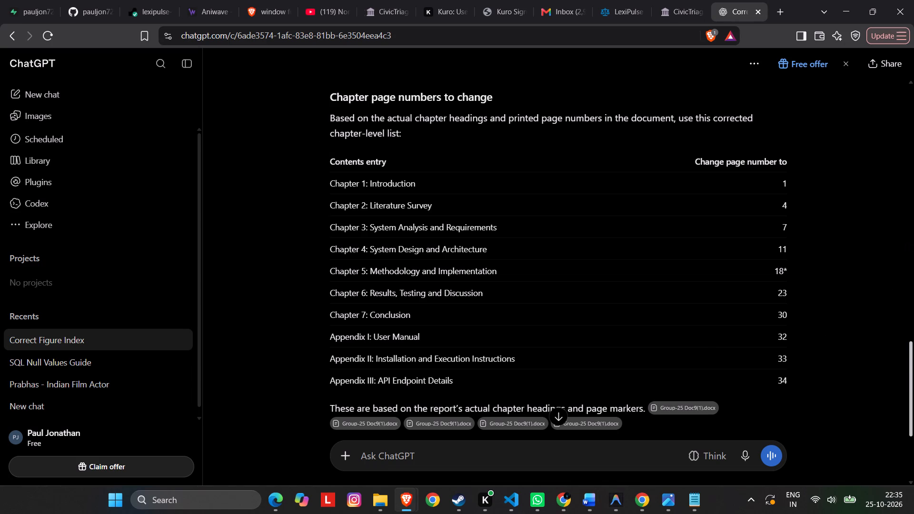
key("alt+Tab")
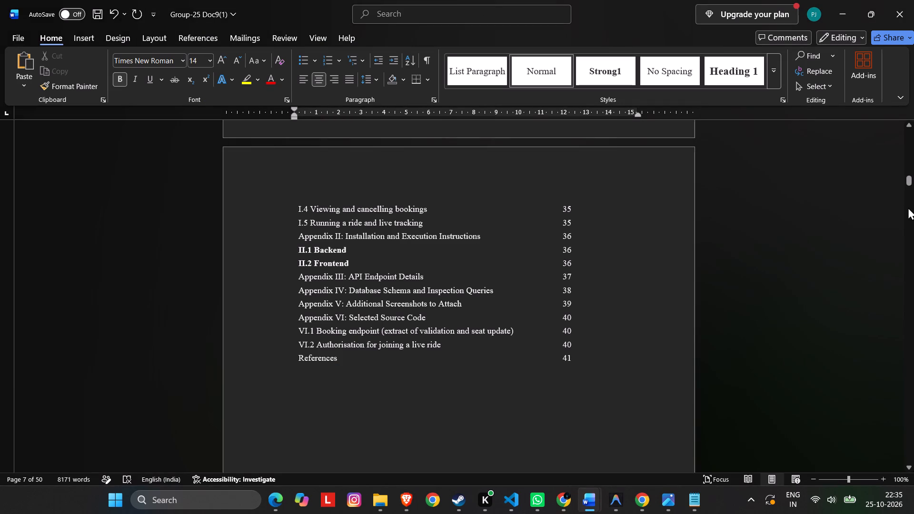
Compare the chapter headings, subsection titles and page numbers in Word's Contents table with ChatGPT's corrected chapter list.
left_click_drag(910, 175, 913, 385)
scroll(756, 244, "up", 2)
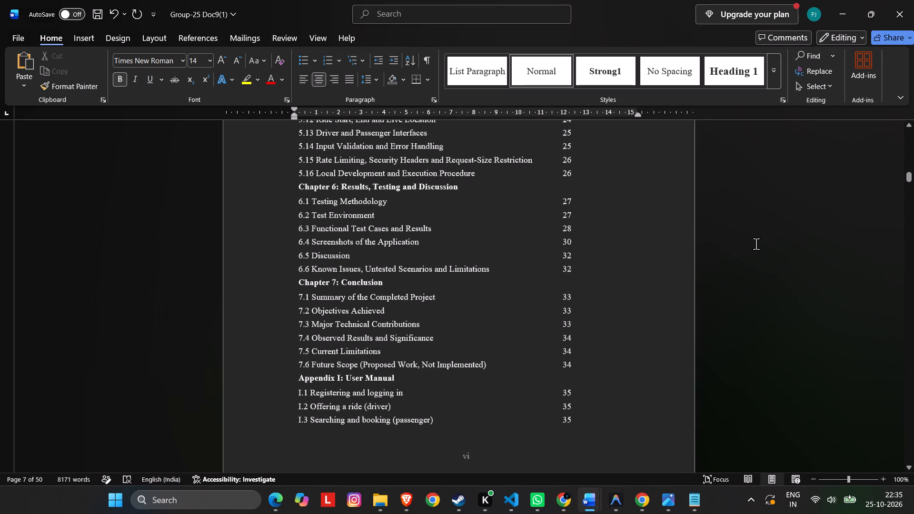
scroll(756, 244, "up", 20)
scroll(756, 244, "up", 18)
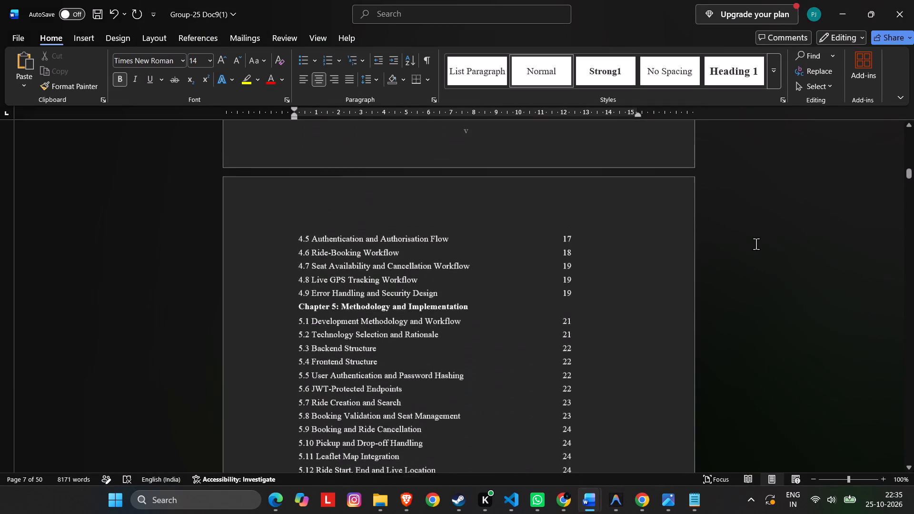
scroll(756, 244, "up", 20)
scroll(756, 244, "up", 18)
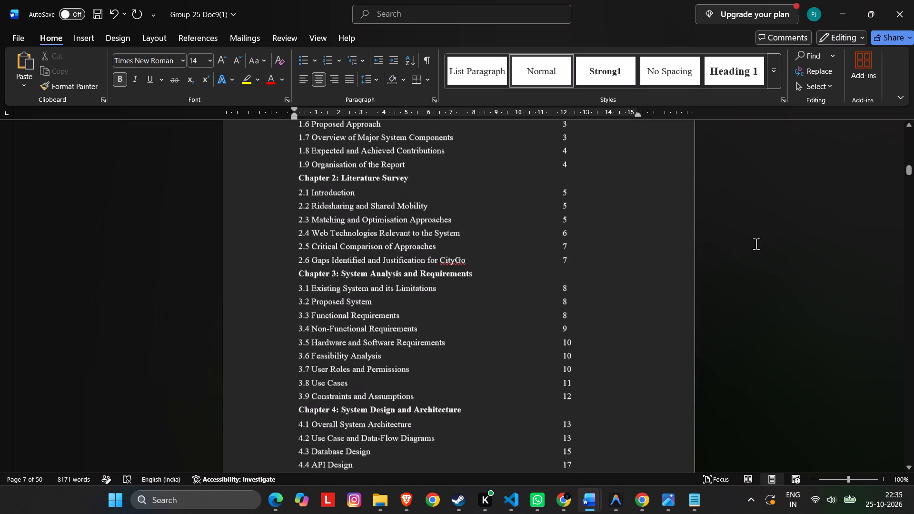
scroll(756, 244, "up", 18)
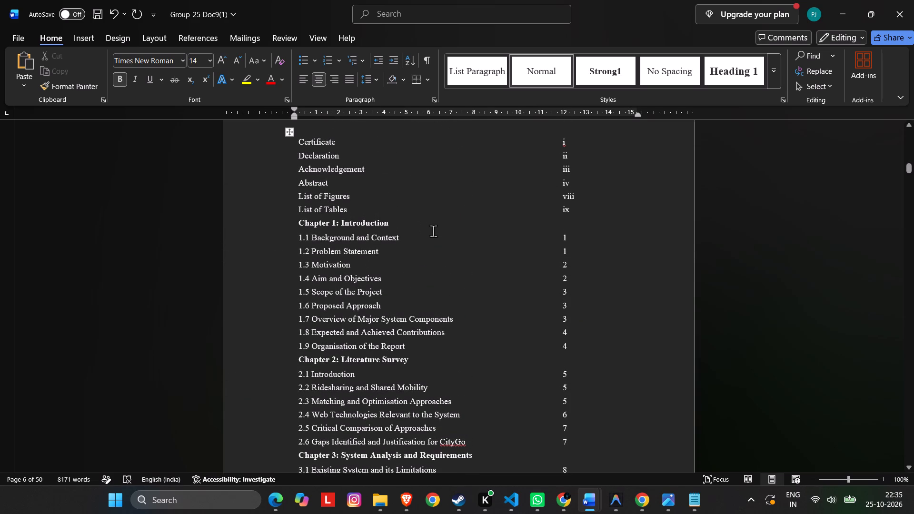
key("alt+Tab")
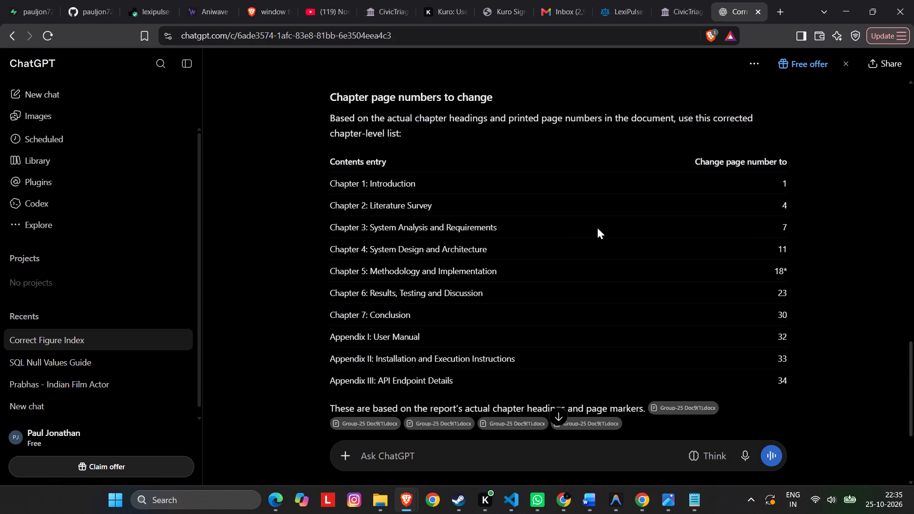
key("alt+Tab")
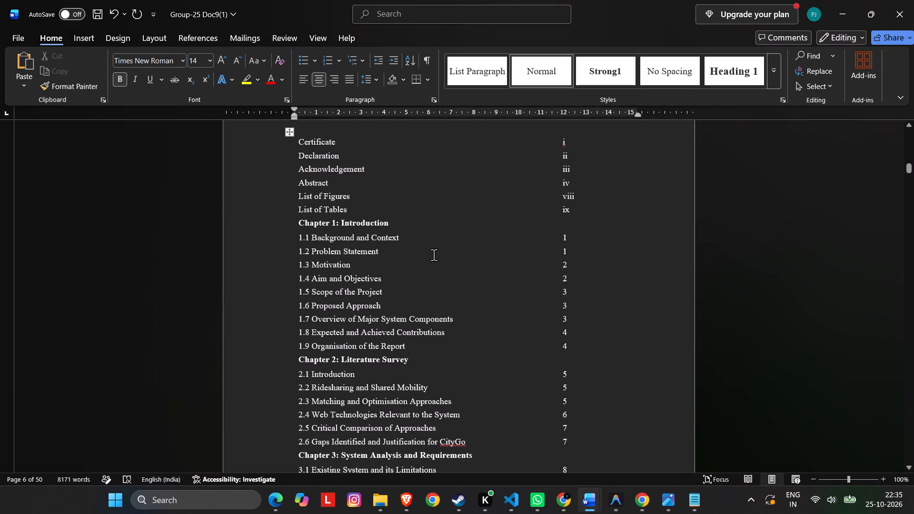
scroll(583, 222, "down", 3)
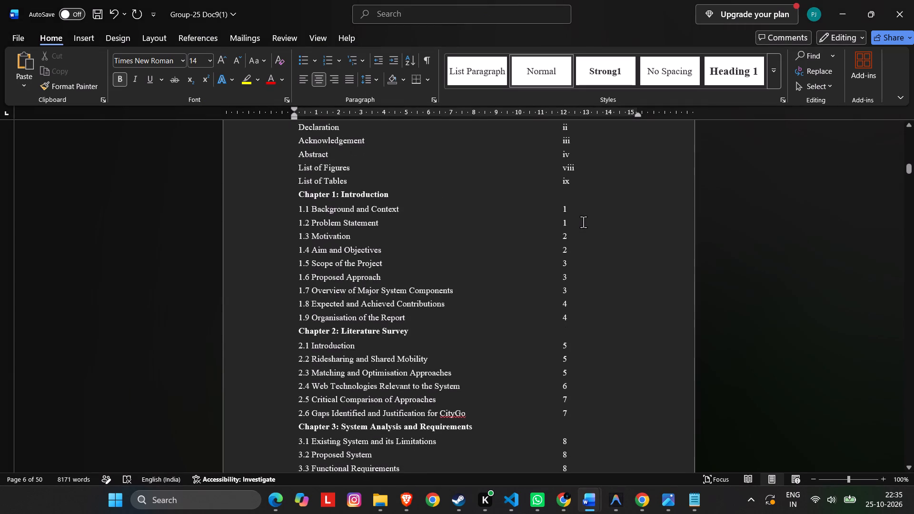
key("alt+Tab")
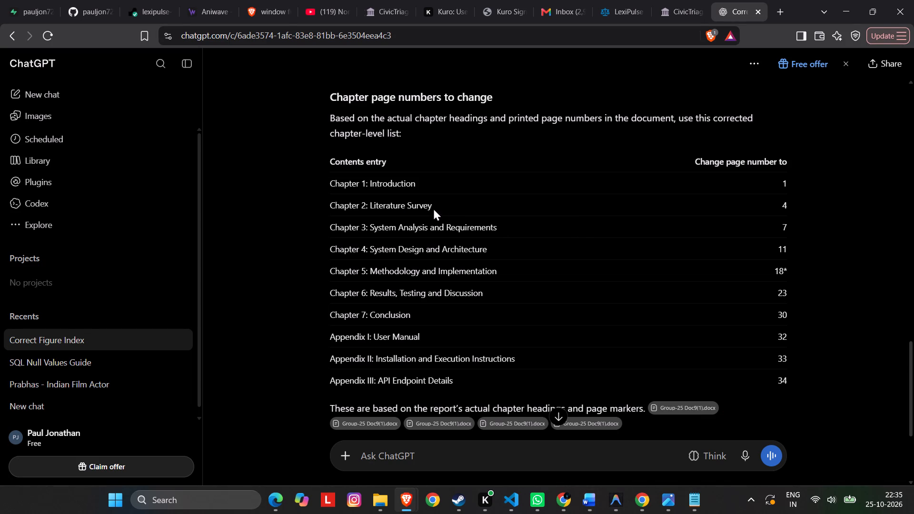
key("alt+Tab")
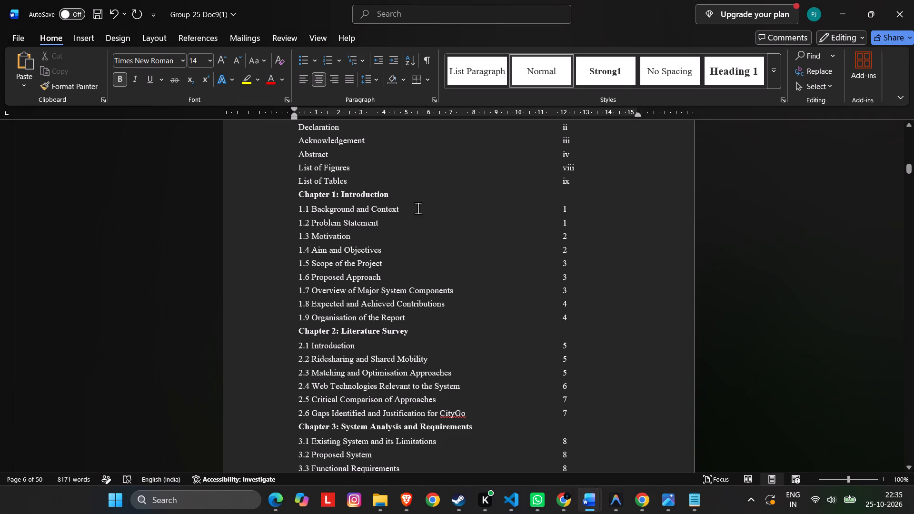
scroll(620, 252, "down", 11)
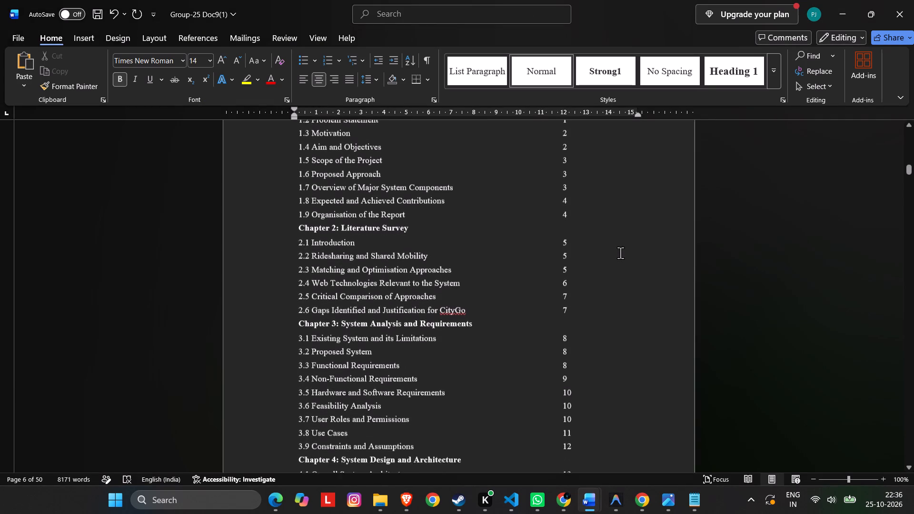
key("alt+Tab")
key("alt+Tab")
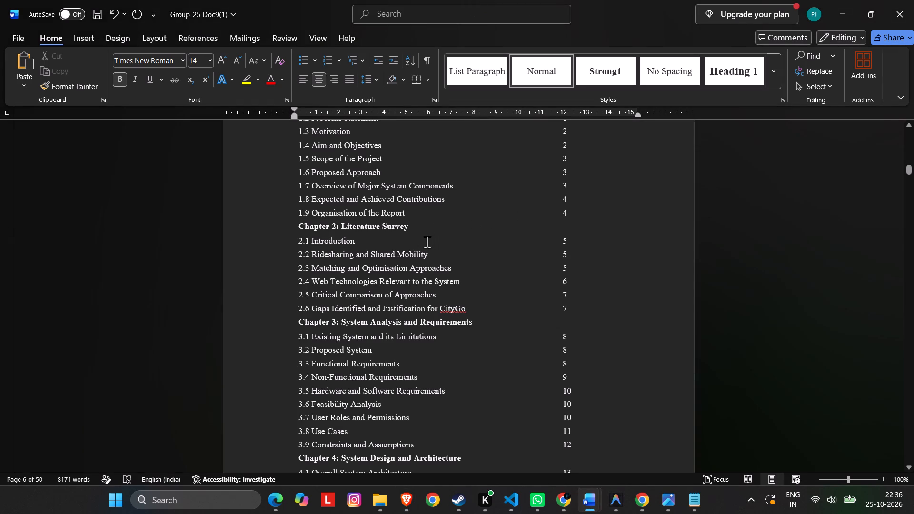
key("alt+Tab")
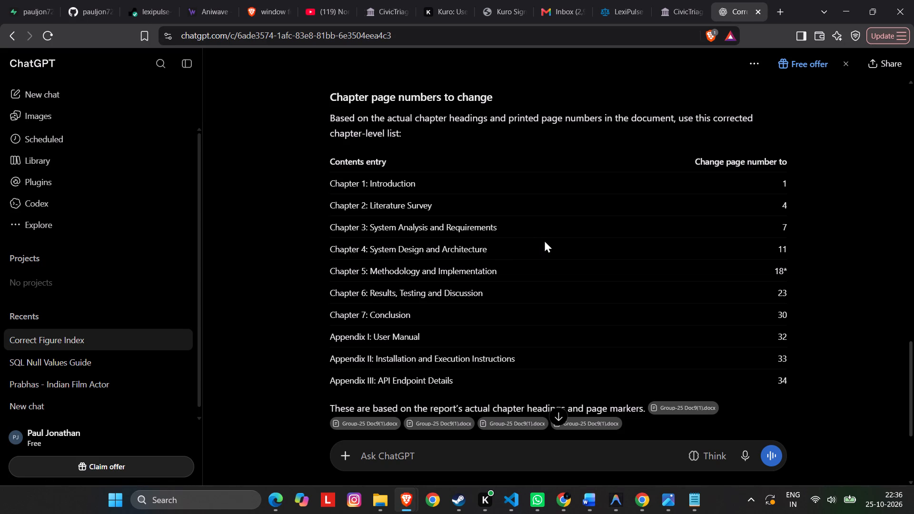
key("alt+Tab")
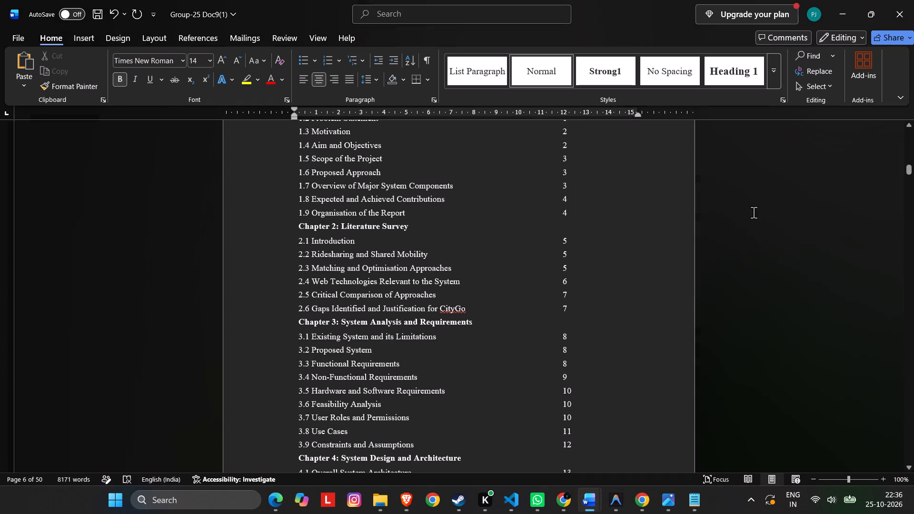
scroll(590, 236, "up", 10)
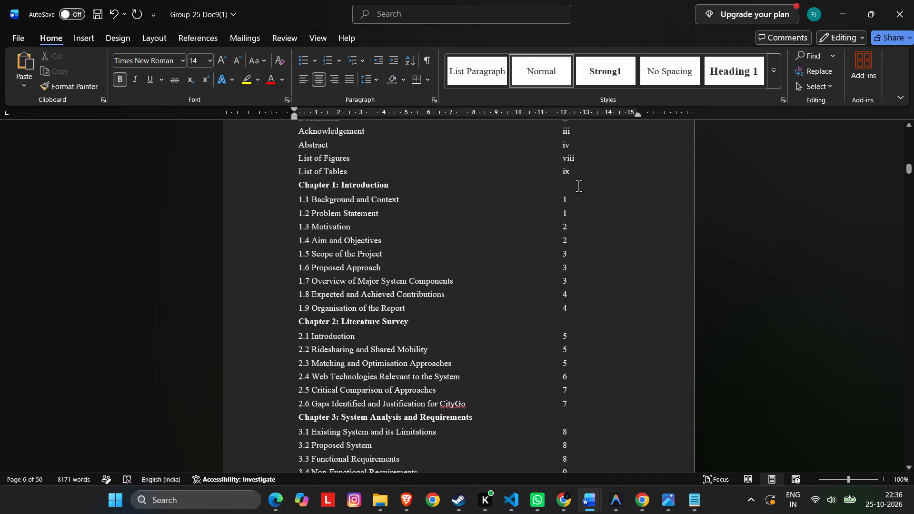
scroll(637, 232, "down", 5)
scroll(637, 234, "up", 1)
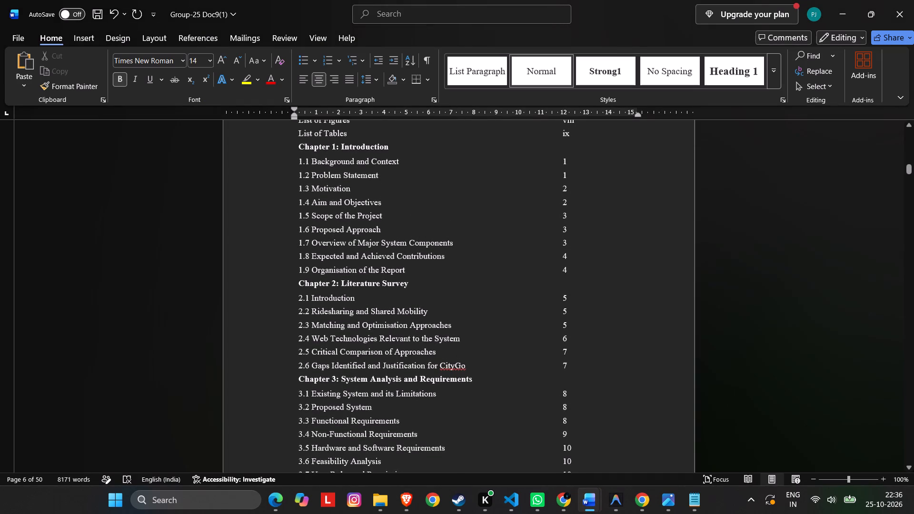
scroll(637, 234, "up", 4)
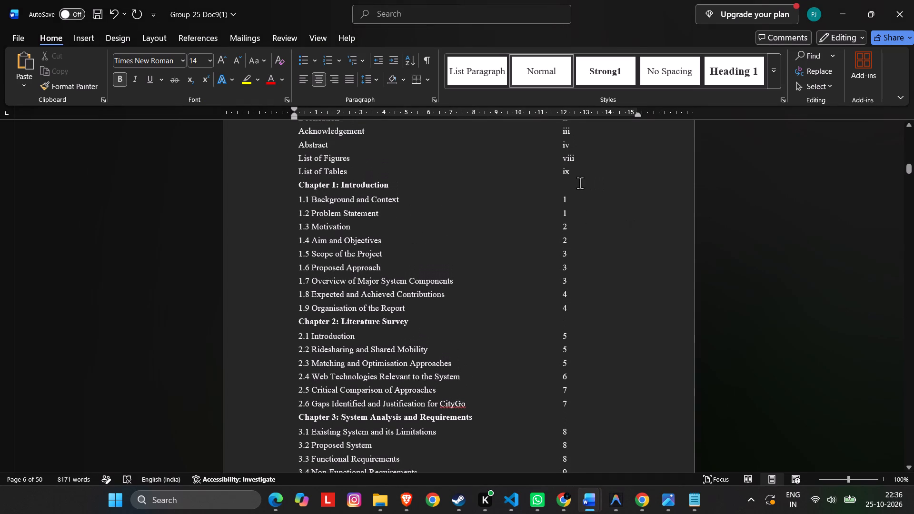
scroll(610, 232, "down", 18)
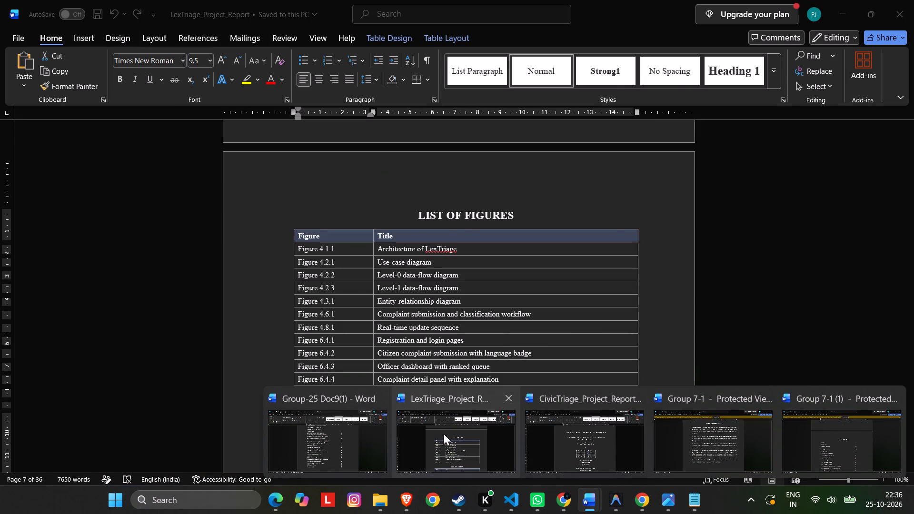
Compare the Contents pages of the Group 7-1 (1) report with the Contents table in Group-25 Doc9(1).
left_click(832, 438)
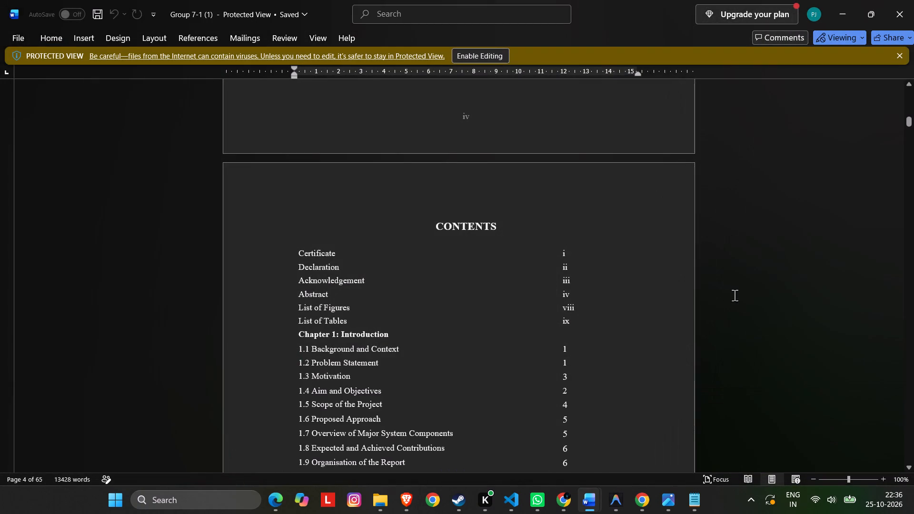
scroll(690, 280, "down", 11)
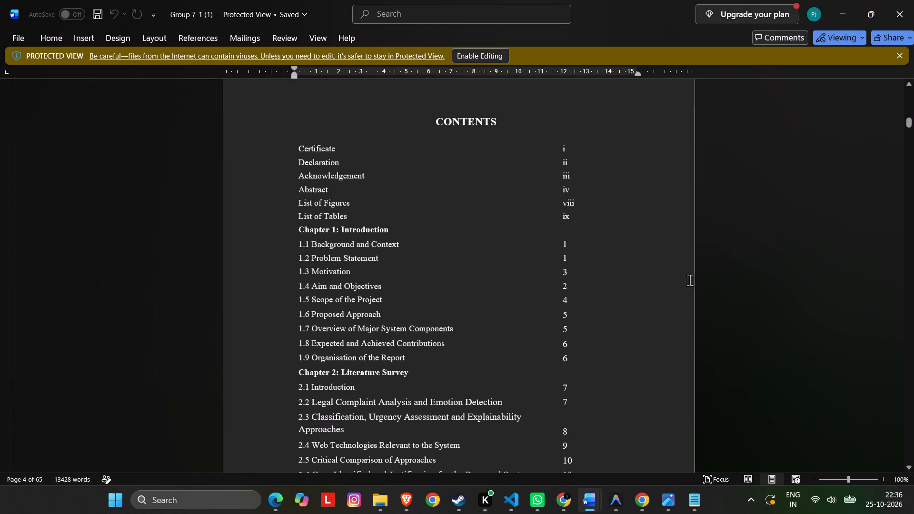
key("alt+Tab")
scroll(690, 280, "down", 5)
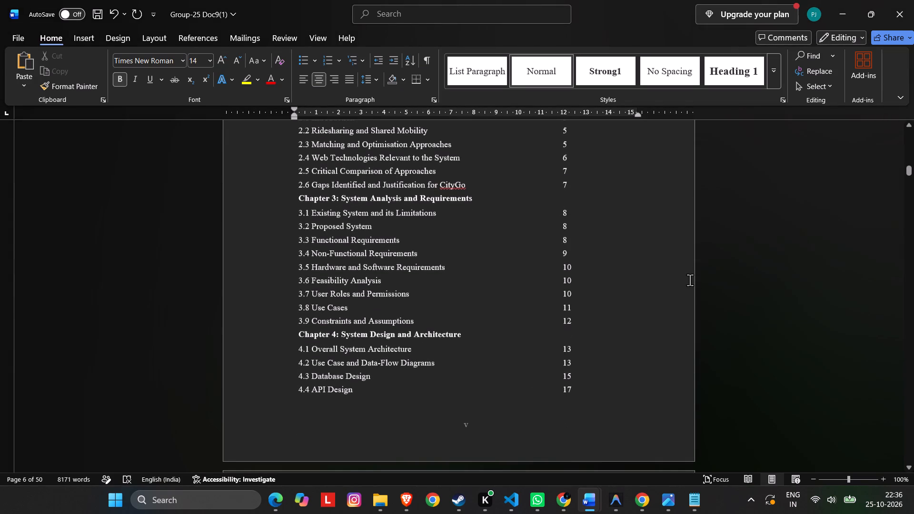
key("alt+Tab")
key("alt+Tab")
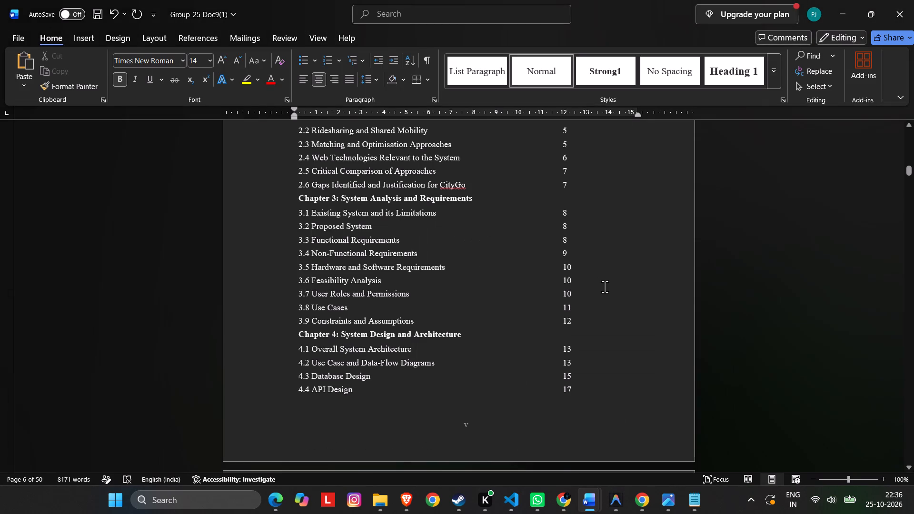
key("alt+Tab")
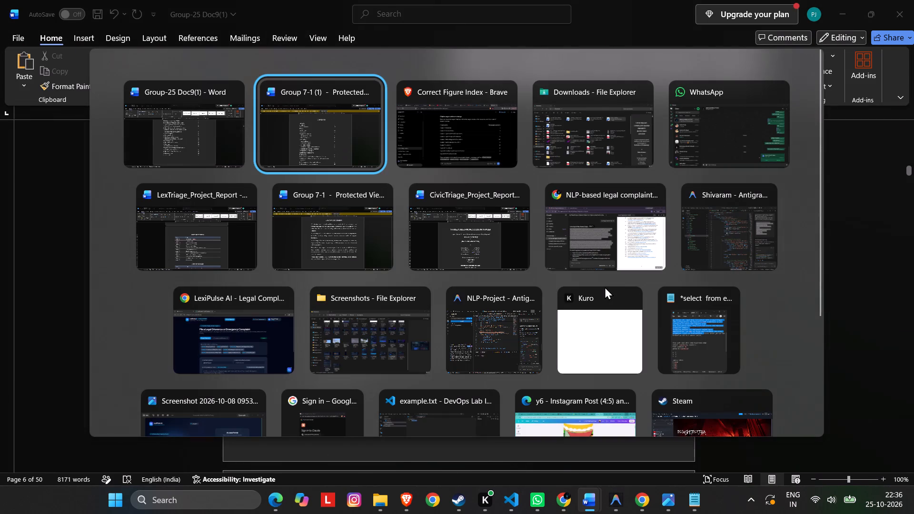
Check the Chapter 1 to 4 page numbers in Word's Contents table against ChatGPT's corrected chapter list in Brave.
key("alt+Tab")
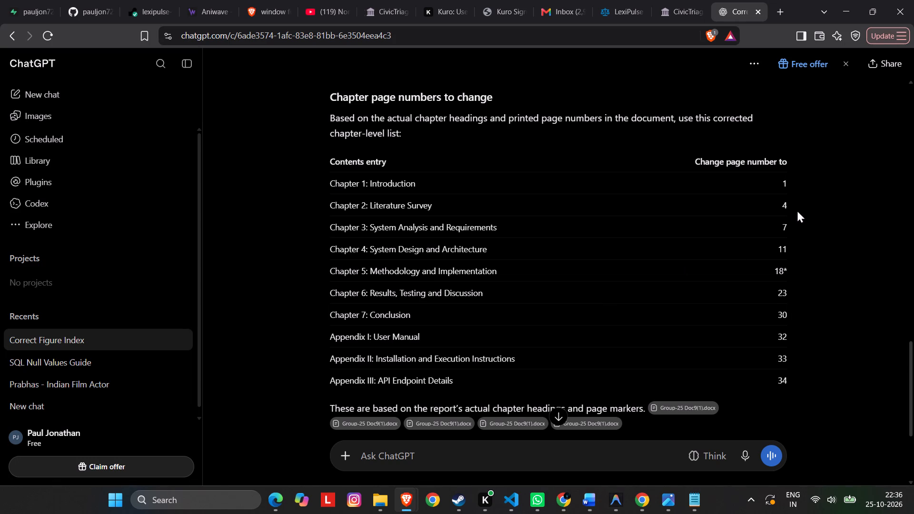
key("alt+Tab")
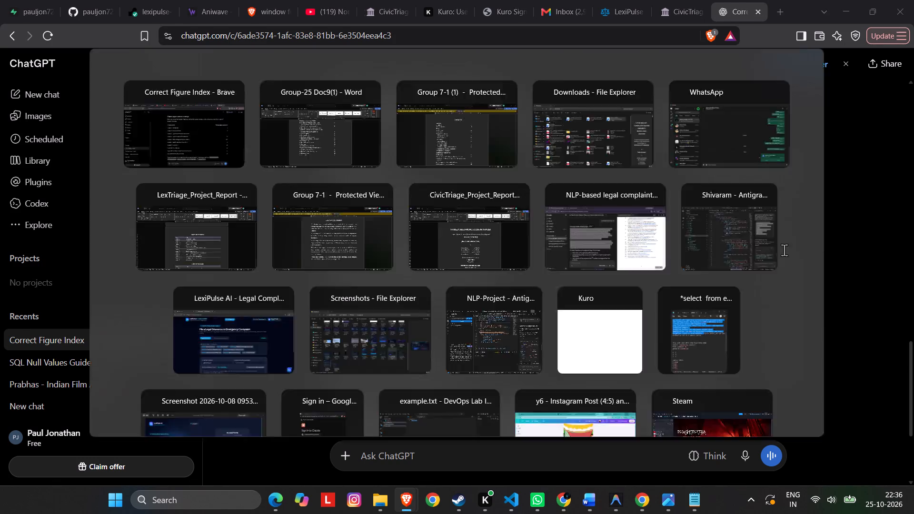
scroll(594, 269, "up", 4)
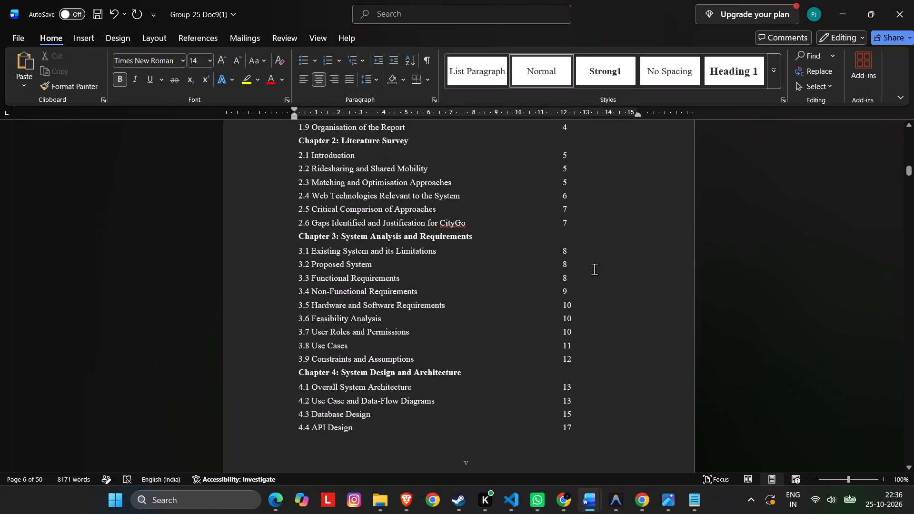
scroll(594, 269, "up", 2)
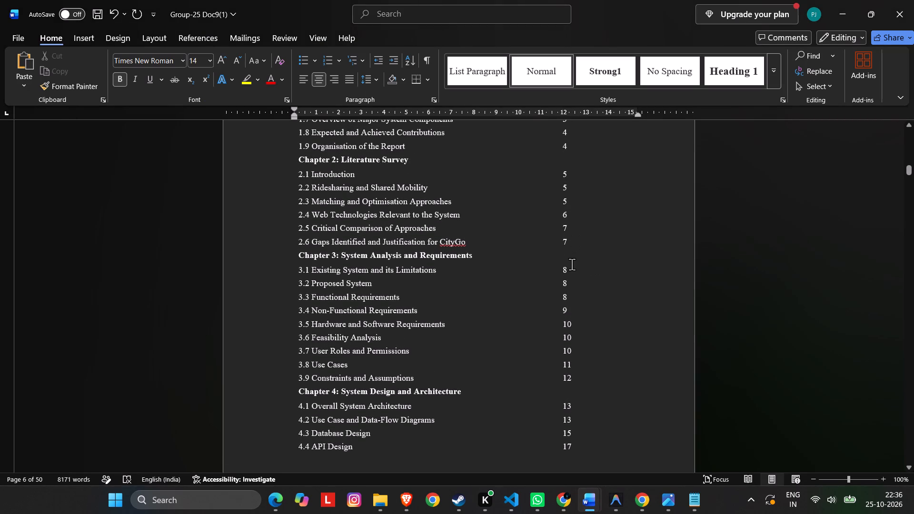
key("alt+Tab")
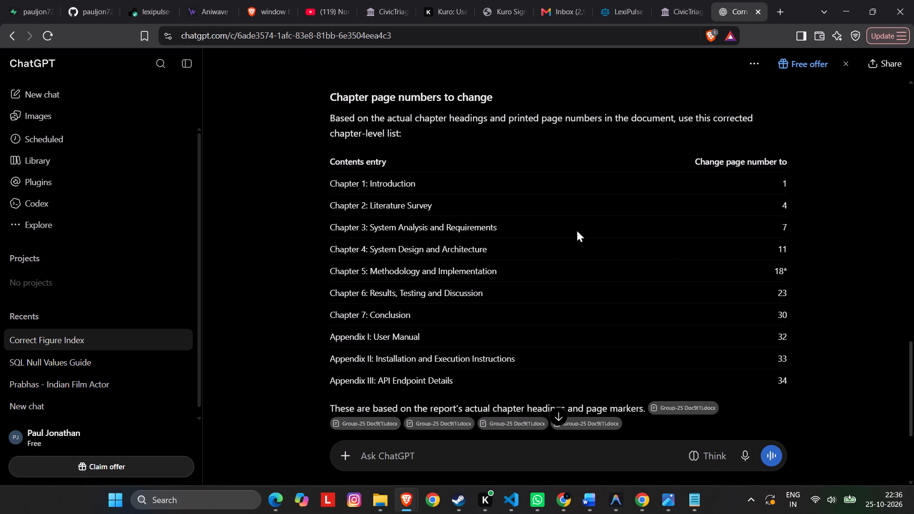
key("alt+Tab")
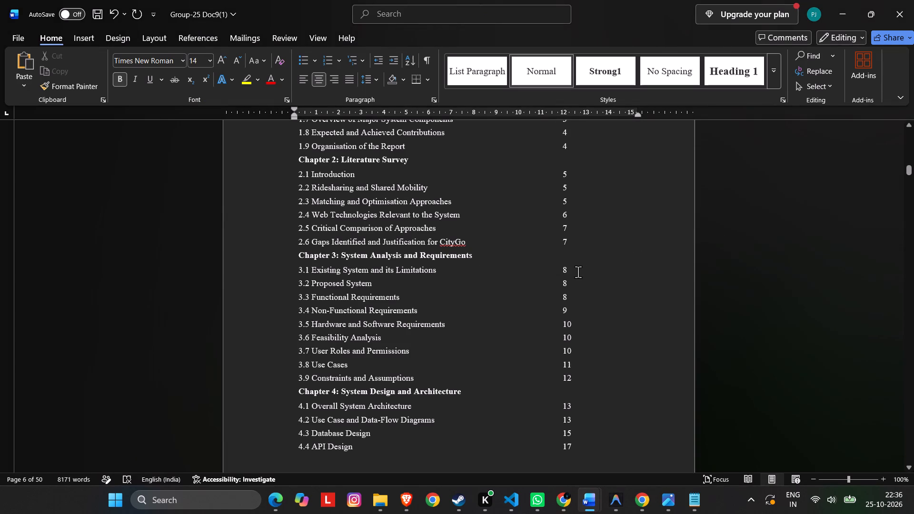
left_click(573, 271)
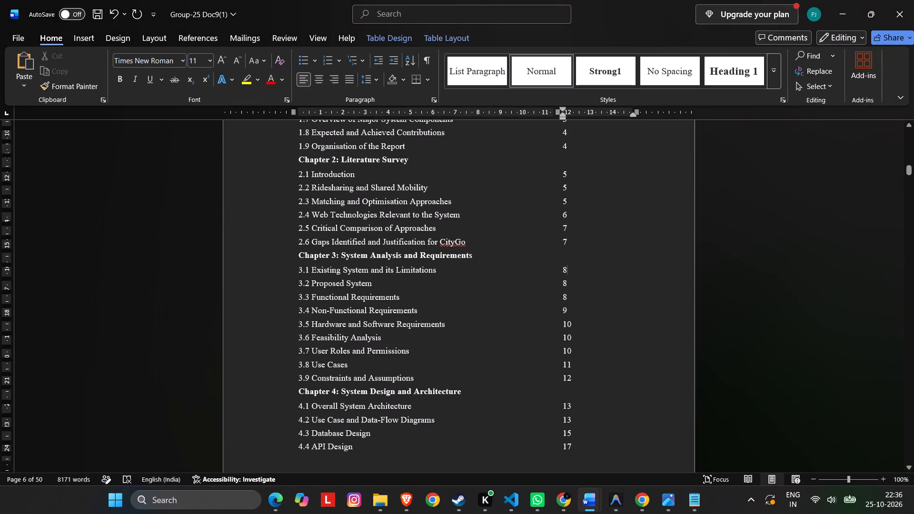
scroll(636, 276, "down", 3)
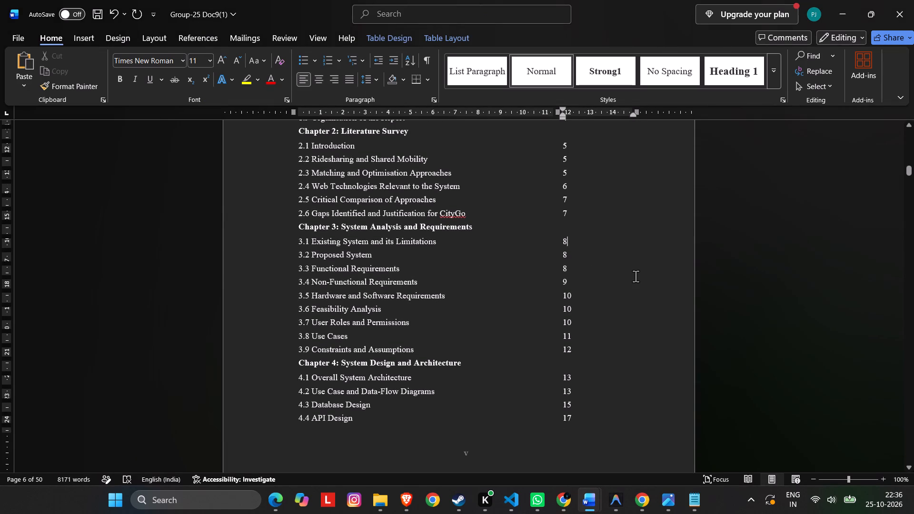
scroll(636, 276, "up", 4)
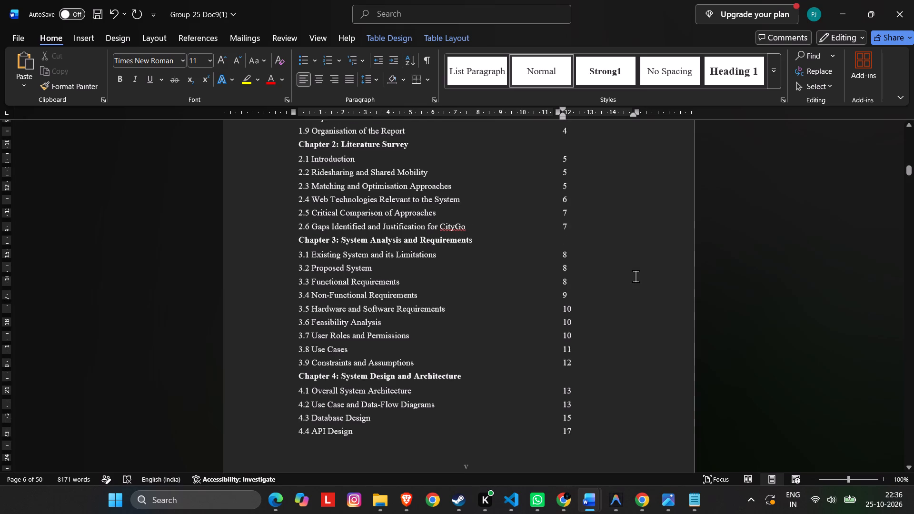
scroll(636, 276, "up", 15)
scroll(636, 276, "down", 3)
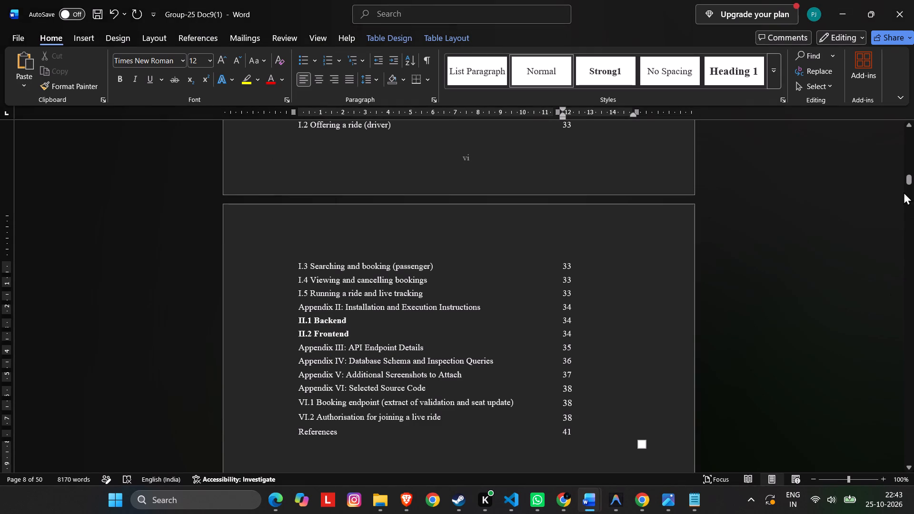
left_click(908, 180)
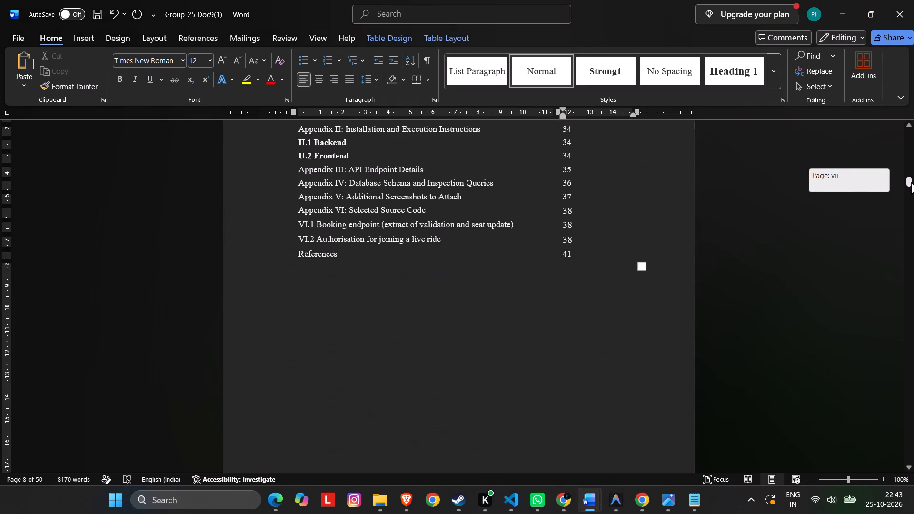
left_click(584, 298)
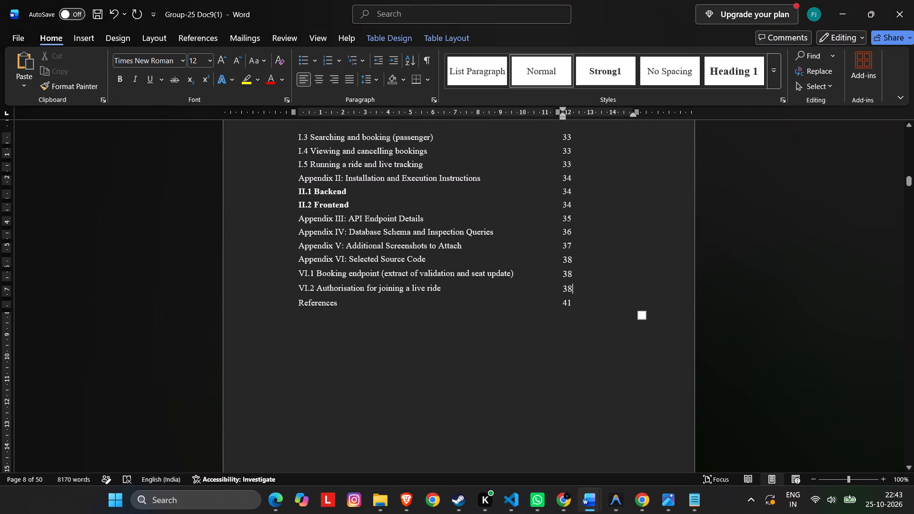
left_click(582, 305)
key("BackSpace")
key("BackSpace")
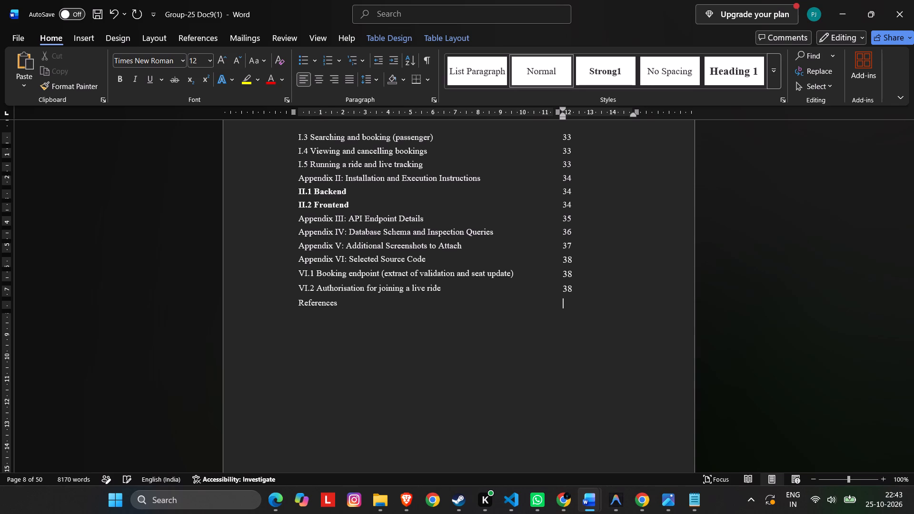
type("39")
scroll(596, 300, "down", 4)
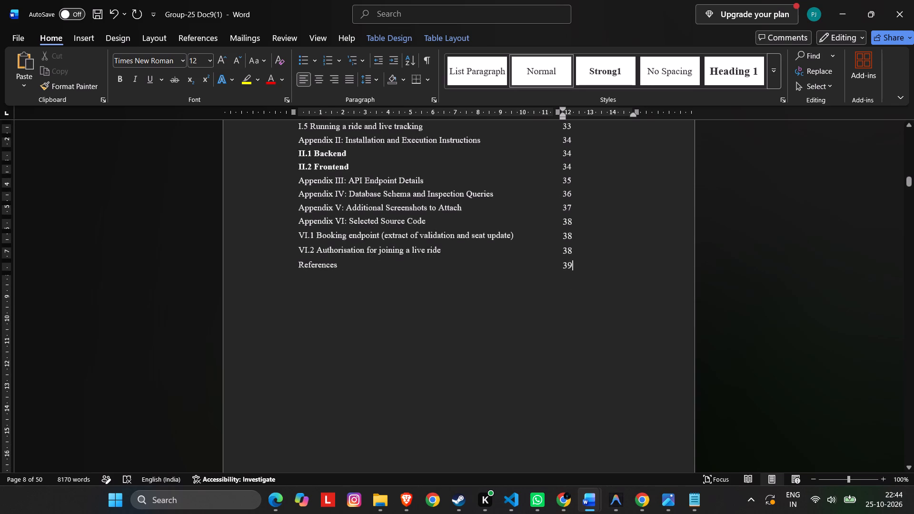
left_click(581, 261)
Look through the report body from the List of Tables to the end of Chapter 5 and start of Chapter 6.
left_click_drag(909, 182, 910, 192)
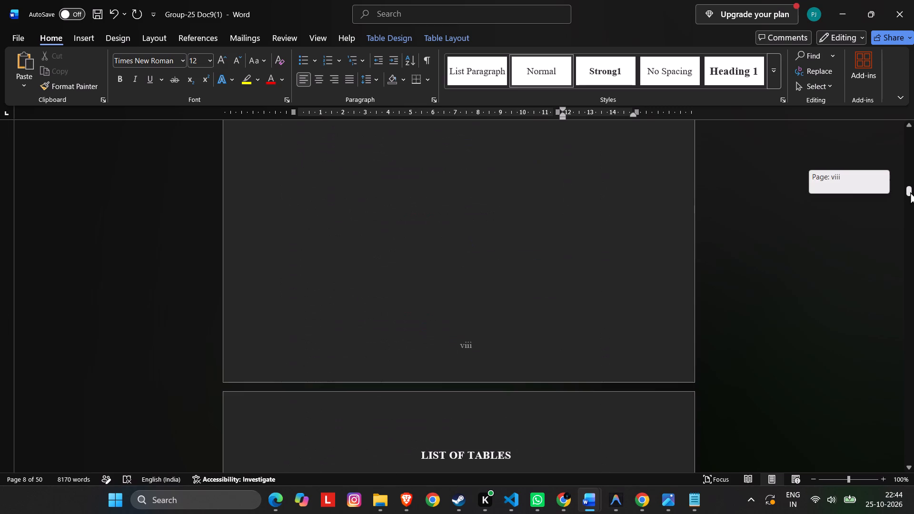
left_click_drag(910, 192, 913, 202)
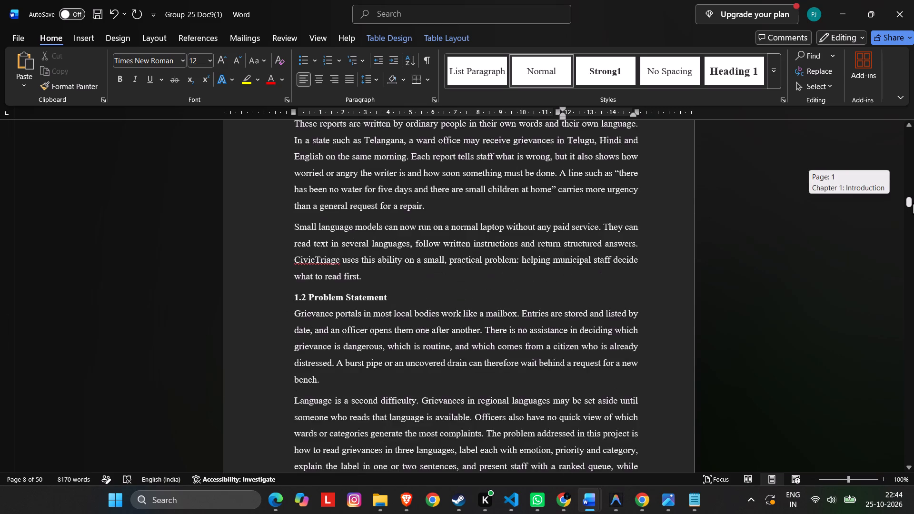
left_click_drag(913, 202, 913, 218)
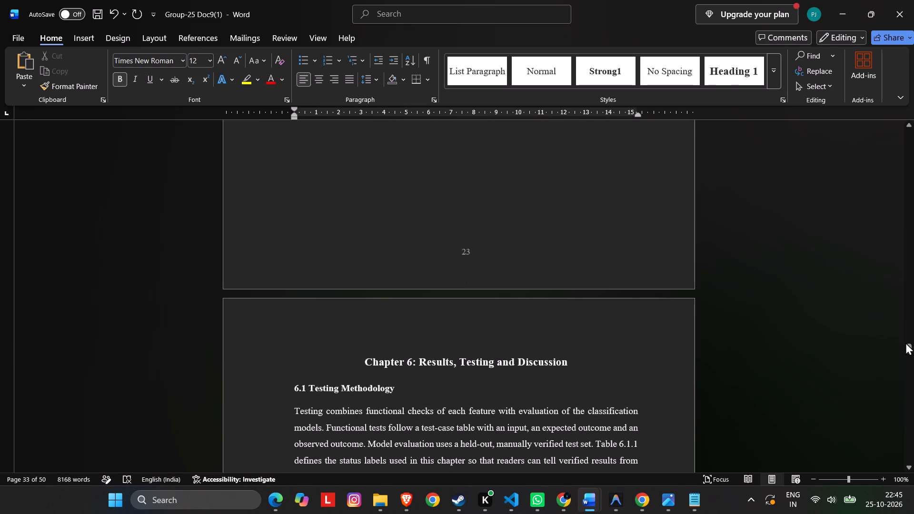
left_click(908, 346)
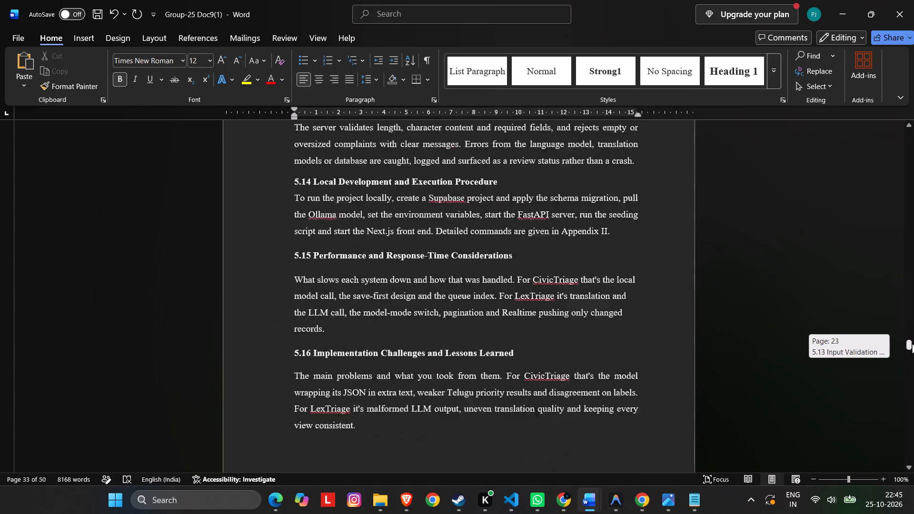
Save a copy of the report in Downloads as a Word Document named Group-25 Doc9(2).
left_click(24, 36)
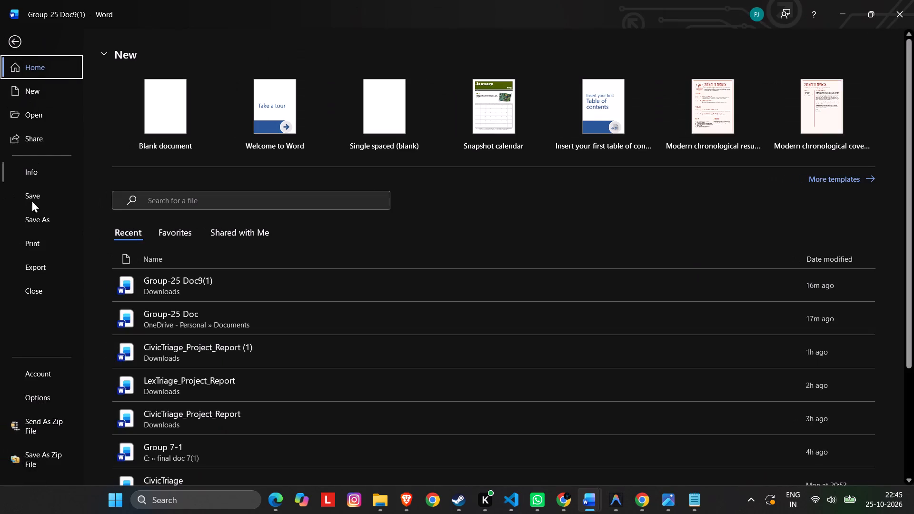
left_click(36, 217)
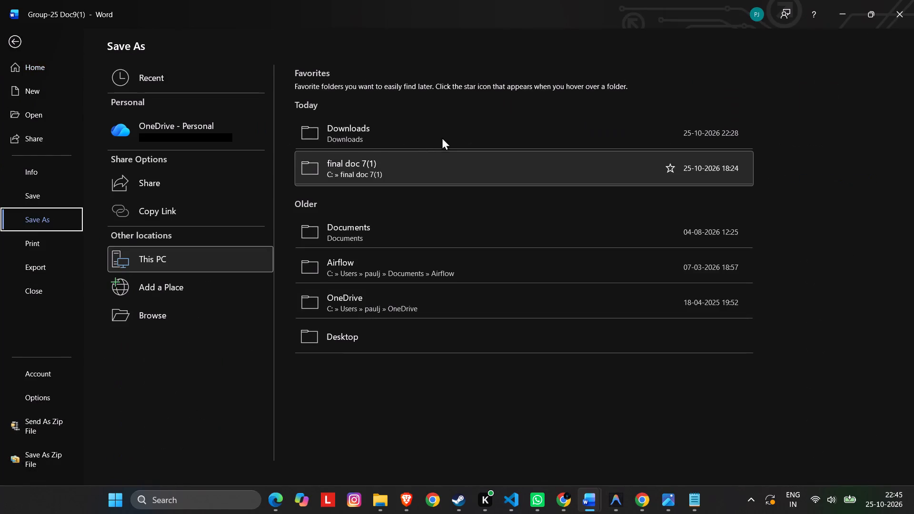
left_click(177, 317)
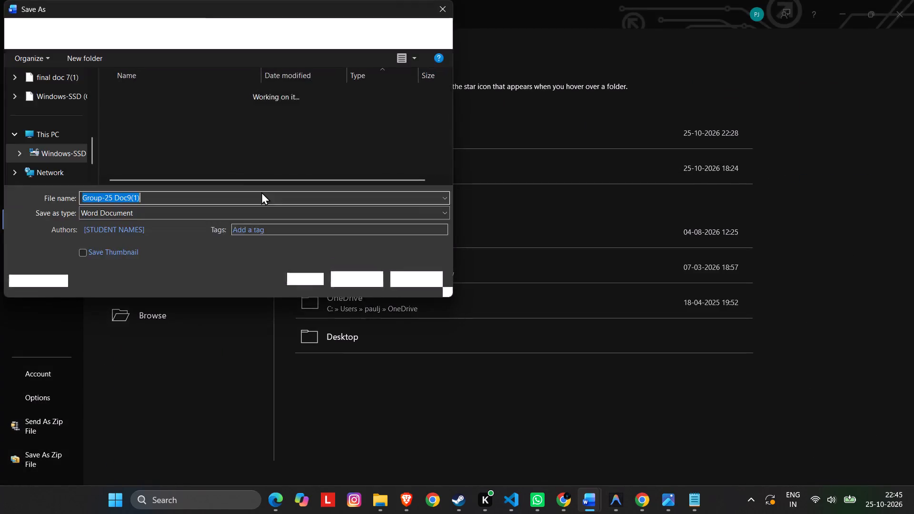
scroll(45, 119, "up", 10)
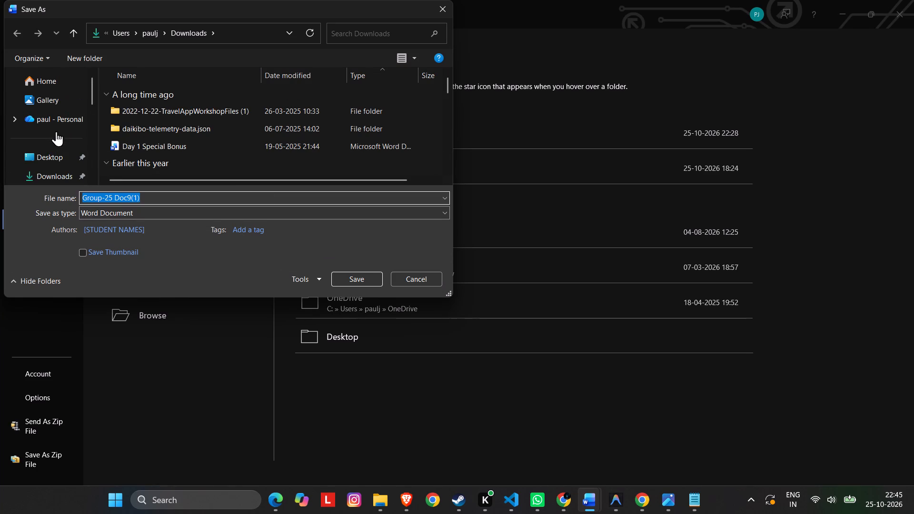
left_click(55, 179)
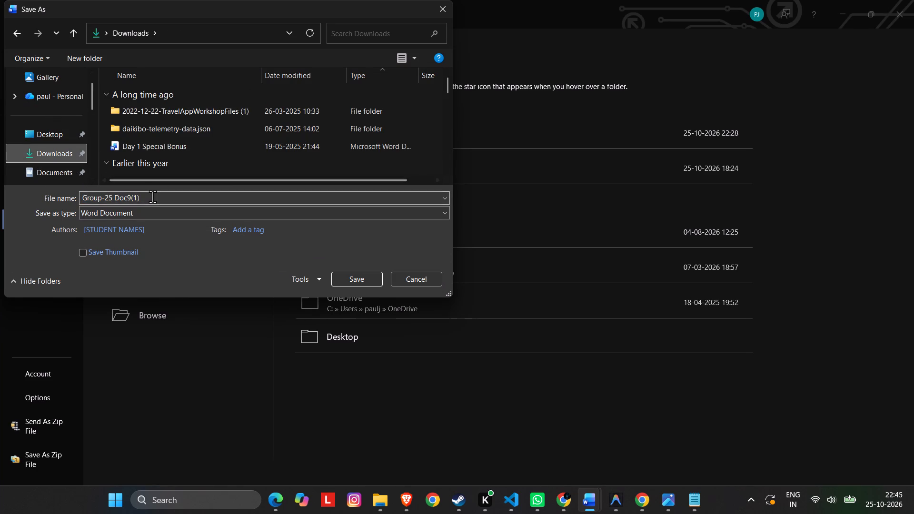
left_click(152, 197)
left_click(152, 197)
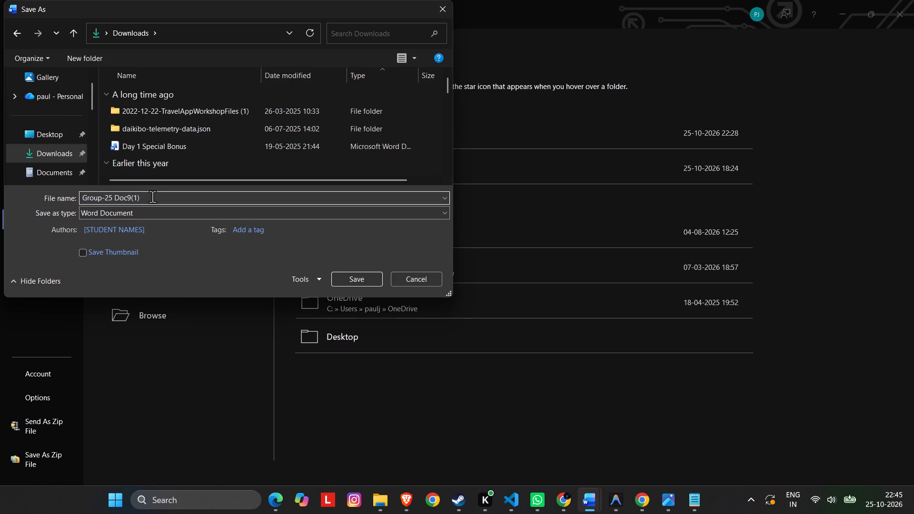
key("BackSpace")
key("BackSpace")
key("2")
key("shift+parenright")
left_click(358, 277)
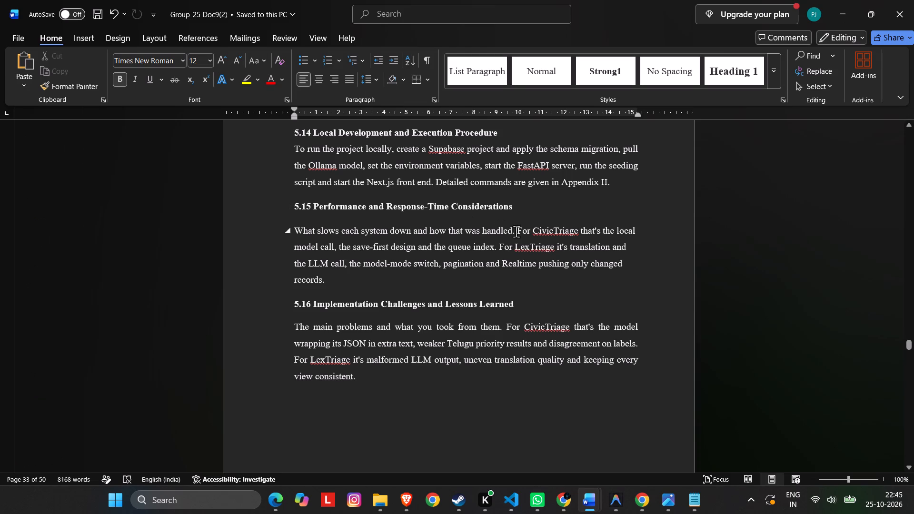
Look back through the report towards its beginning, and switch to the ChatGPT conversation in Brave.
left_click_drag(911, 343, 910, 294)
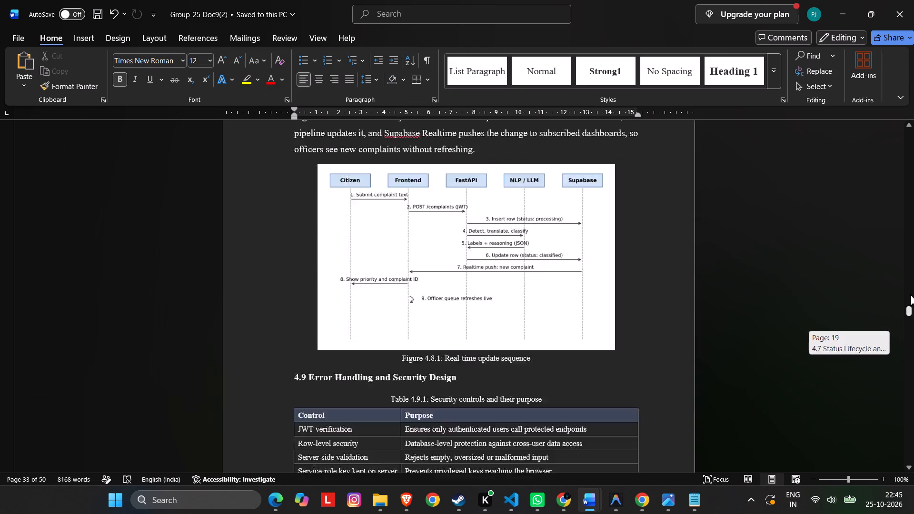
left_click_drag(910, 294, 913, 127)
key("alt+Tab")
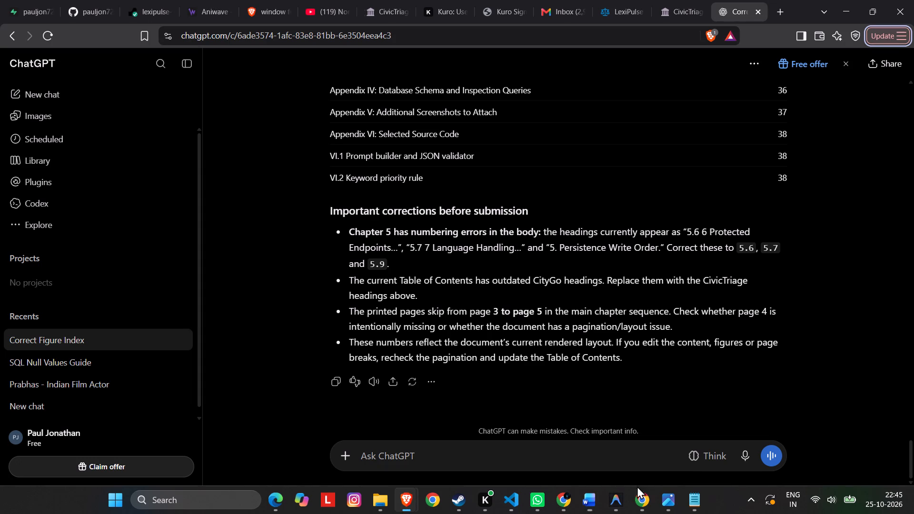
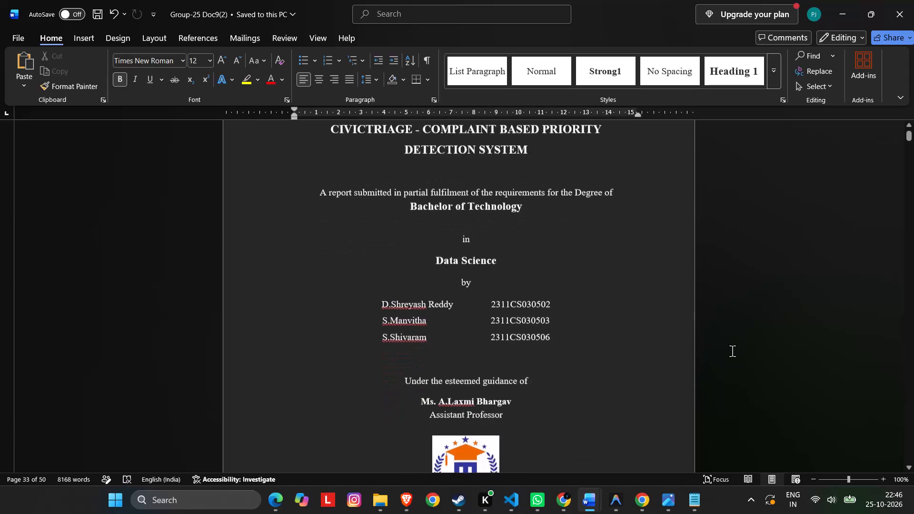
Check the report's title page, and look through the Group 7-1 report's front matter from its title page to the end of the Acknowledgement.
scroll(732, 351, "down", 11)
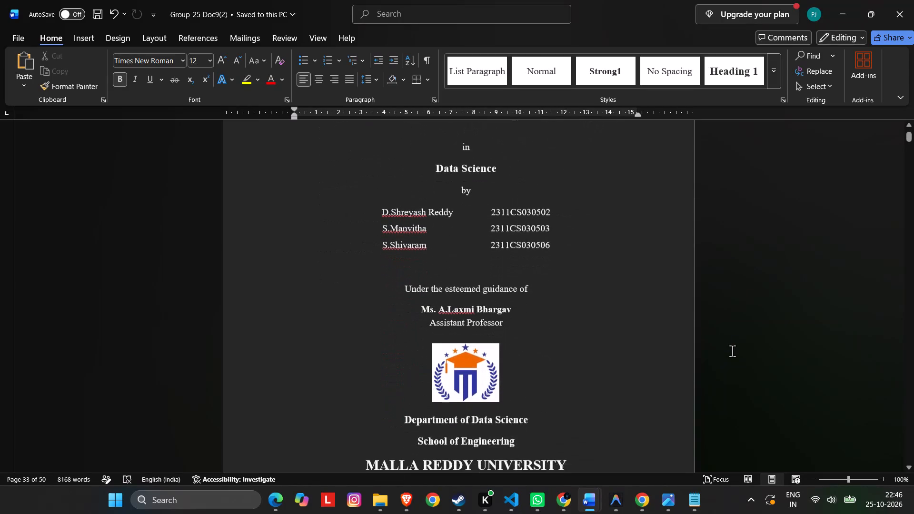
scroll(732, 351, "down", 5)
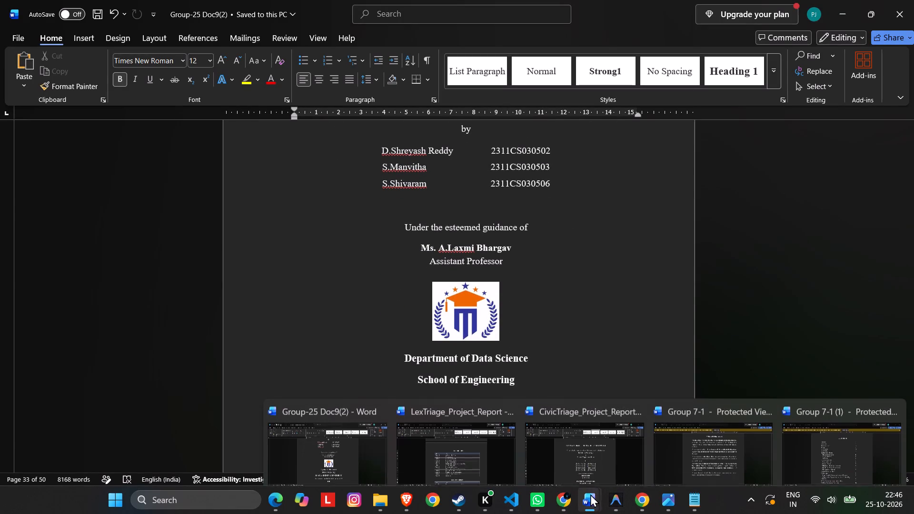
left_click(699, 445)
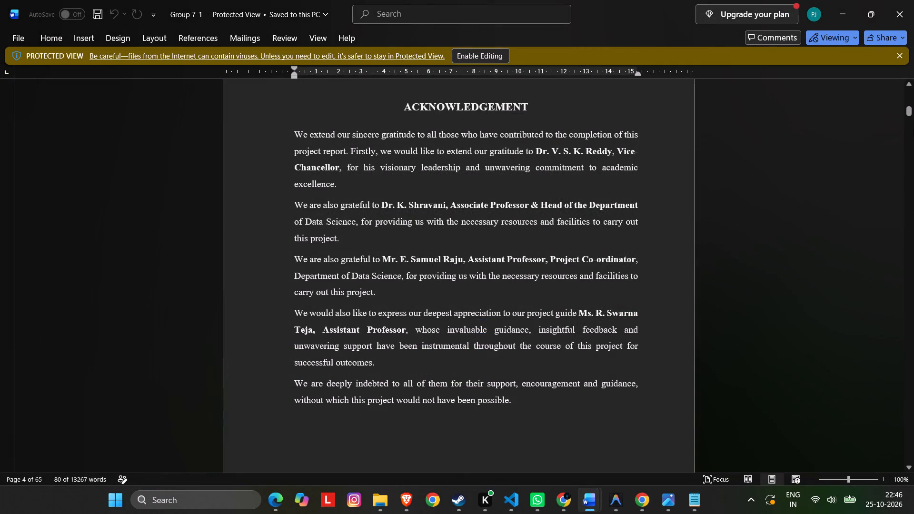
left_click_drag(909, 112, 907, 76)
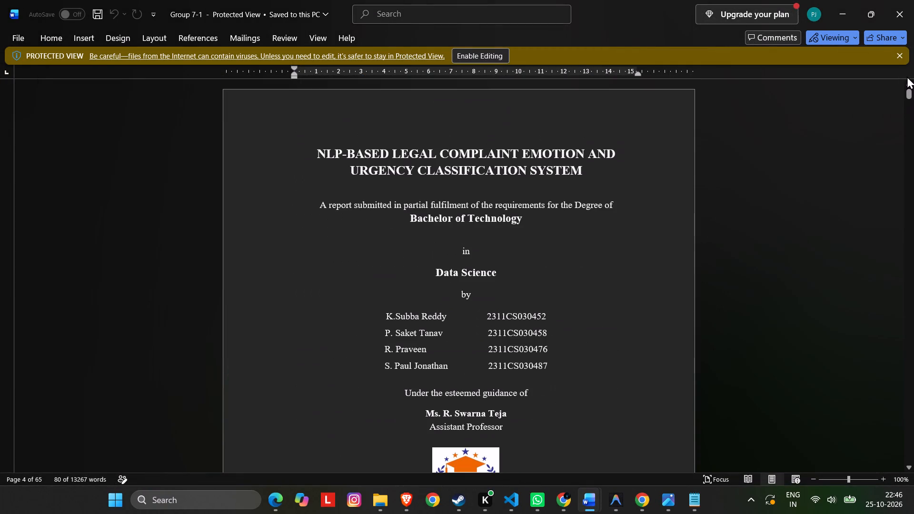
scroll(656, 307, "down", 20)
scroll(656, 307, "down", 9)
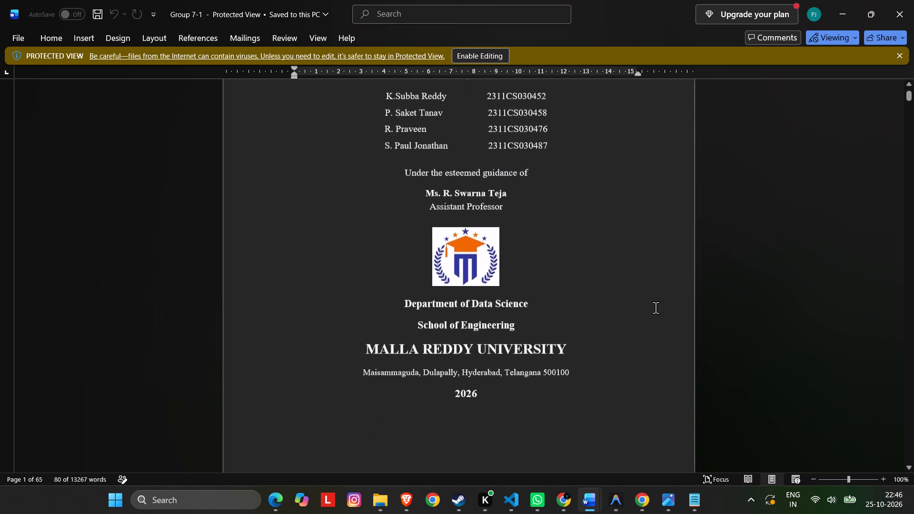
scroll(656, 307, "down", 20)
scroll(656, 307, "down", 19)
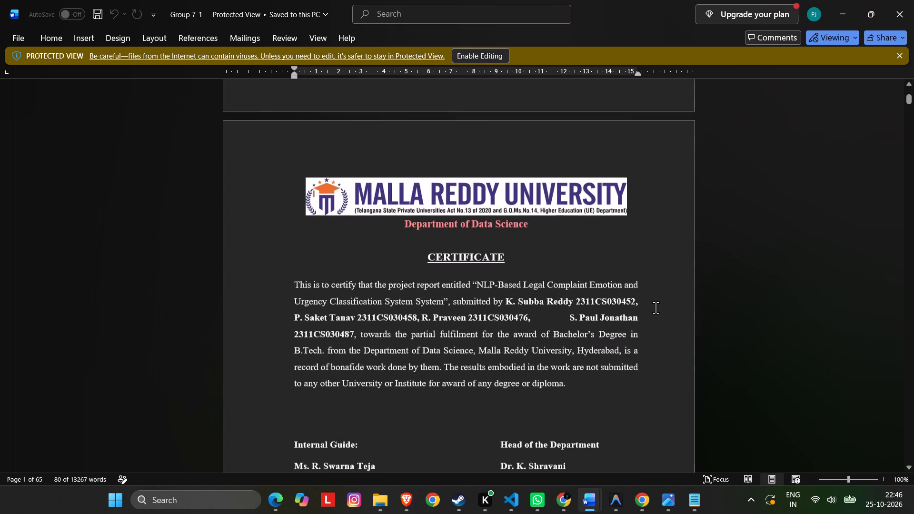
scroll(656, 307, "down", 11)
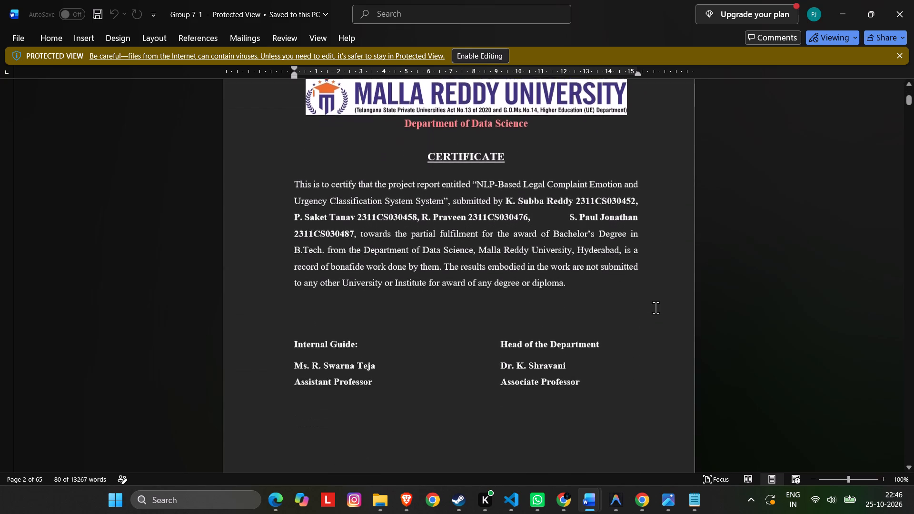
scroll(656, 307, "down", 20)
scroll(656, 307, "down", 20)
scroll(656, 307, "down", 5)
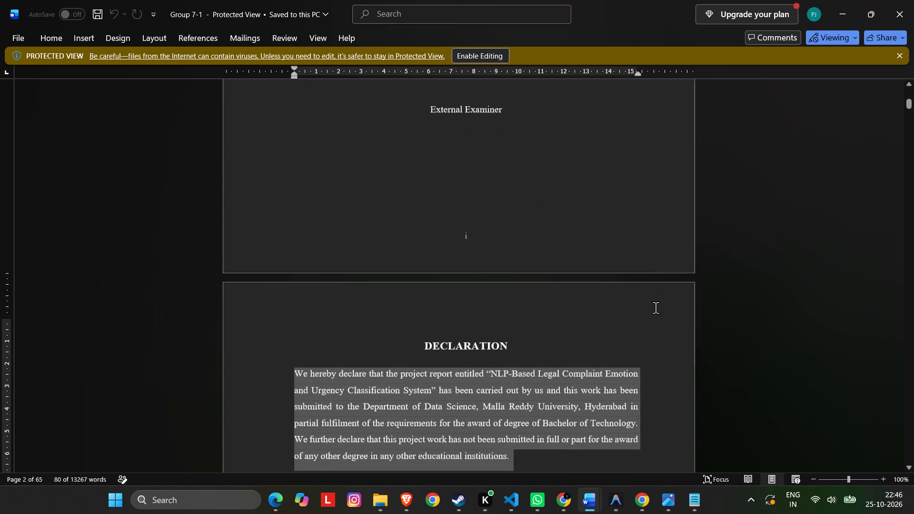
scroll(656, 307, "down", 6)
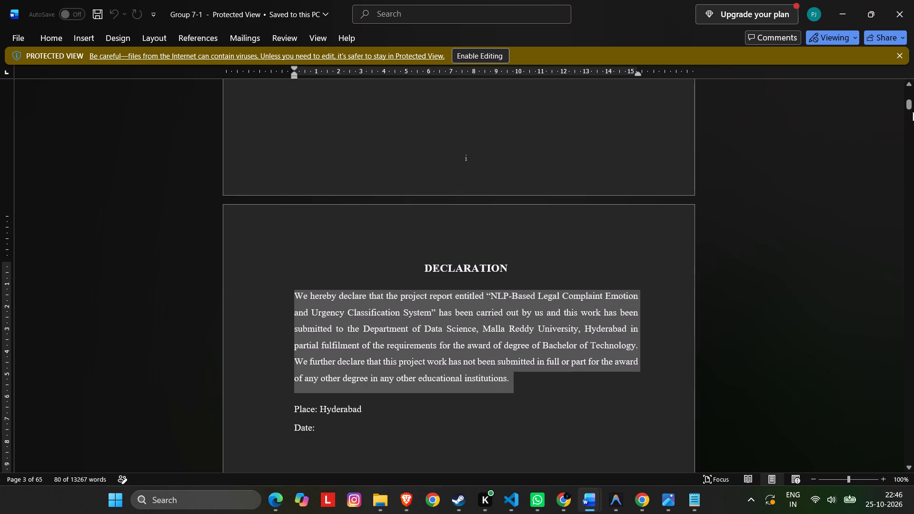
left_click_drag(910, 102, 907, 97)
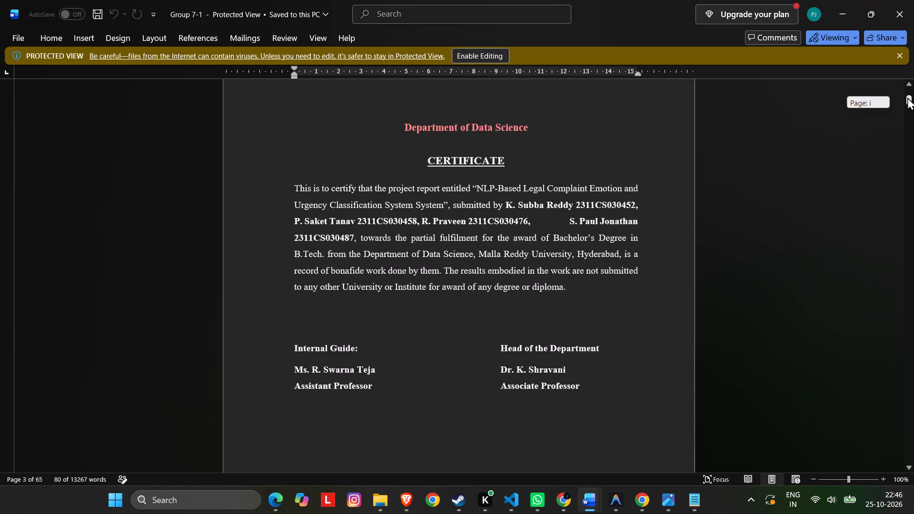
left_click_drag(907, 97, 907, 99)
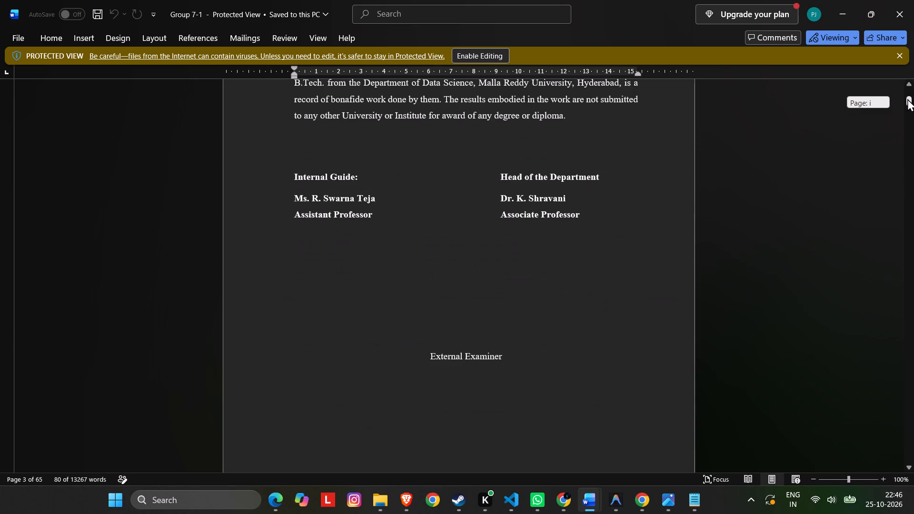
left_click_drag(907, 99, 907, 100)
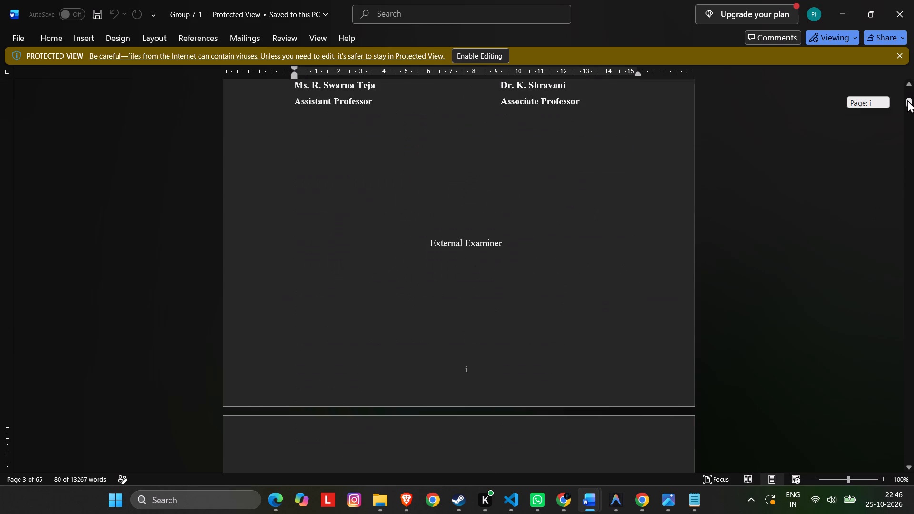
left_click_drag(907, 100, 908, 103)
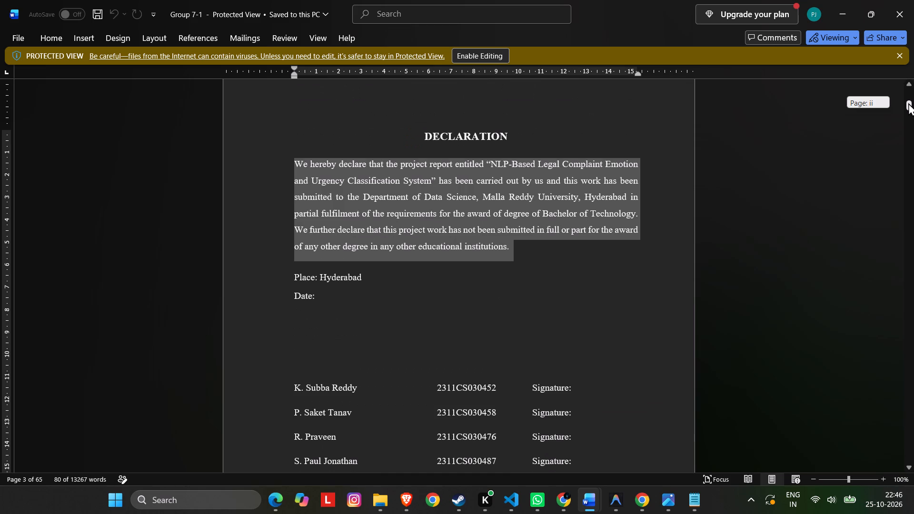
left_click_drag(908, 103, 910, 109)
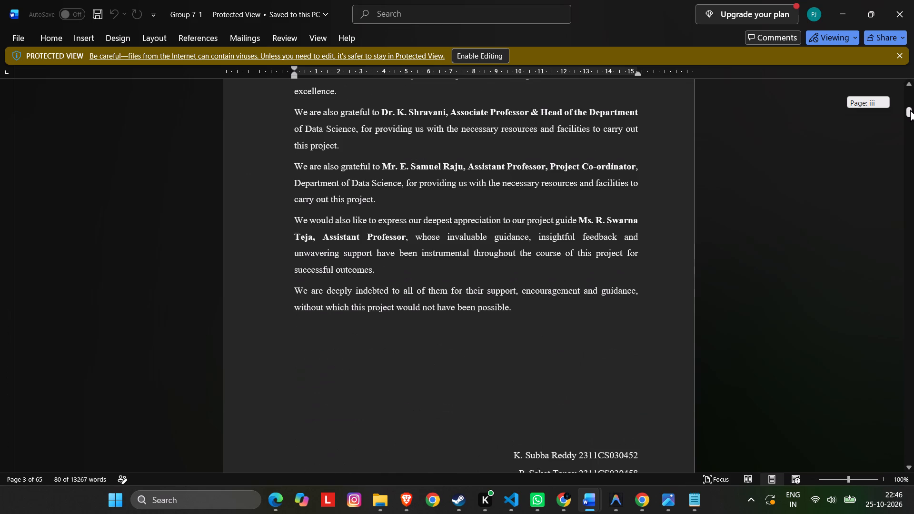
left_click_drag(910, 109, 911, 113)
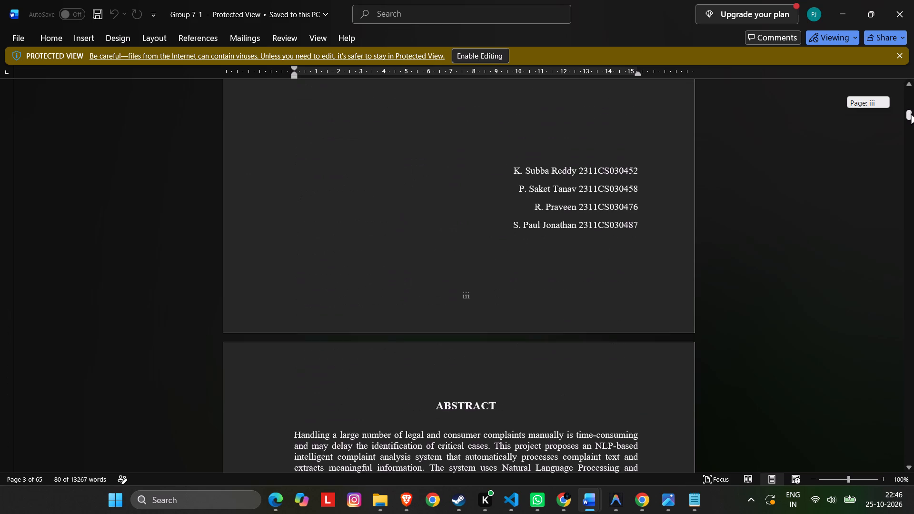
left_click_drag(911, 113, 910, 111)
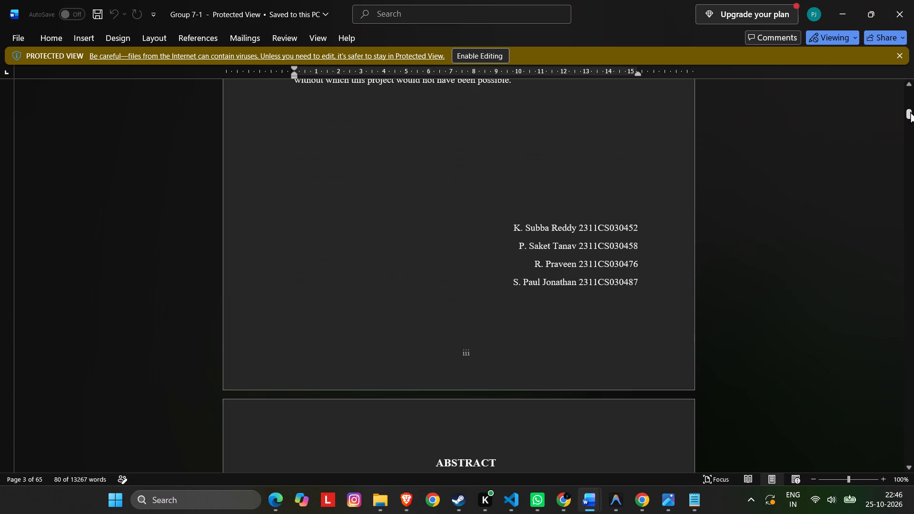
Return to Group-25 Doc9(2) and examine its Acknowledgement page, including the student names and roll numbers at the end.
key("alt+Tab")
left_click_drag(908, 134, 909, 168)
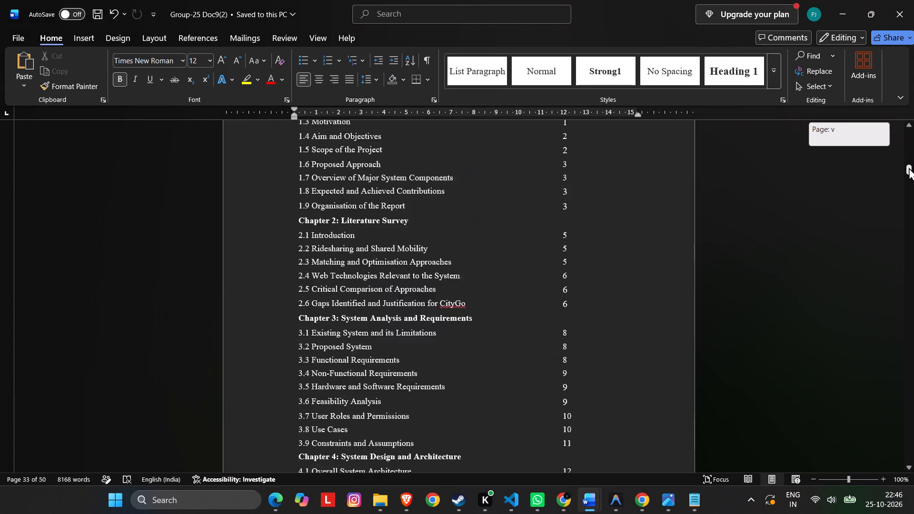
left_click_drag(909, 168, 909, 155)
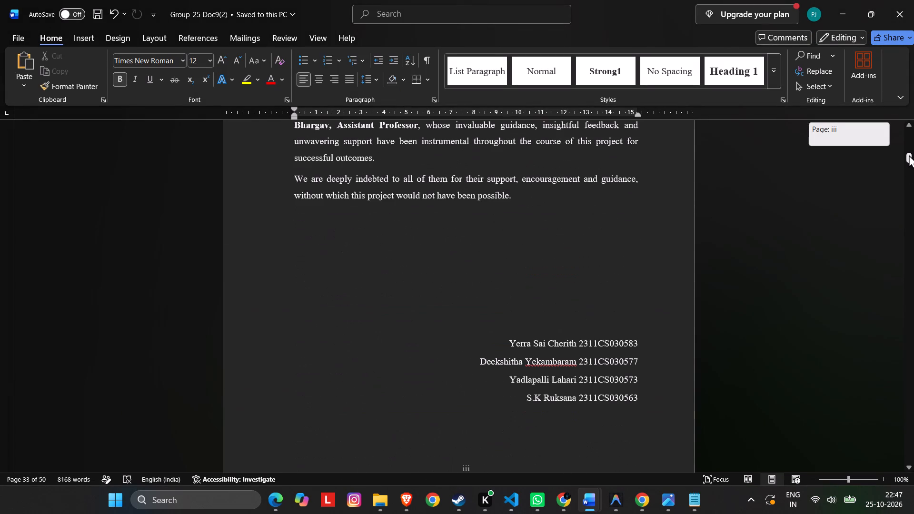
left_click_drag(909, 155, 909, 154)
left_click_drag(909, 154, 909, 155)
scroll(584, 225, "up", 7)
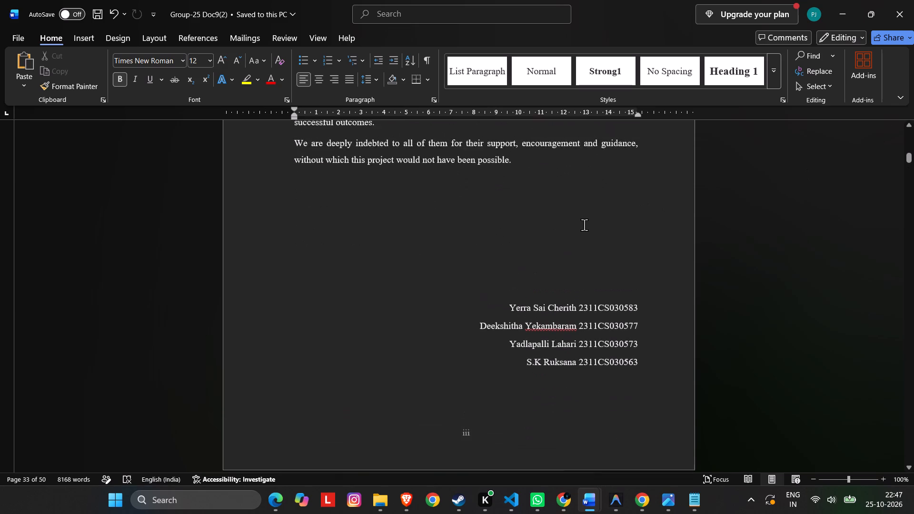
scroll(584, 225, "up", 20)
scroll(584, 225, "up", 20)
scroll(584, 225, "up", 3)
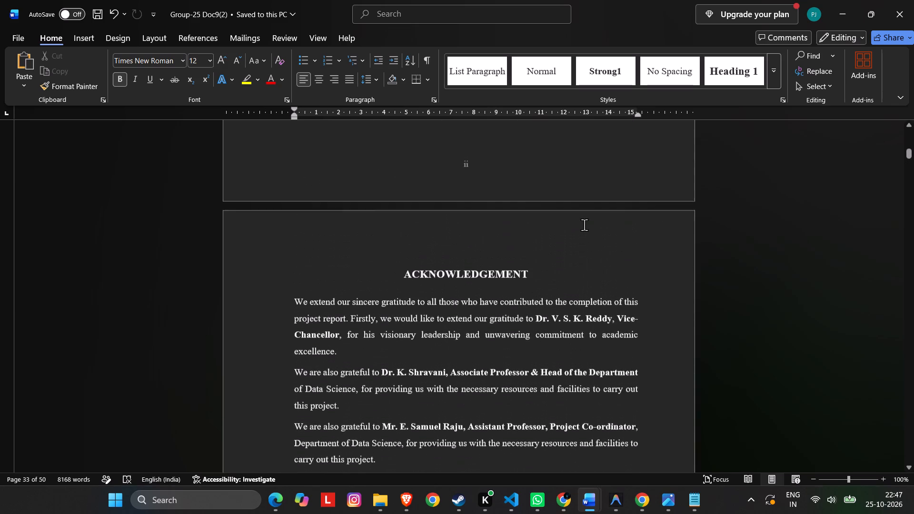
left_click(907, 149)
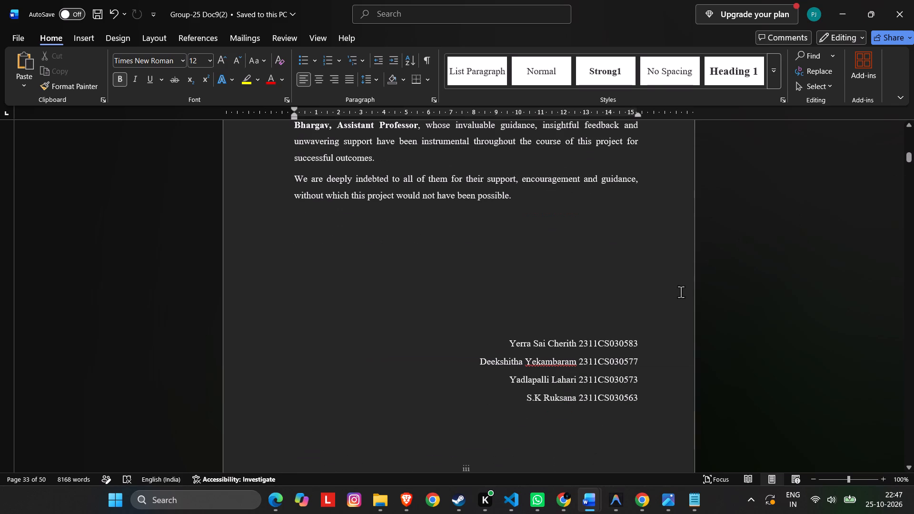
Change the final two digits of the first three students' roll numbers on the Acknowledgement page to 02, 03 and 06, in order.
left_click(639, 344)
key("BackSpace")
key("BackSpace")
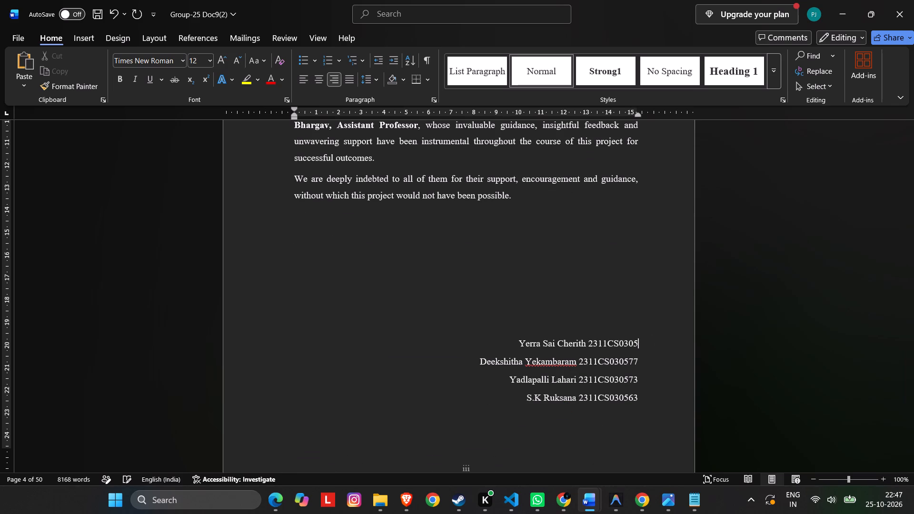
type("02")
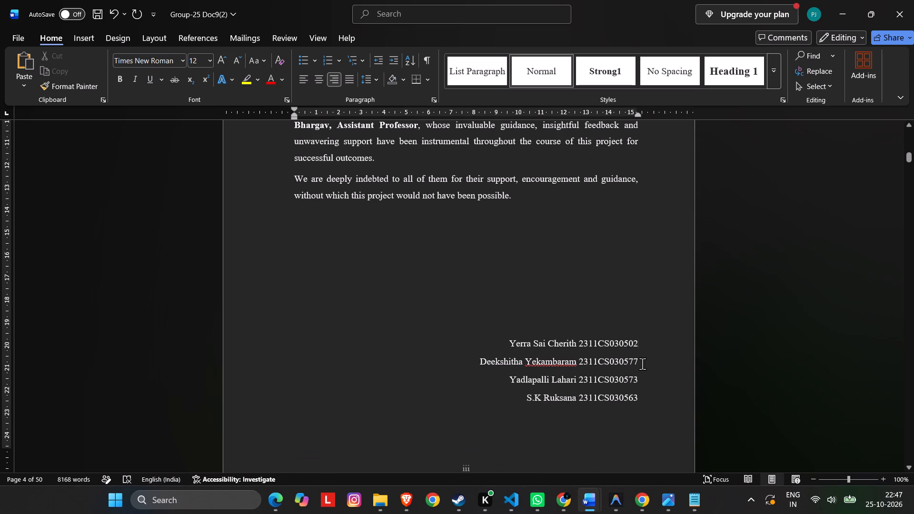
left_click(642, 361)
key("BackSpace")
key("BackSpace")
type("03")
left_click(641, 384)
key("BackSpace")
key("BackSpace")
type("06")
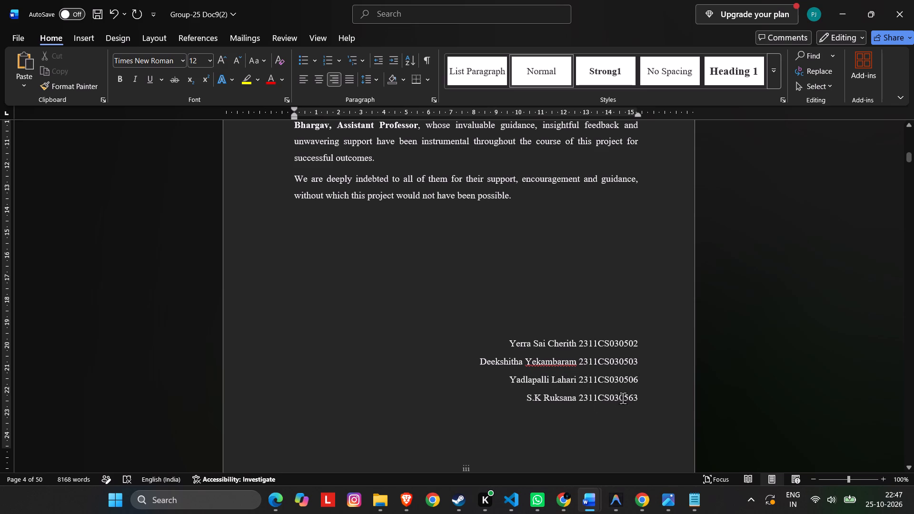
Delete the fourth student's name and roll number from the end of the Acknowledgement page.
left_click_drag(646, 398, 515, 398)
key("BackSpace")
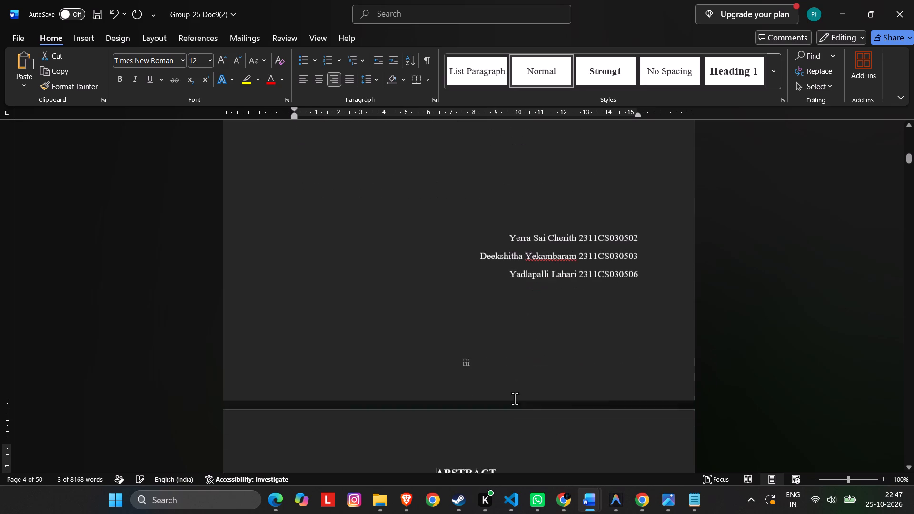
Select the first student's name at the end of the Acknowledgement and switch to another open window.
scroll(515, 398, "up", 5)
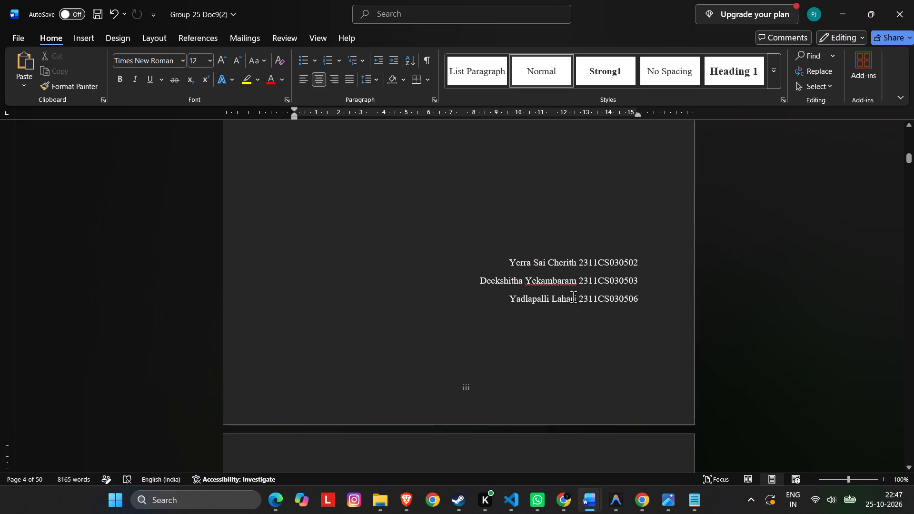
left_click_drag(577, 263, 508, 266)
key("alt+Tab")
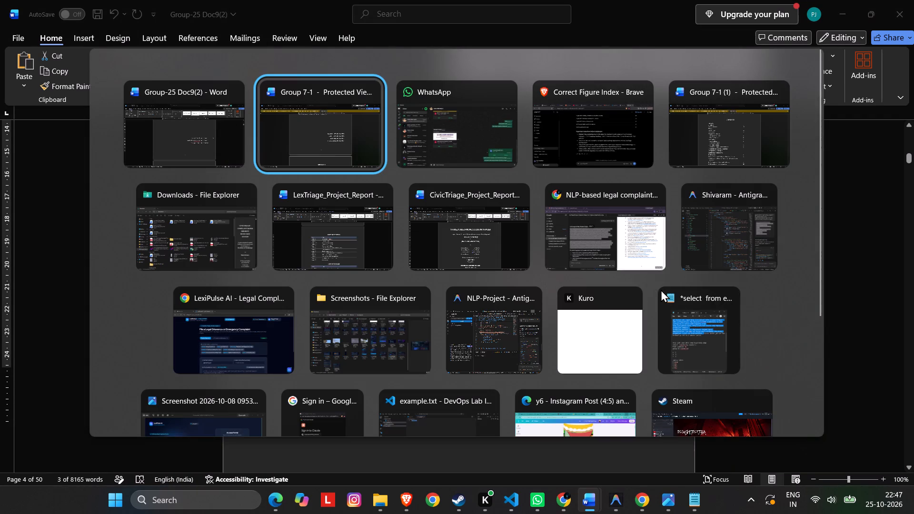
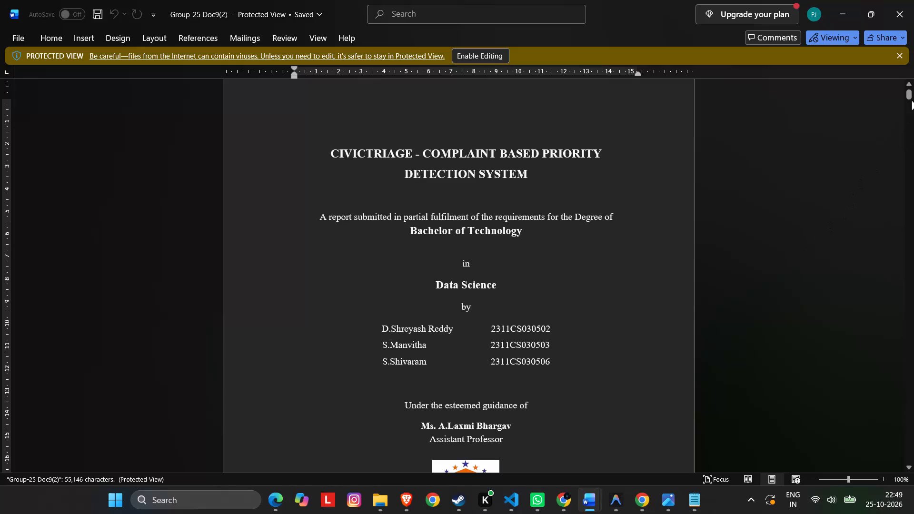
Look through the Protected View copy of Group-25 Doc9(2) from its title page to the Appendix VI source code.
key("alt+Tab")
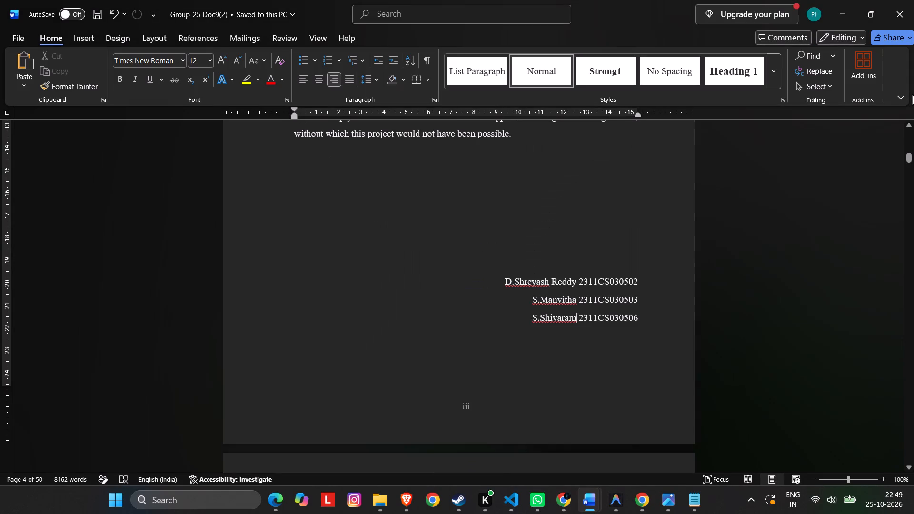
key("alt+Tab")
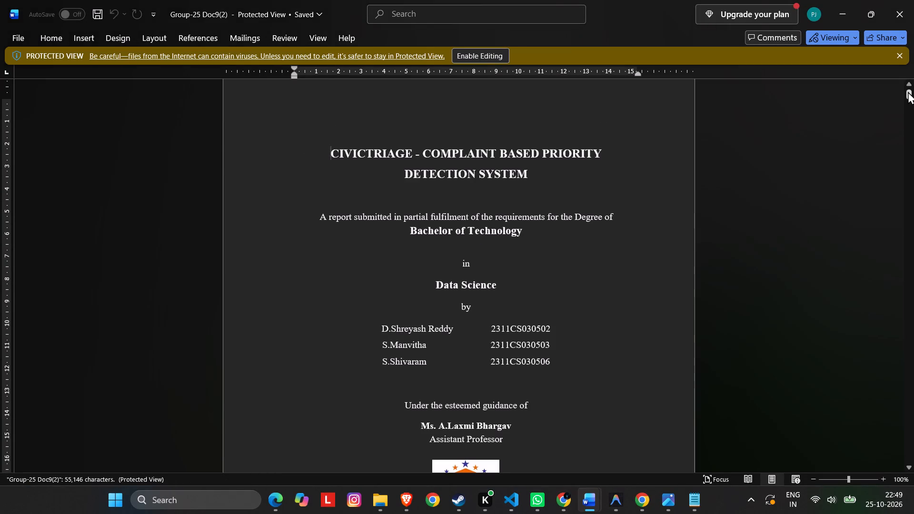
left_click_drag(908, 91, 910, 108)
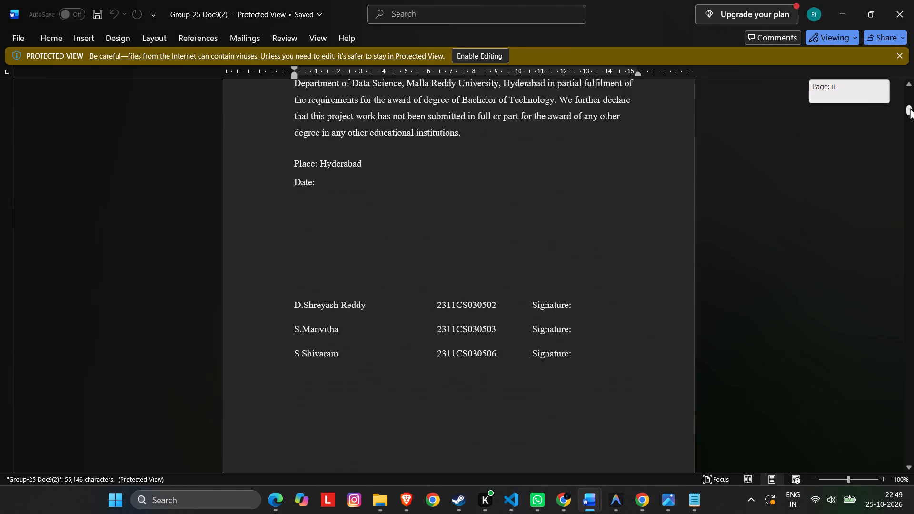
left_click_drag(910, 108, 910, 114)
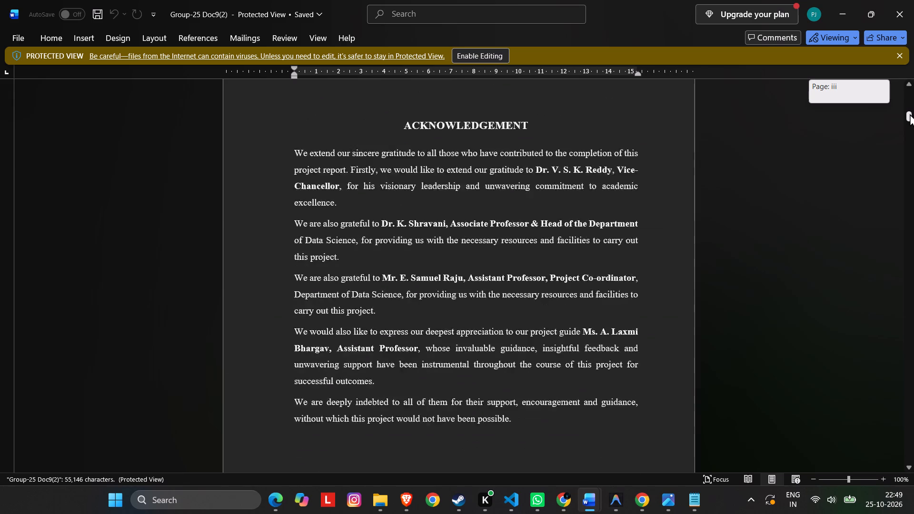
left_click_drag(910, 114, 910, 121)
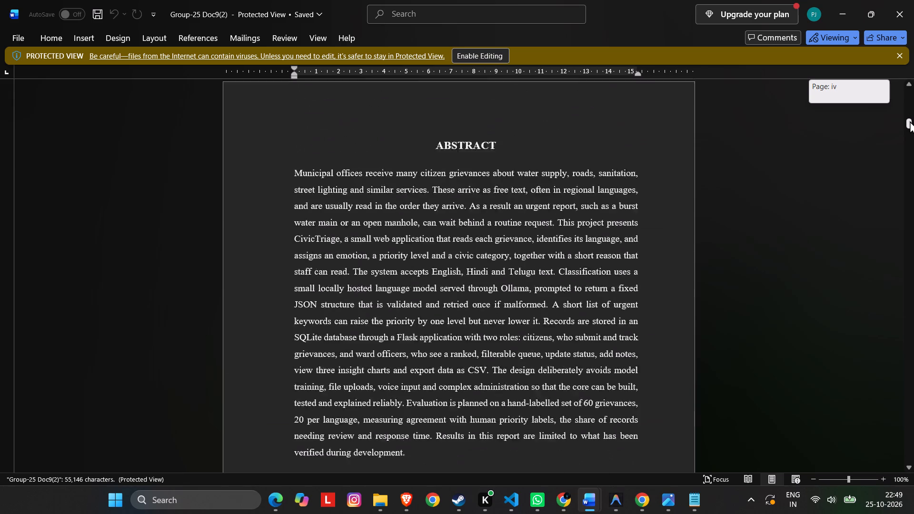
left_click_drag(910, 121, 908, 166)
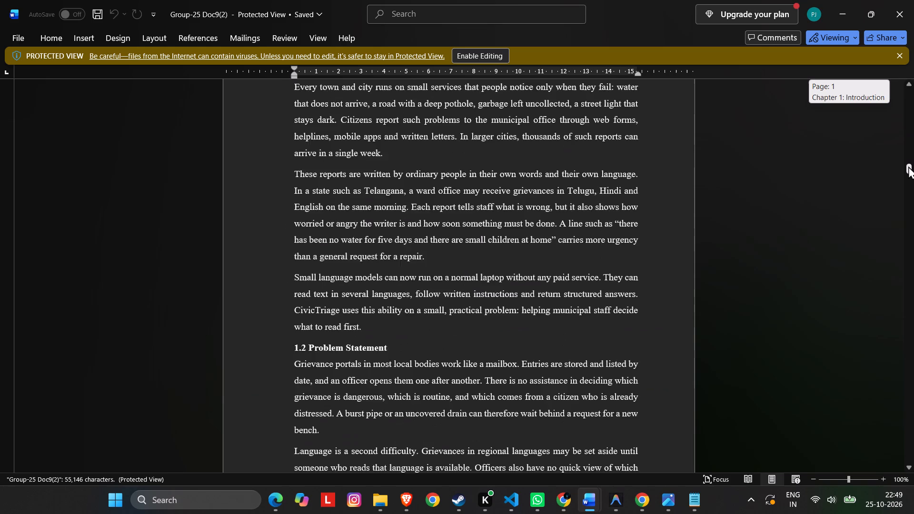
left_click_drag(908, 166, 913, 357)
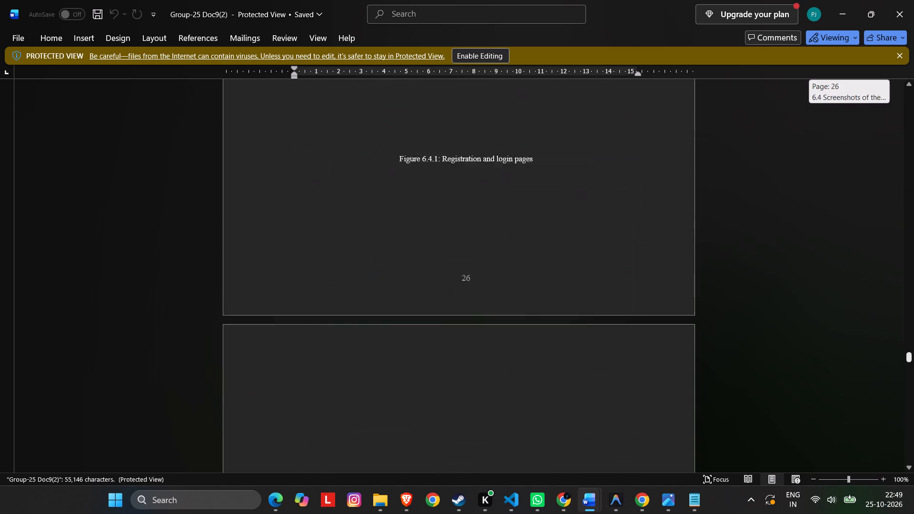
left_click_drag(913, 357, 913, 431)
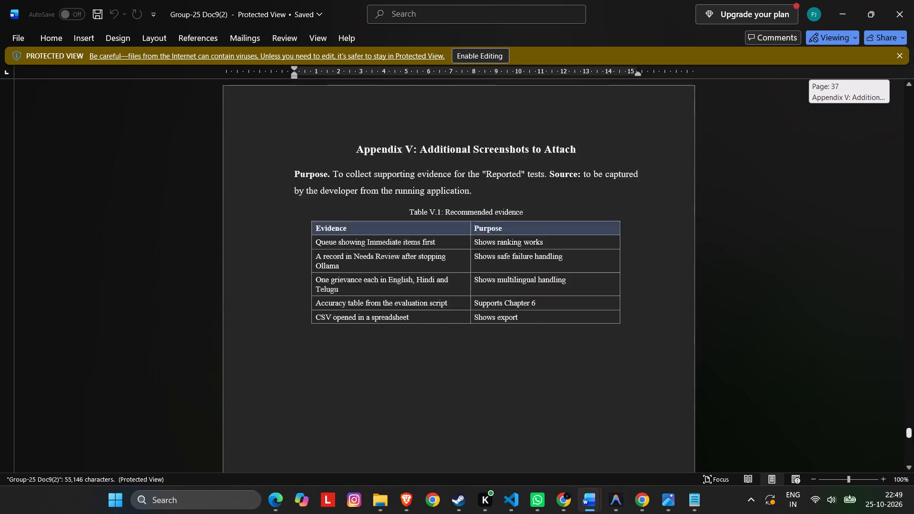
left_click_drag(913, 431, 913, 434)
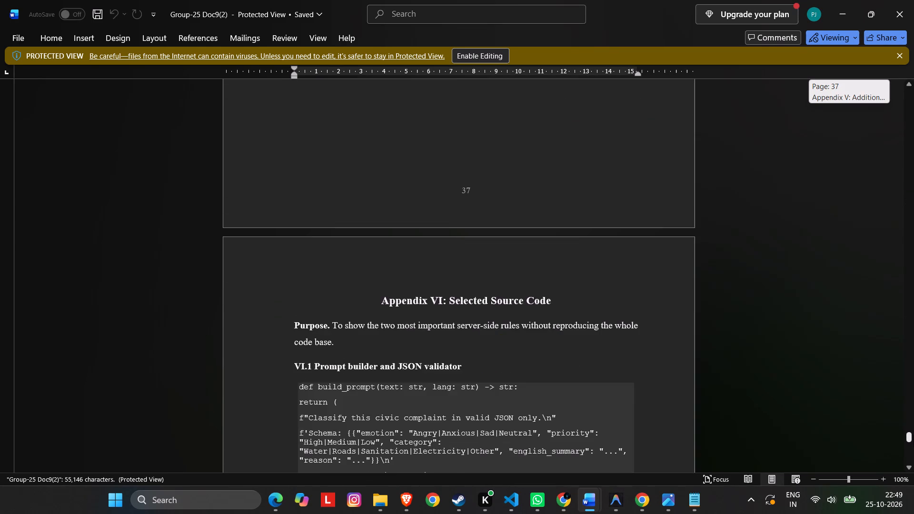
left_click_drag(913, 434, 913, 427)
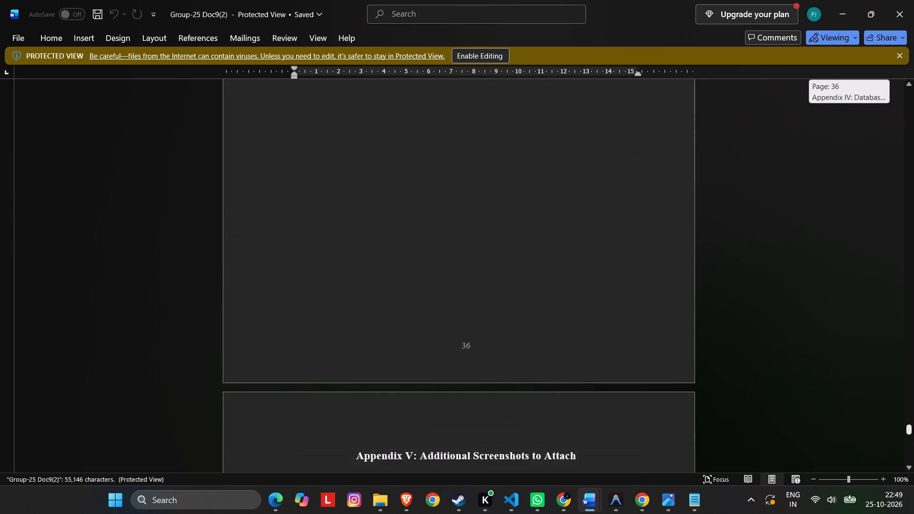
left_click_drag(913, 427, 913, 441)
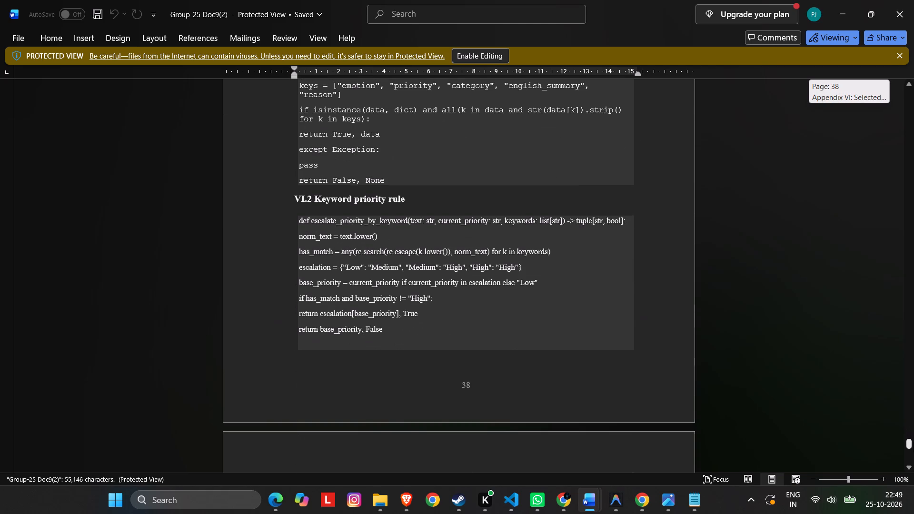
Look back through the Protected View copy from Appendix I through the section 6.4 screenshots towards its beginning, and close that copy.
left_click_drag(913, 441, 913, 400)
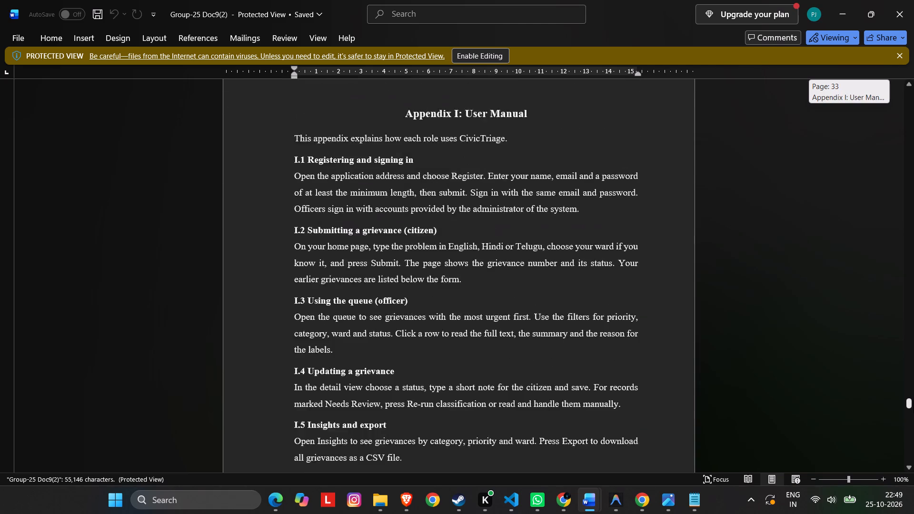
left_click_drag(913, 400, 913, 363)
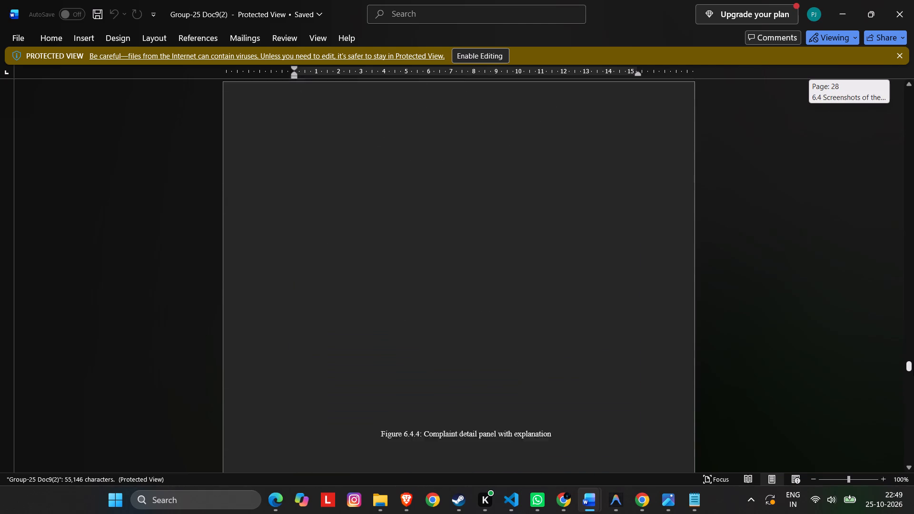
left_click_drag(913, 363, 913, 369)
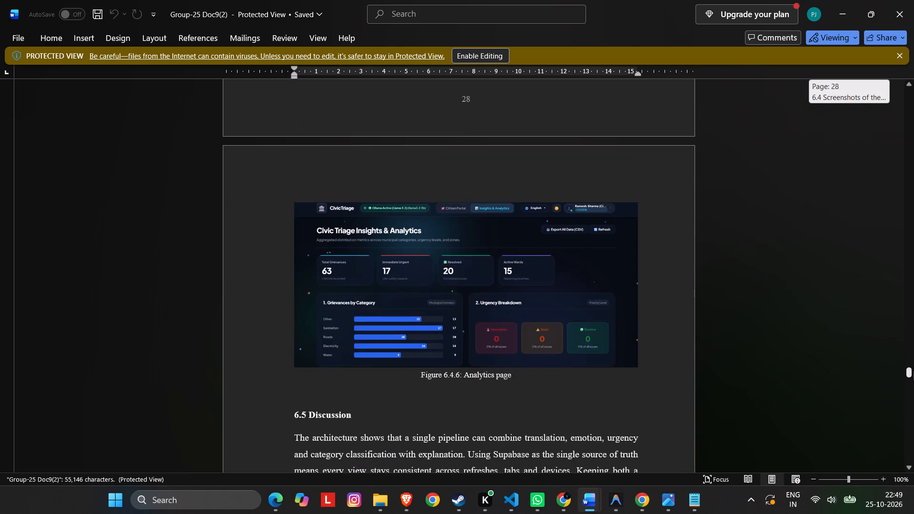
left_click_drag(913, 369, 912, 353)
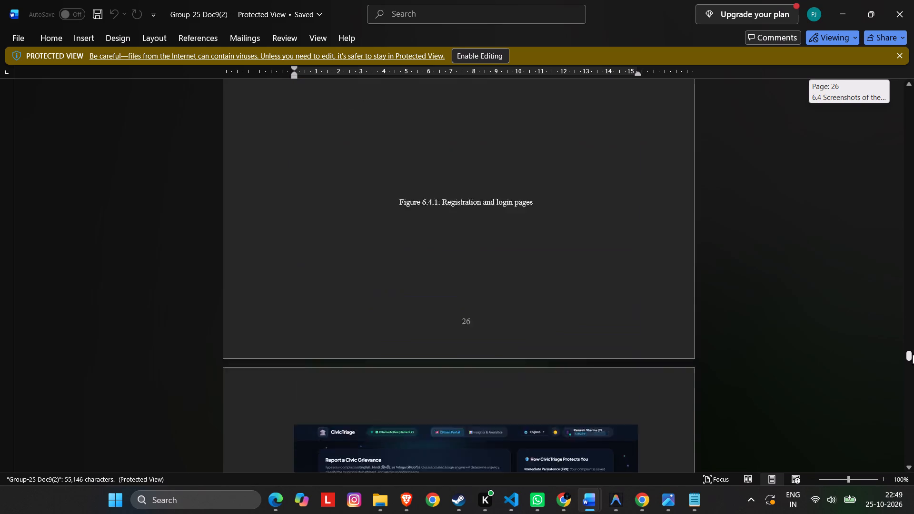
left_click_drag(912, 353, 911, 318)
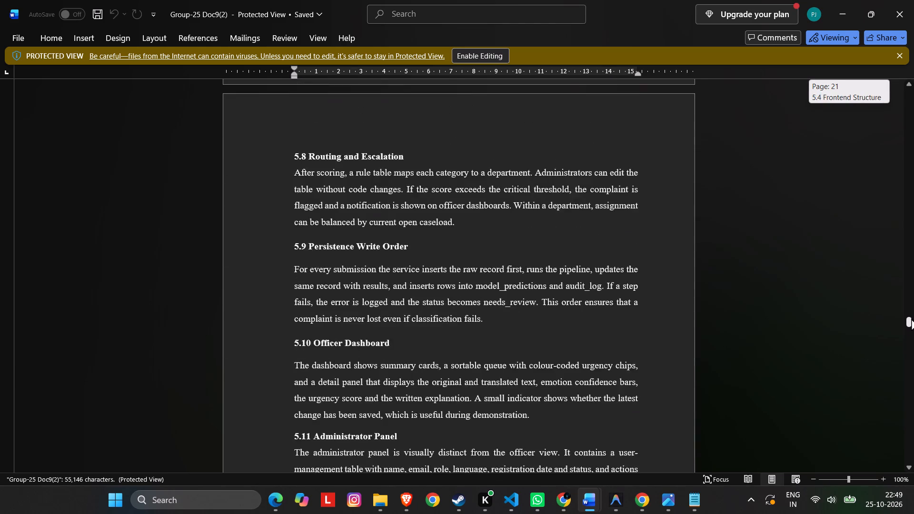
left_click_drag(911, 318, 897, 235)
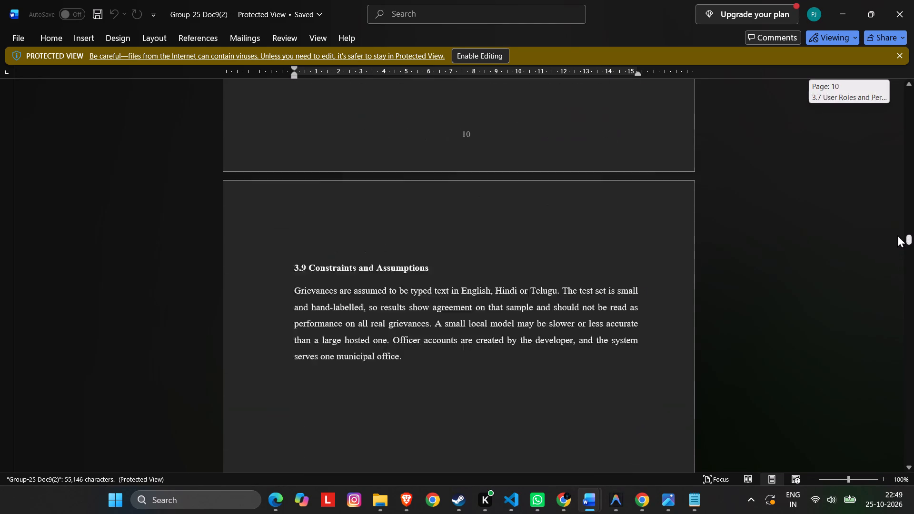
left_click_drag(897, 235, 907, 78)
left_click(906, 0)
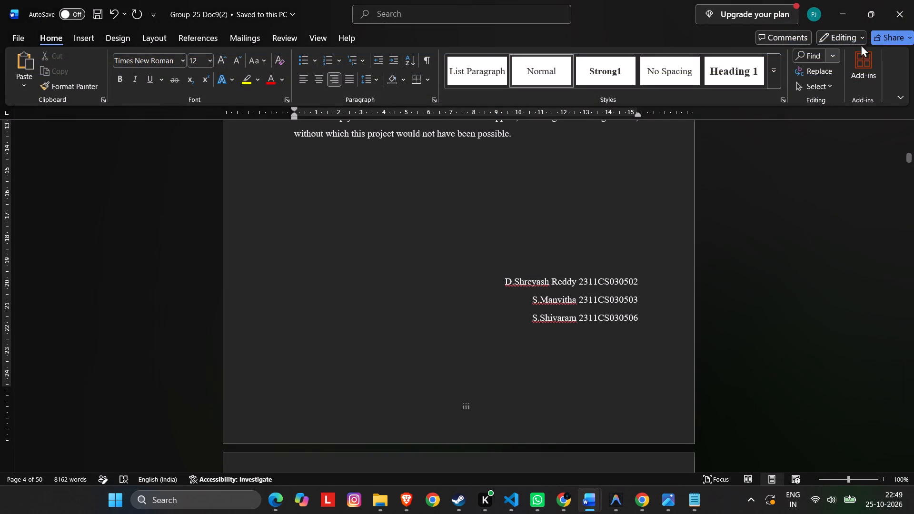